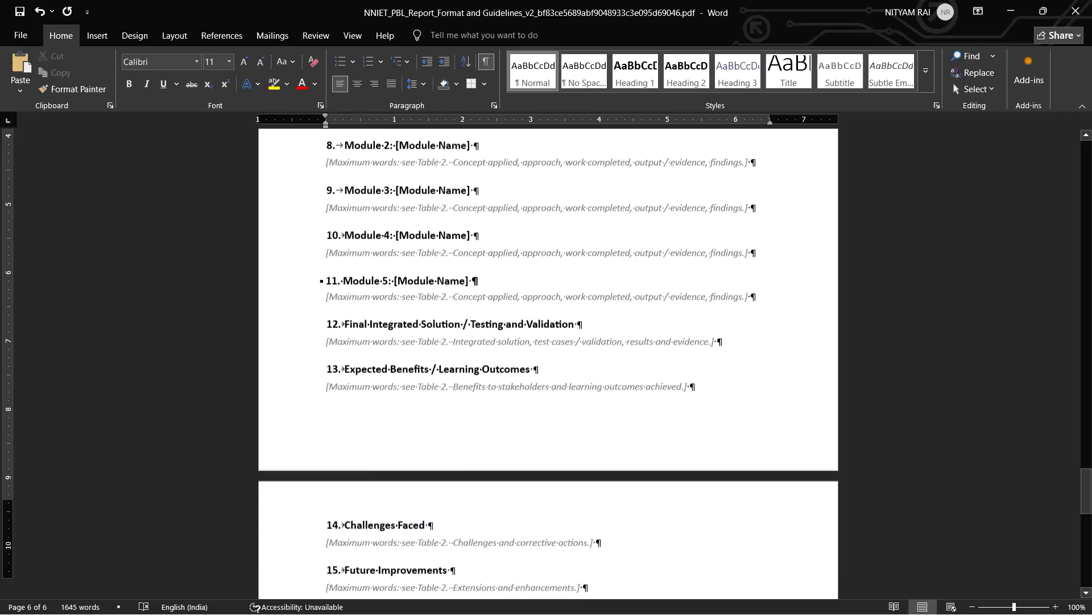
Review the word limits in Table 2, the section content guidelines in Table 3, and the report template sections through Introduction.
scroll(608, 242, up, 2)
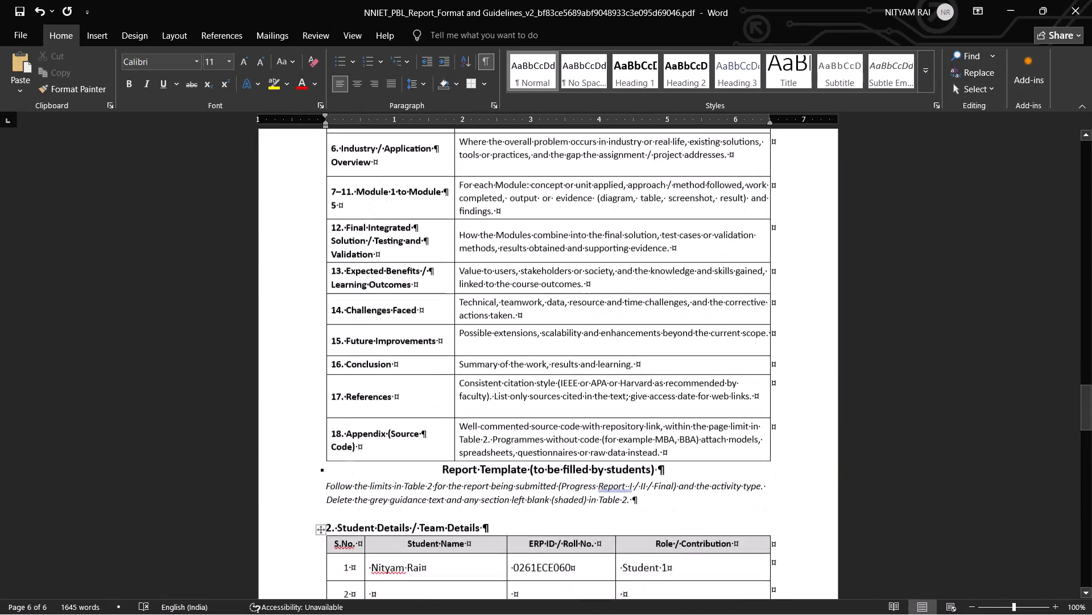
scroll(608, 242, up, 1)
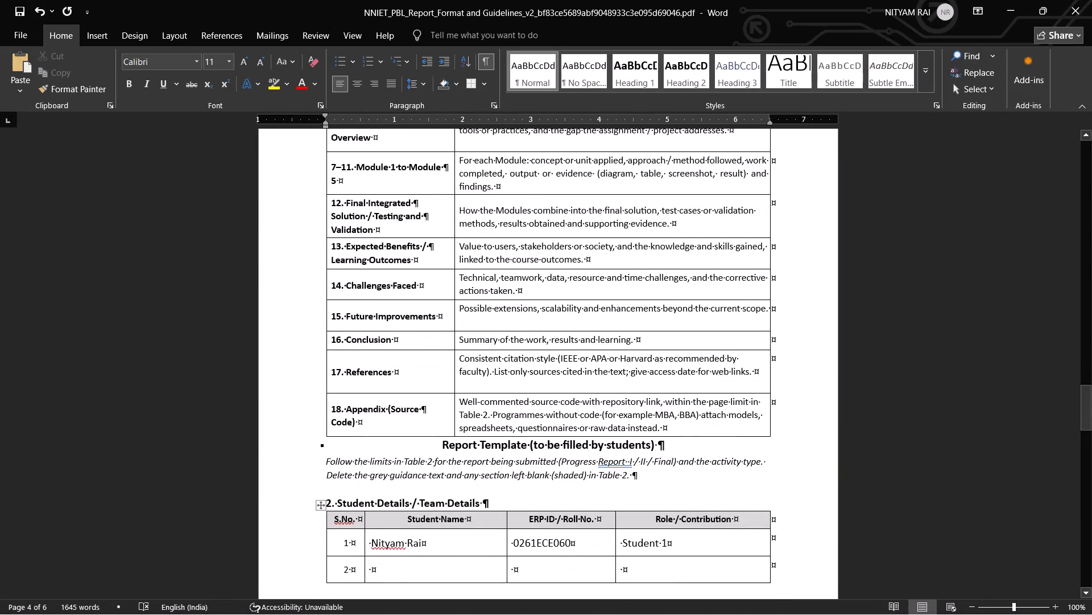
scroll(608, 242, up, 2)
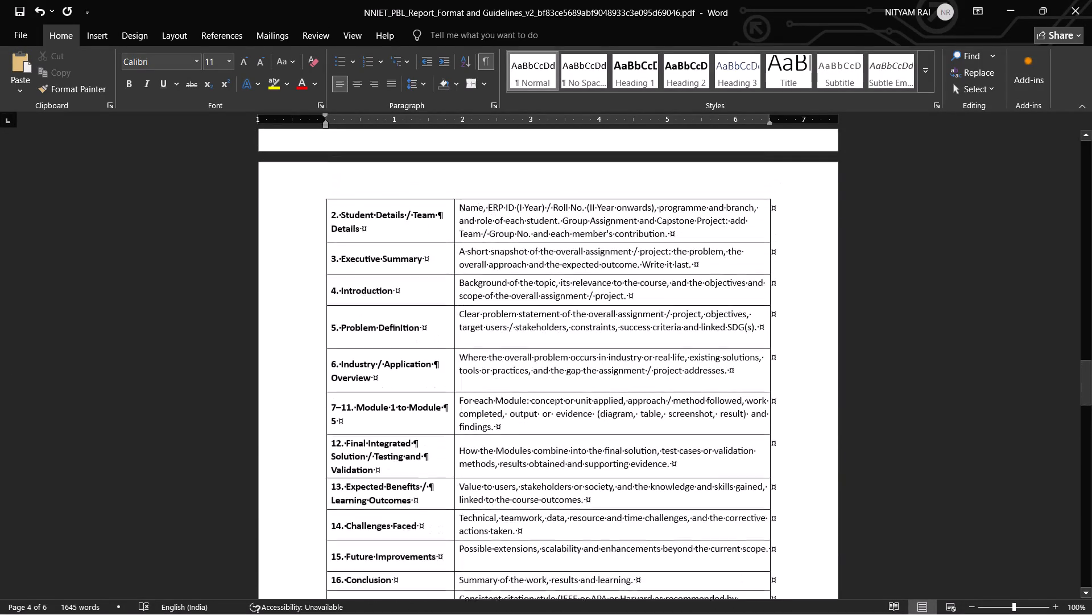
scroll(608, 242, up, 3)
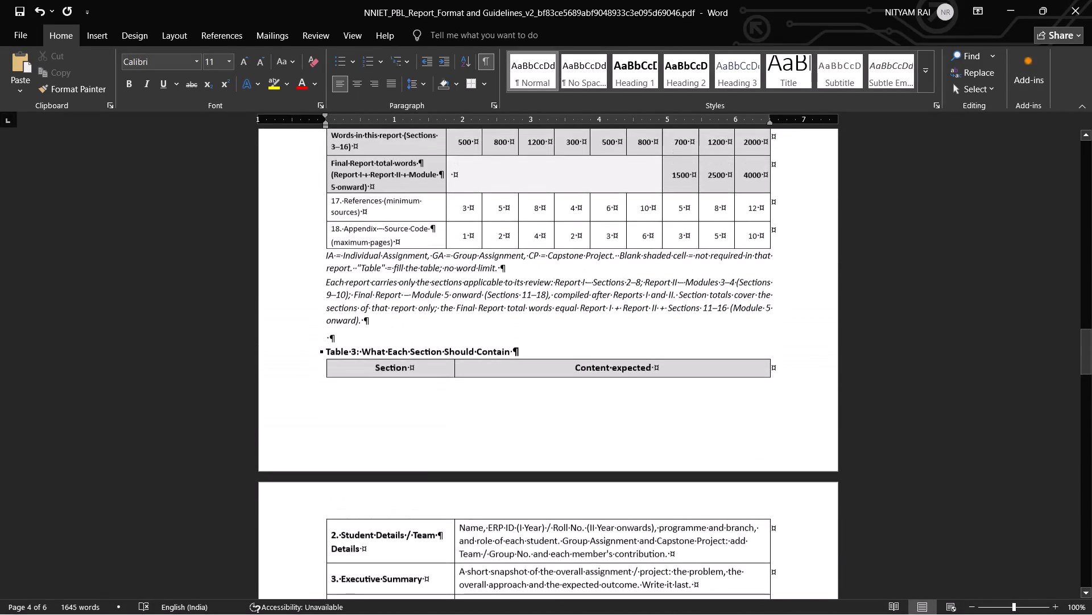
scroll(608, 242, up, 2)
scroll(623, 330, down, 1)
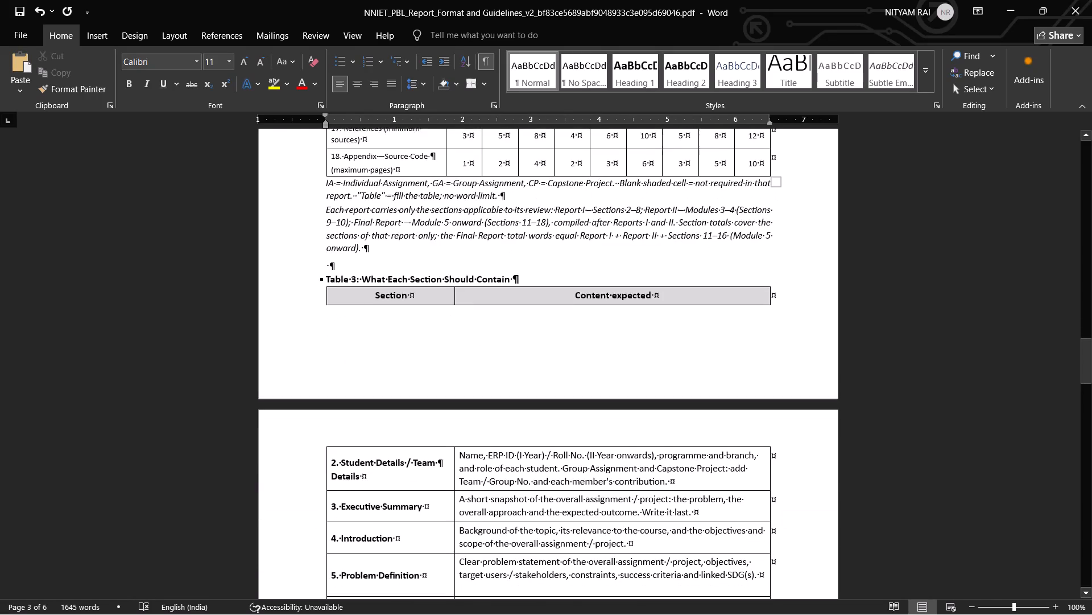
scroll(623, 330, down, 2)
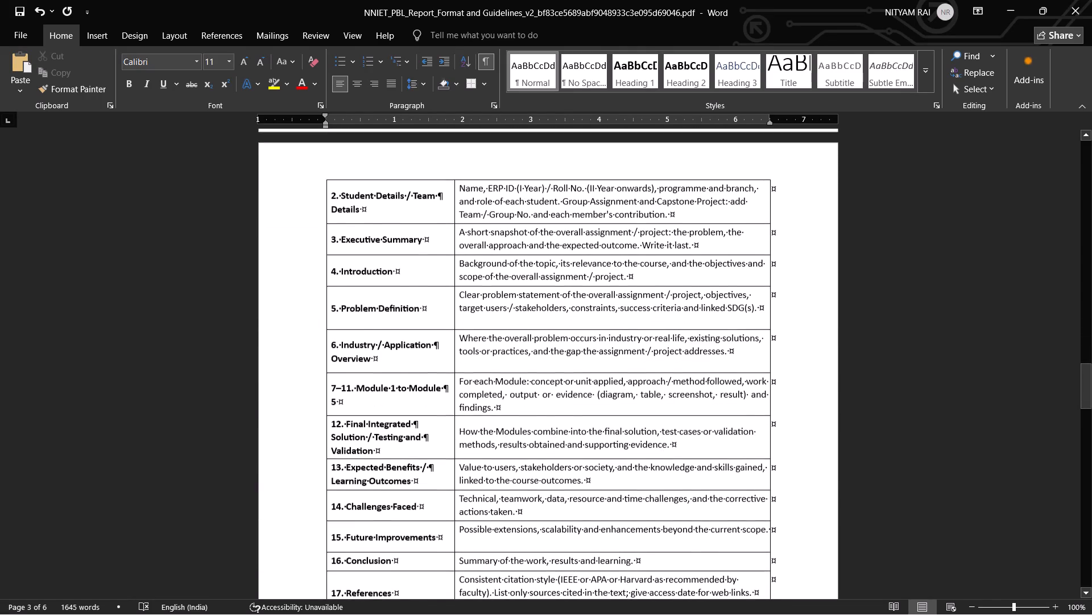
scroll(640, 339, down, 2)
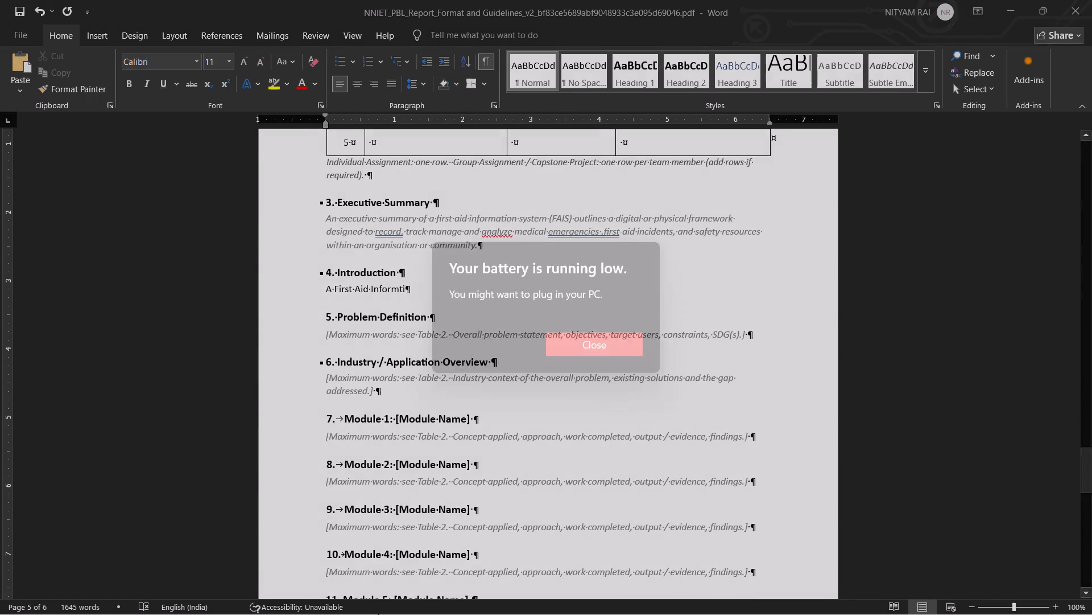
Dismiss the low-battery notice to return to the report document.
click(579, 356)
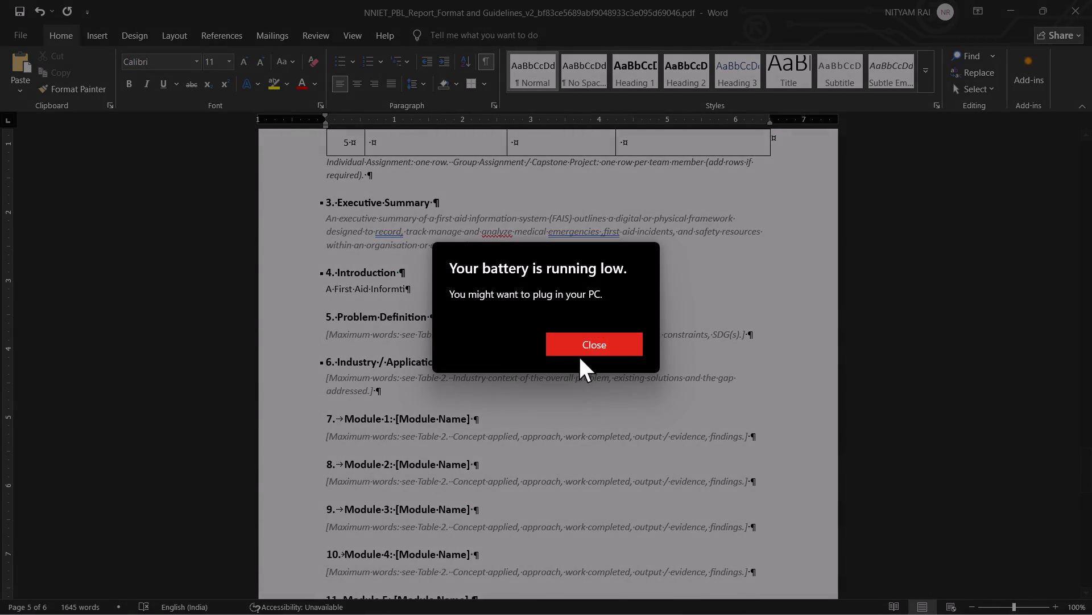
click(589, 343)
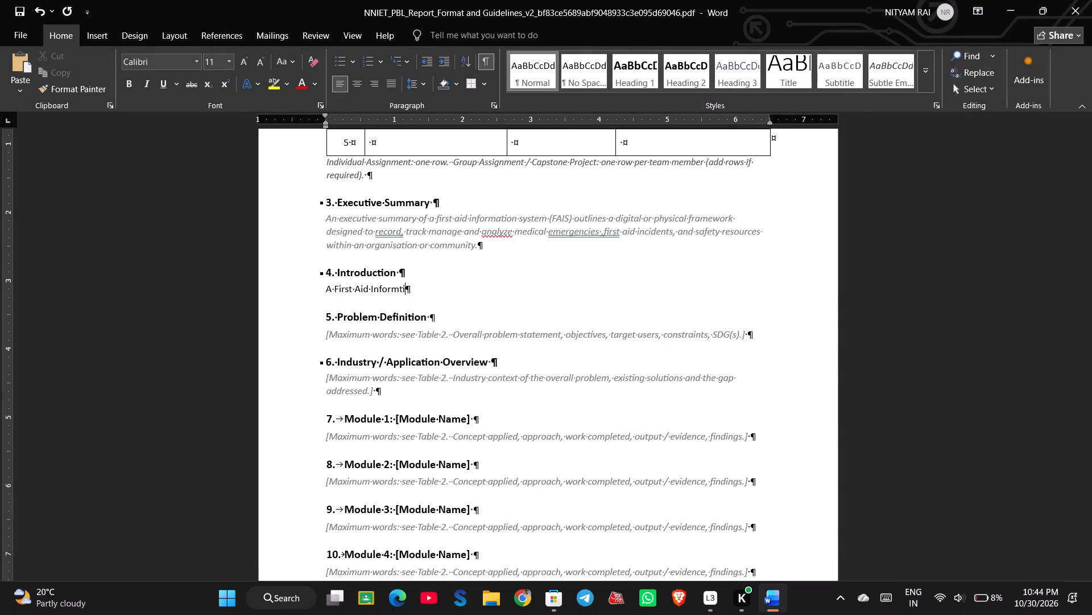
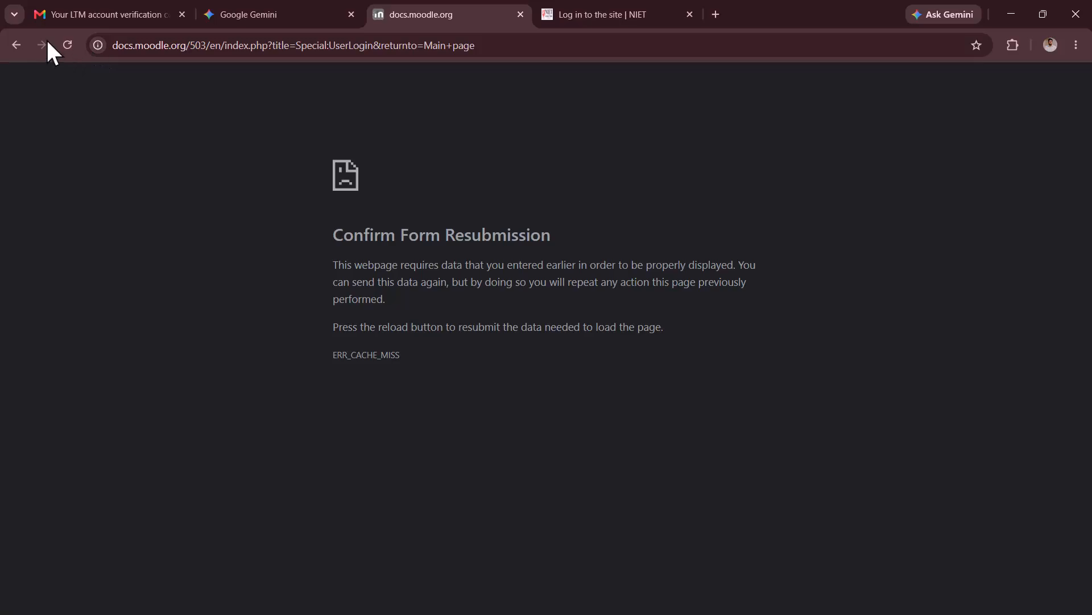
In Chrome, reload the MoodleDocs login page and agree to resubmit the form data.
click(60, 44)
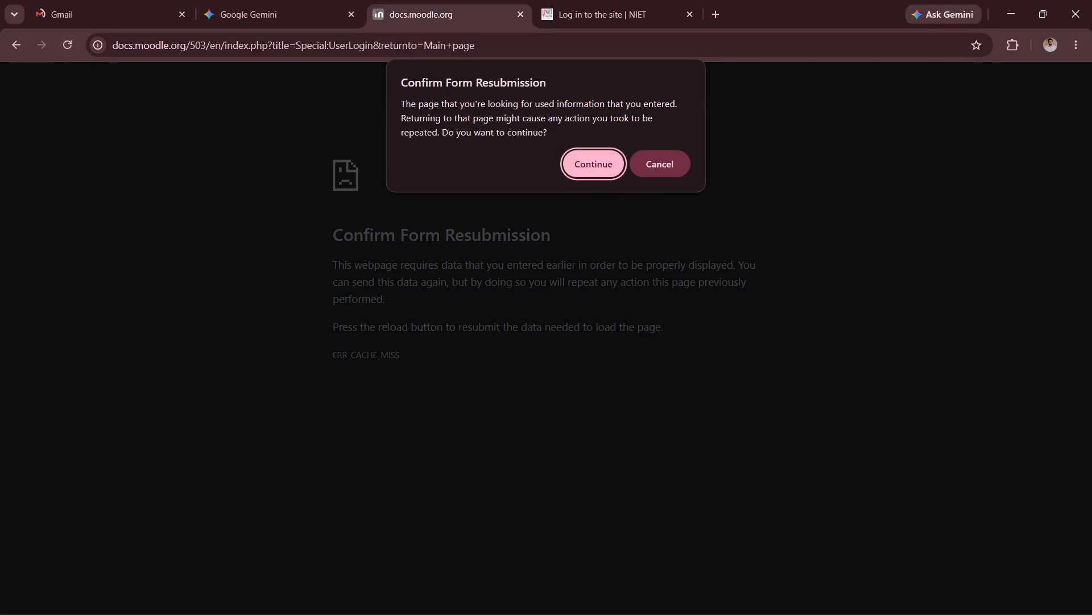
click(584, 158)
Open a new browser tab ready for a web search.
click(712, 2)
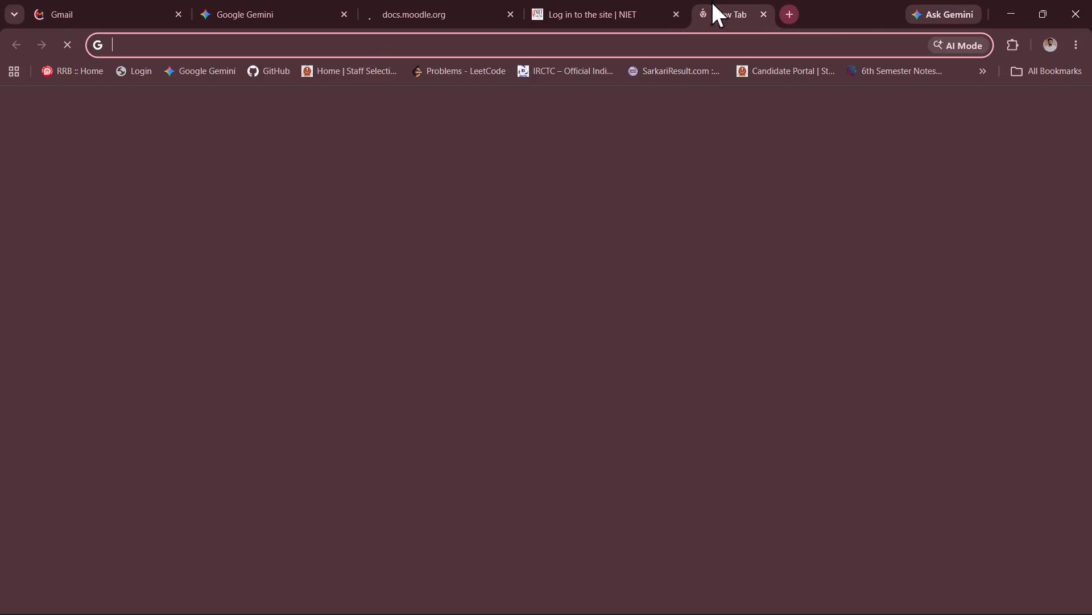
click(392, 47)
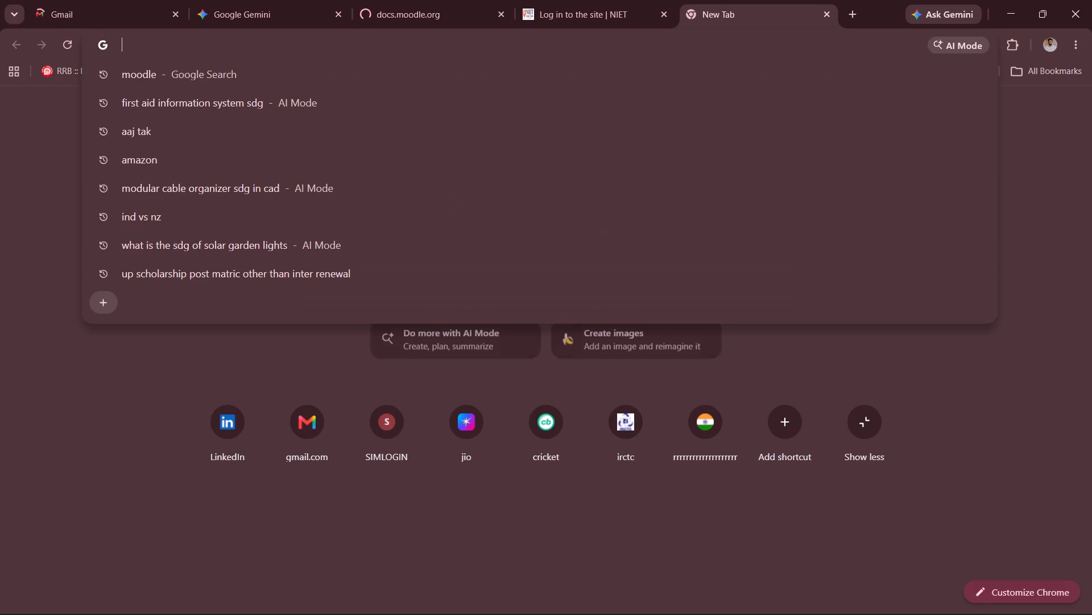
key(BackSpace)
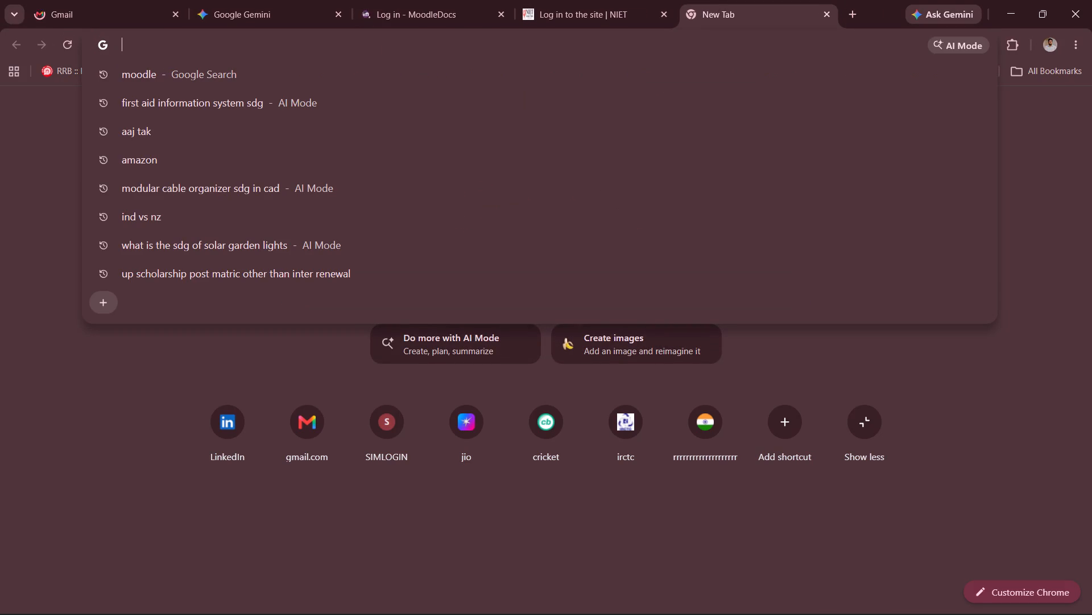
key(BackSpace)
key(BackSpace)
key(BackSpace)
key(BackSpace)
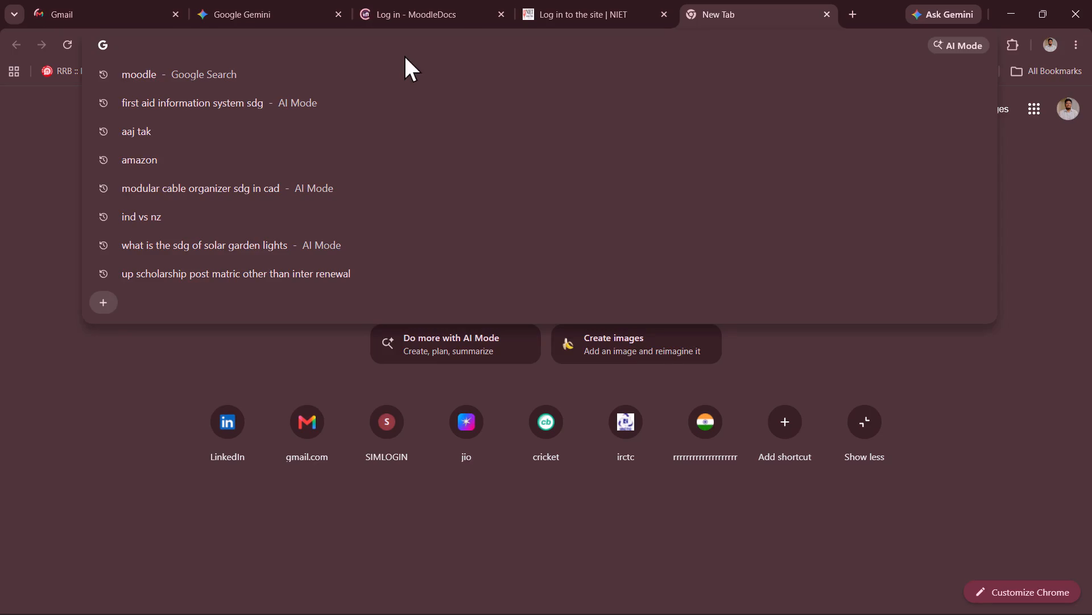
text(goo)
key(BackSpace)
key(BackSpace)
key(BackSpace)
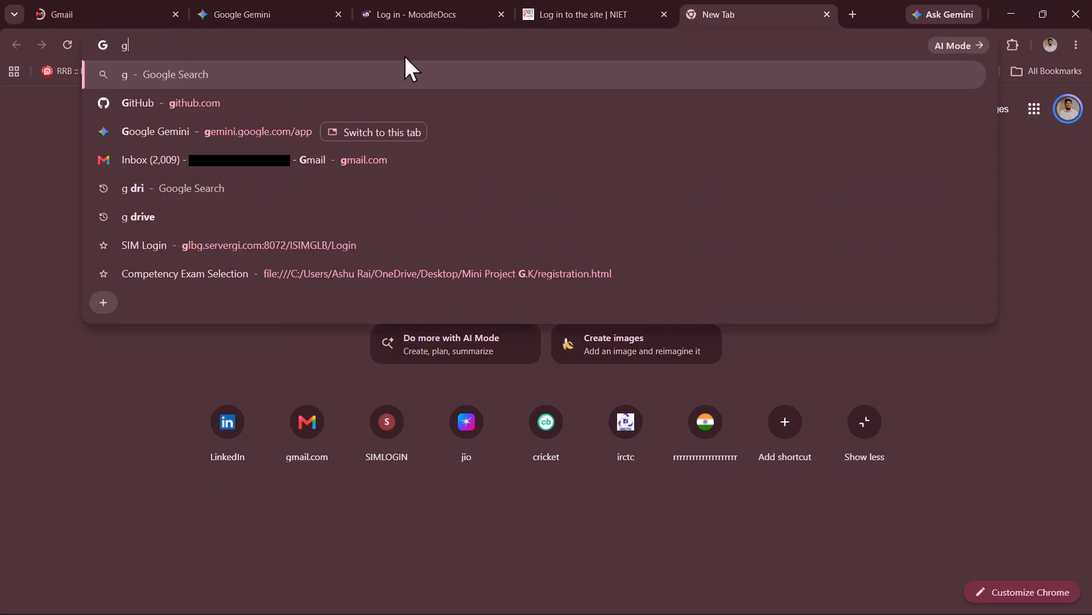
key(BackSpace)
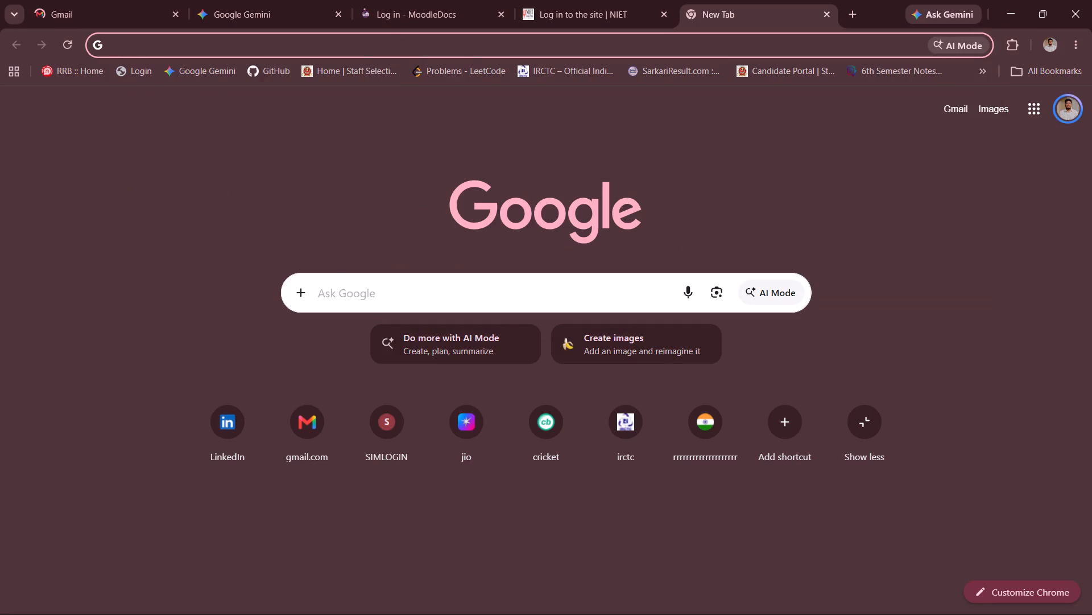
Search Google for "laptop charger wire" and look through the product offers at the start of the results.
text(laptop)
key(space)
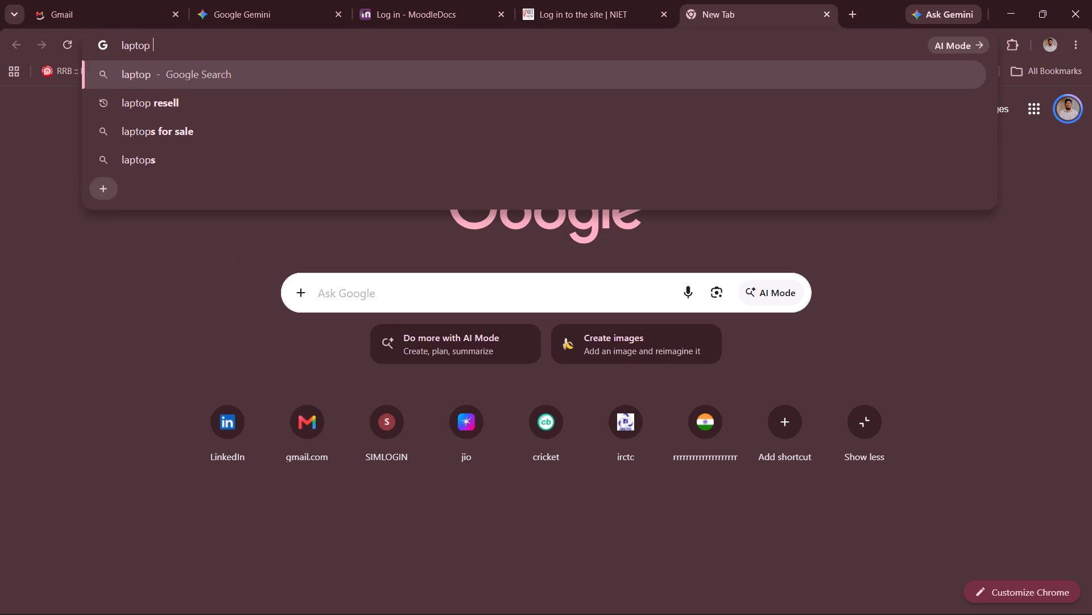
text(charger)
key(space)
text(wire)
key(Return)
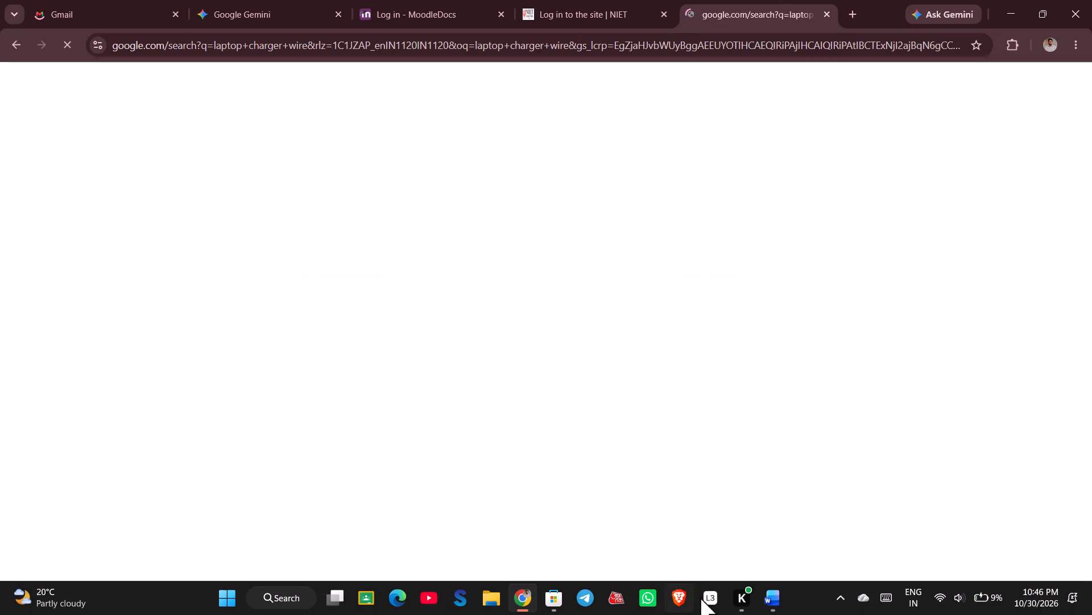
scroll(478, 478, down, 1)
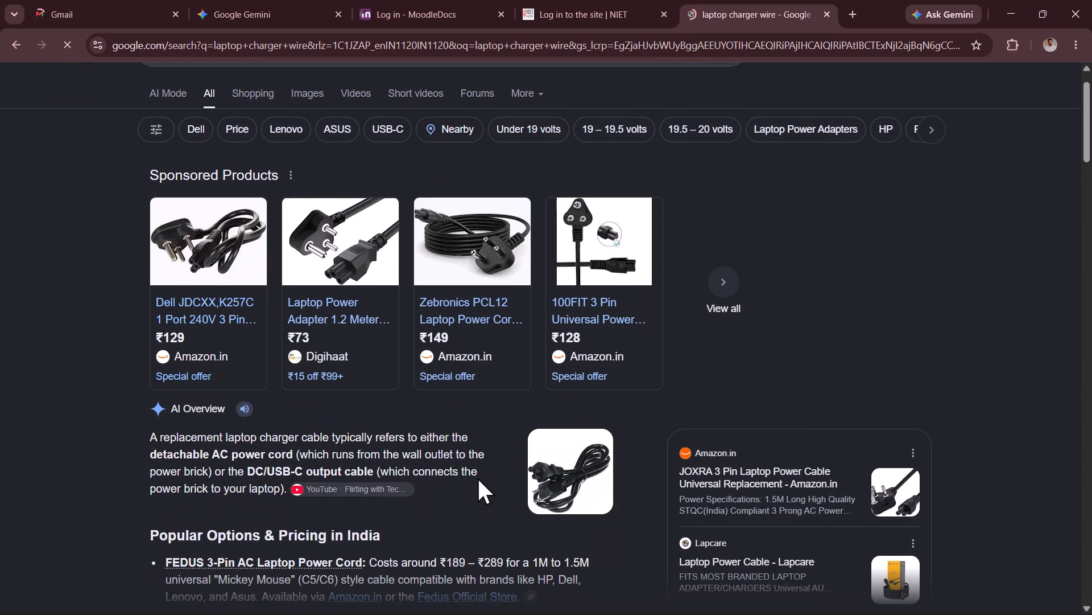
scroll(478, 478, down, 1)
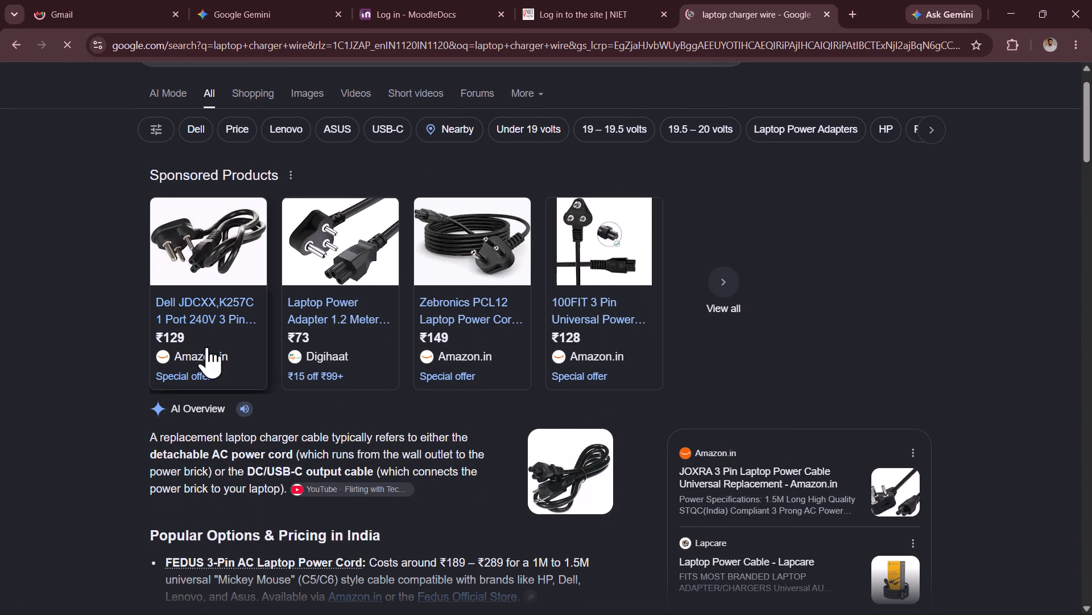
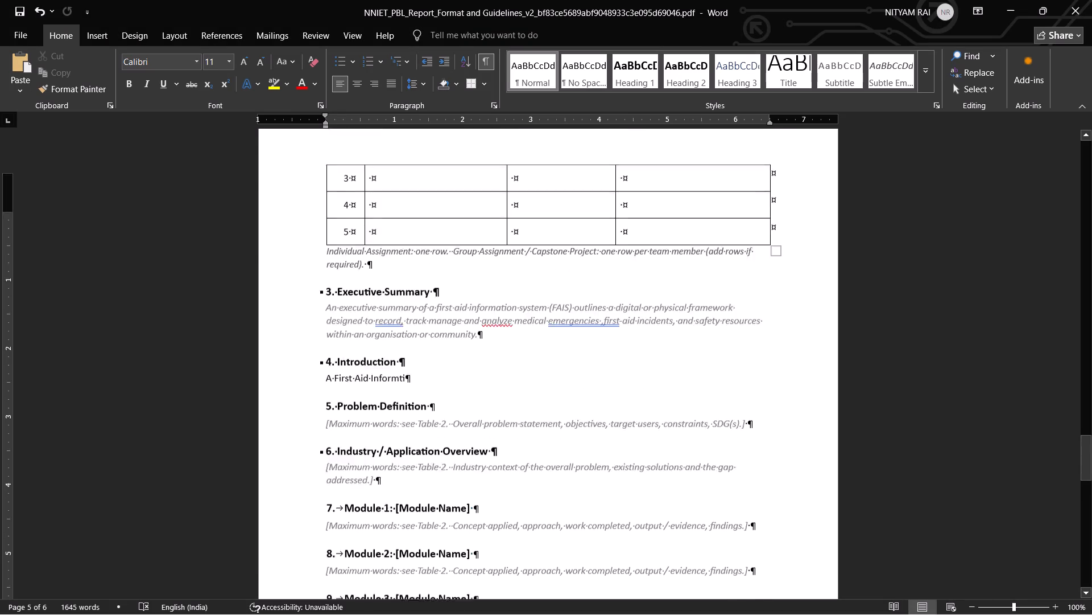
Review the report notes under Table 2 and the expected content for each section in Table 3.
ctrl+scroll(494, 279, up, 1)
scroll(494, 279, down, 2)
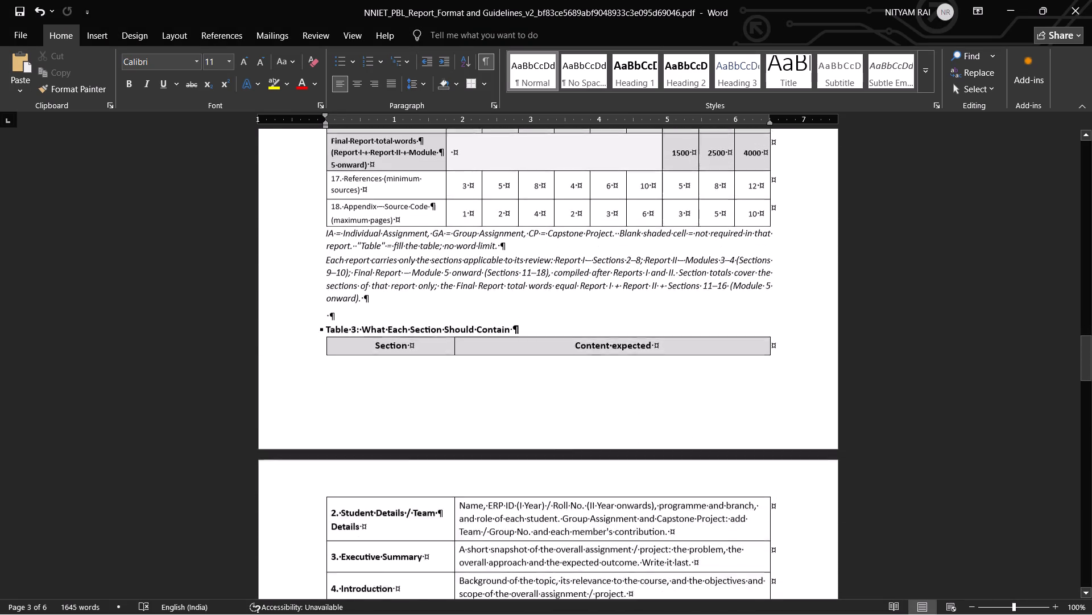
scroll(494, 279, down, 3)
scroll(440, 260, right, 1)
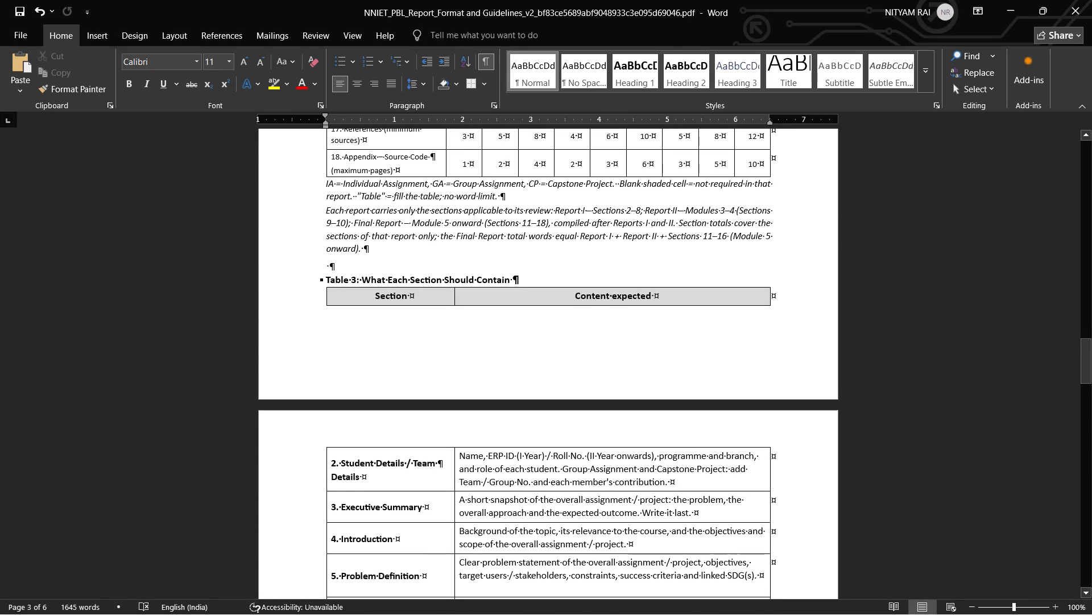
scroll(440, 260, right, 2)
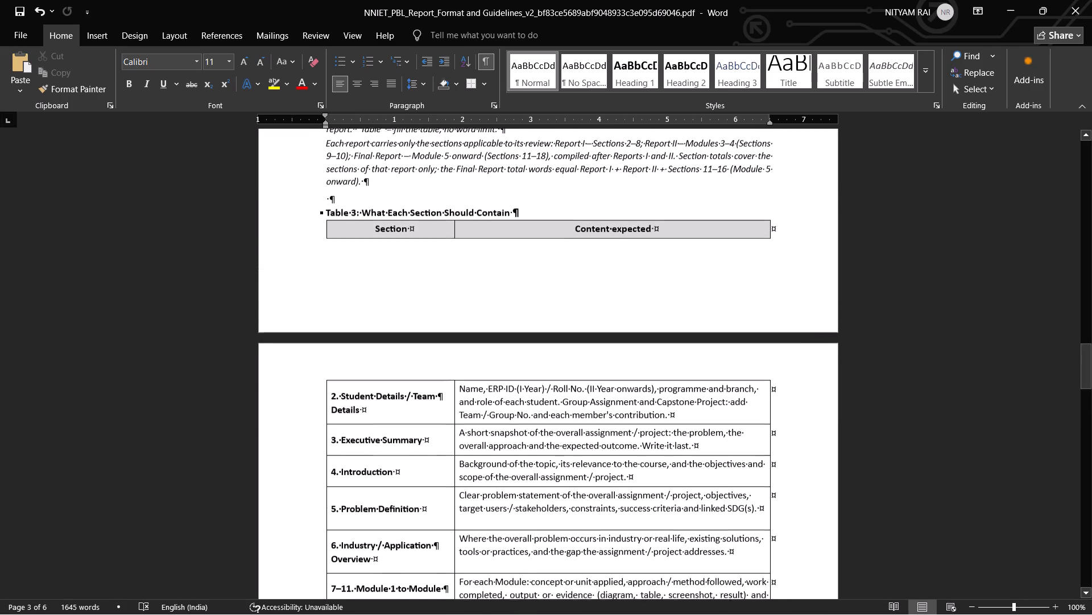
scroll(440, 260, right, 1)
click(410, 178)
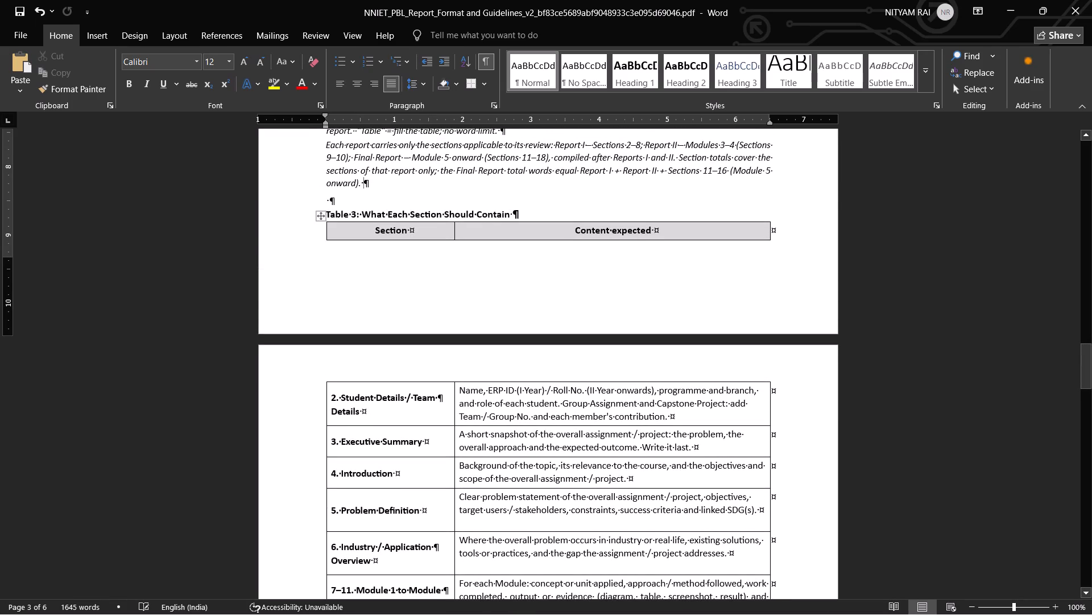
scroll(426, 231, down, 1)
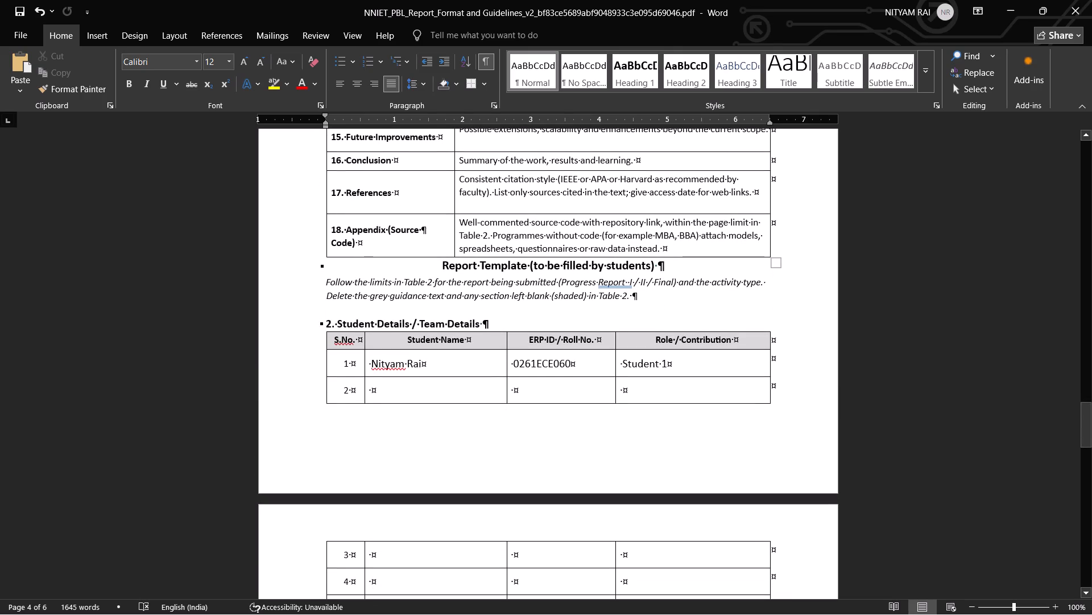
Delete the empty rows numbered 2 to 5 from the Student Details / Team Details table in the report template.
click(325, 285)
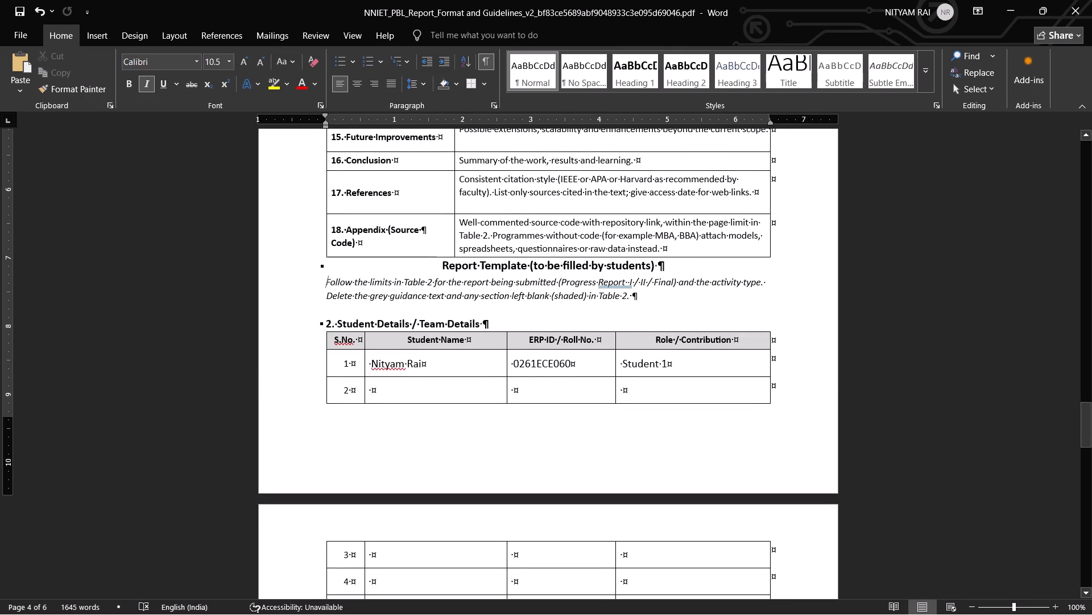
scroll(421, 369, down, 1)
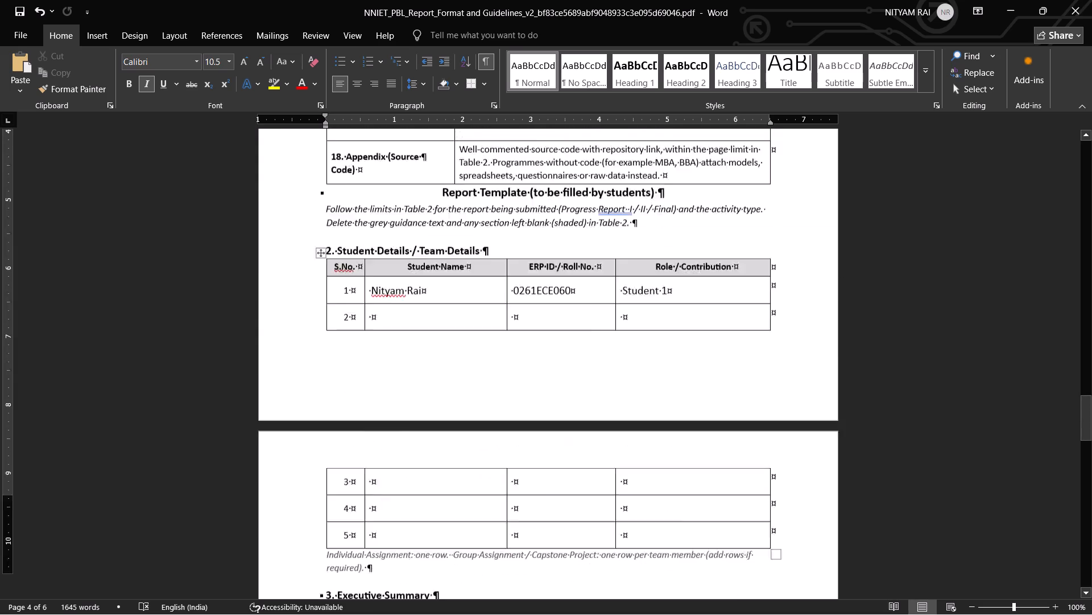
scroll(421, 369, down, 4)
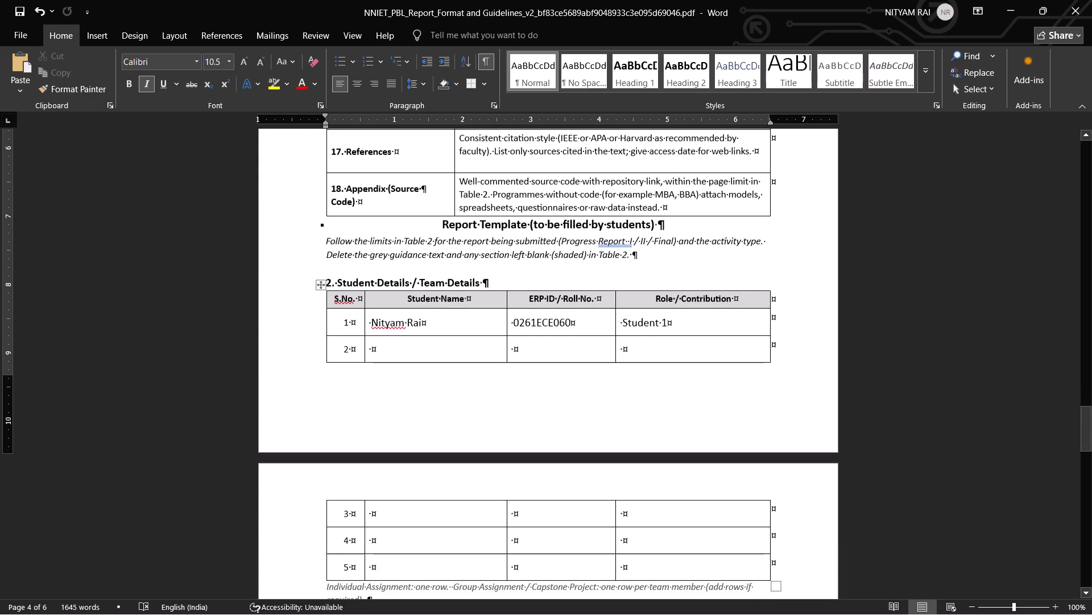
scroll(421, 369, down, 1)
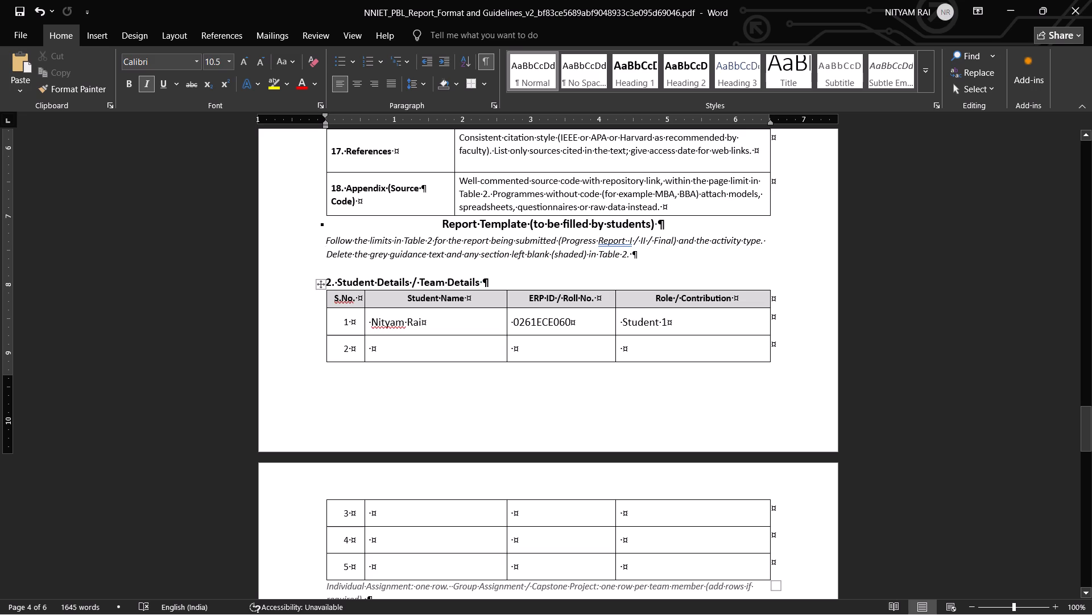
right_click(333, 343)
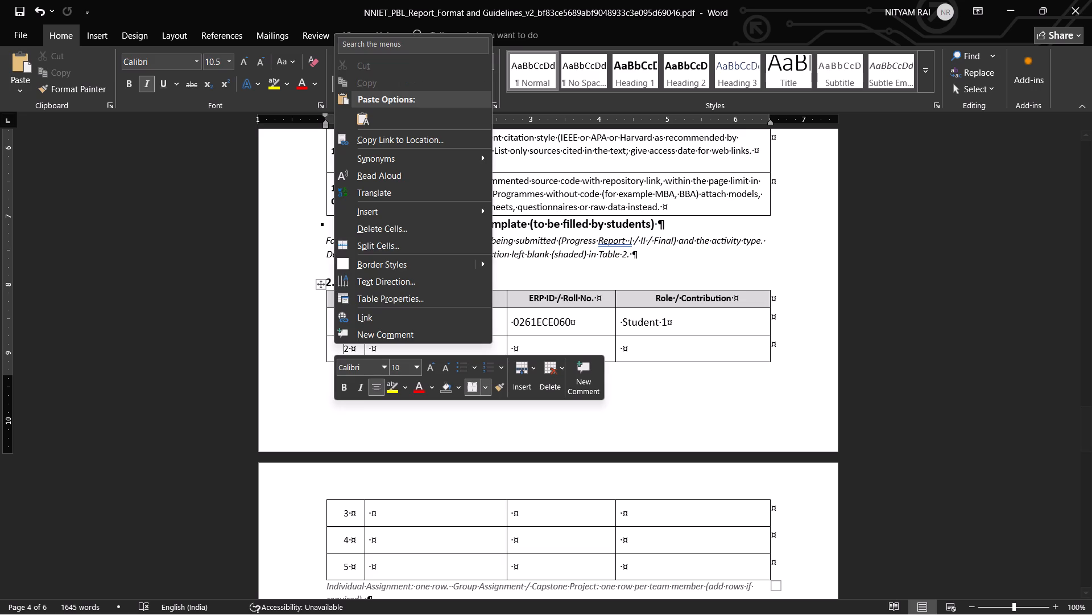
click(563, 370)
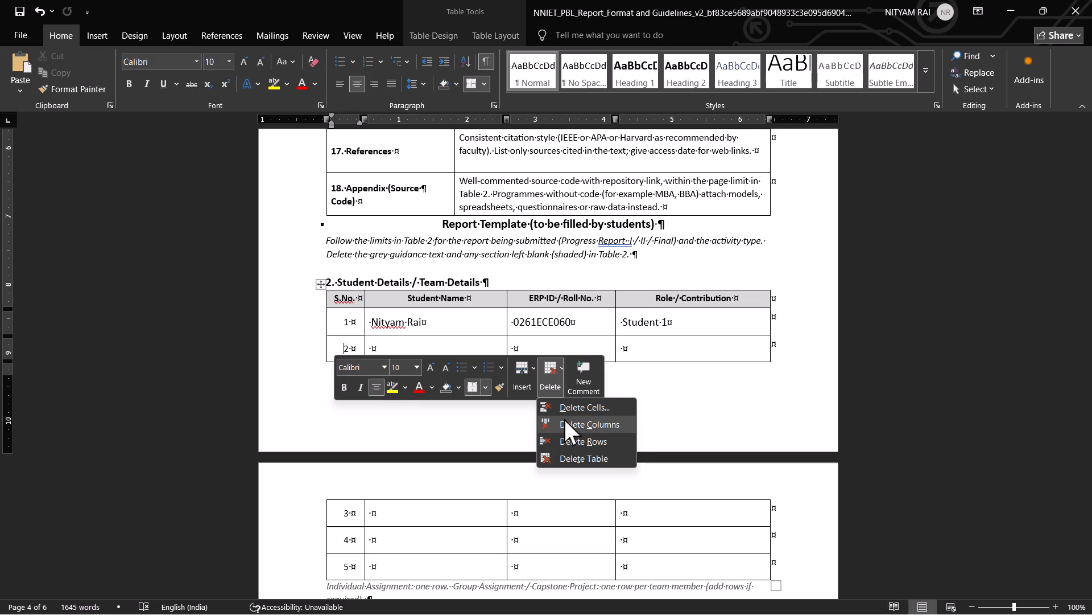
click(568, 433)
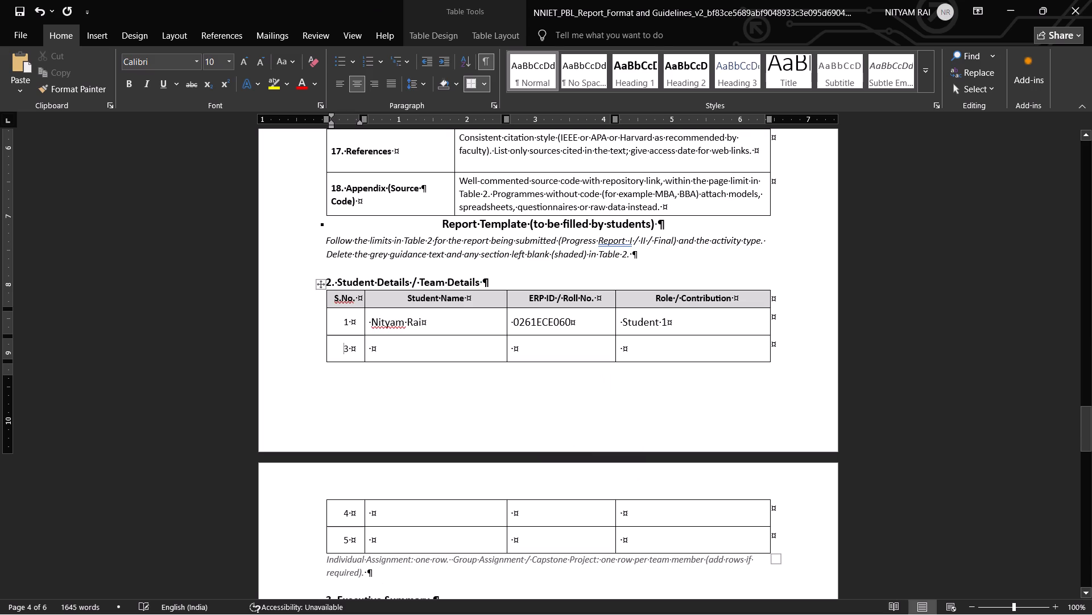
right_click(354, 358)
click(574, 382)
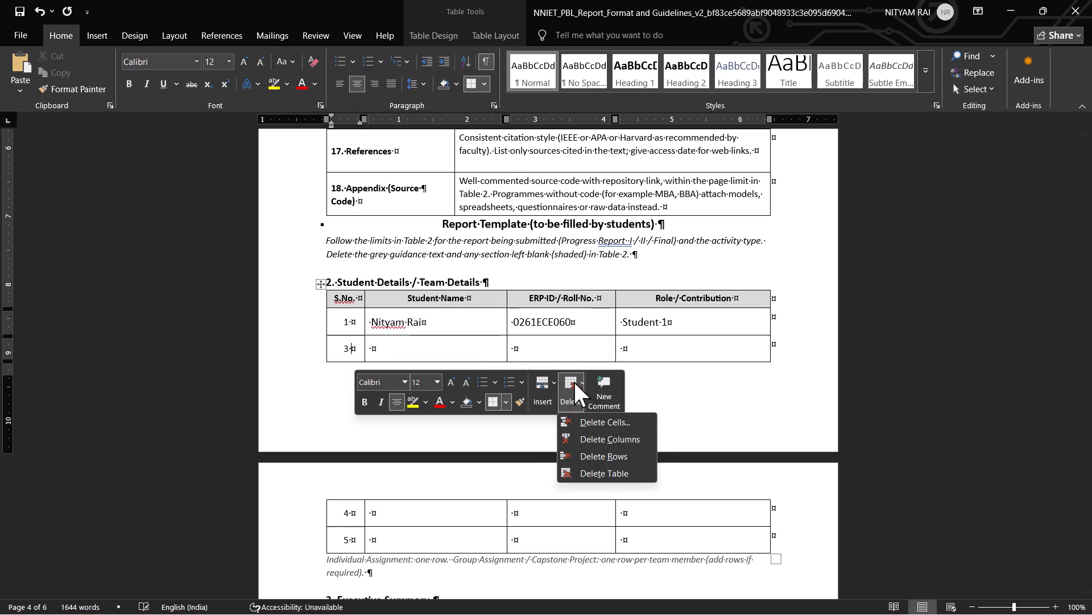
click(597, 456)
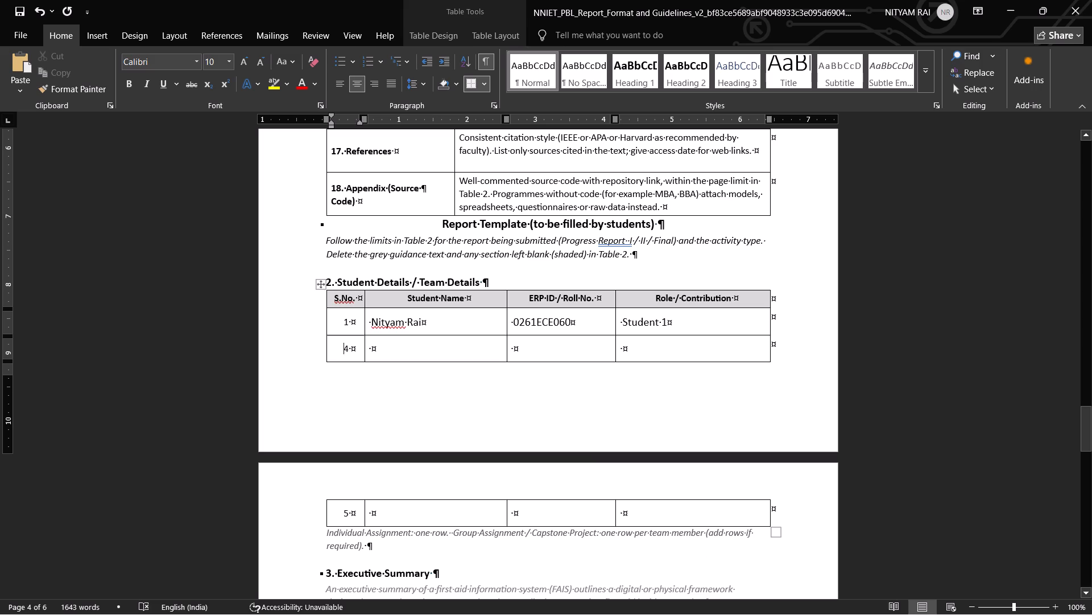
drag(344, 348, 696, 510)
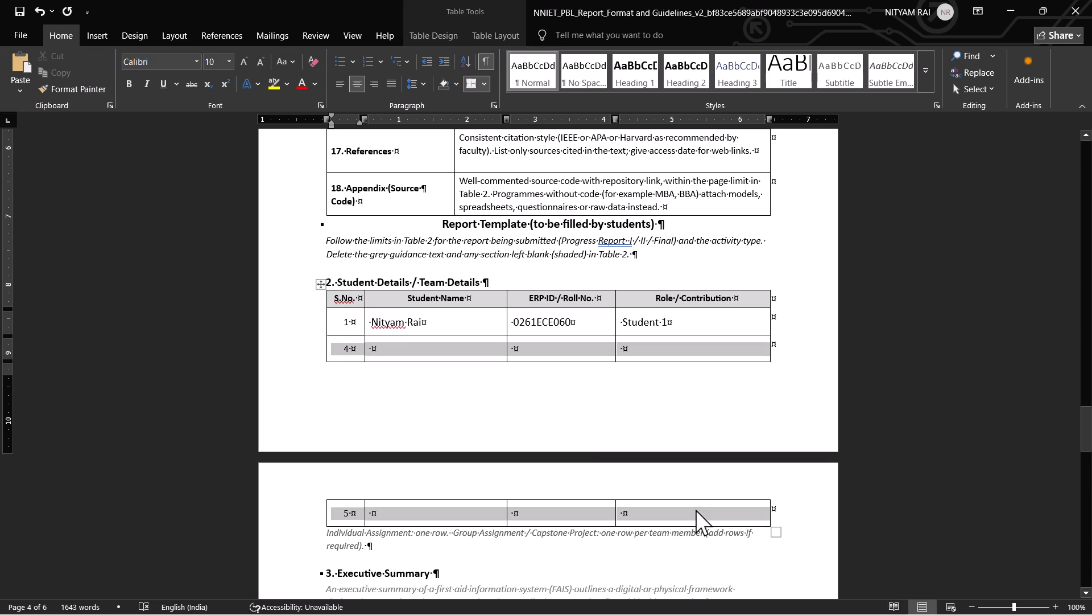
right_click(696, 510)
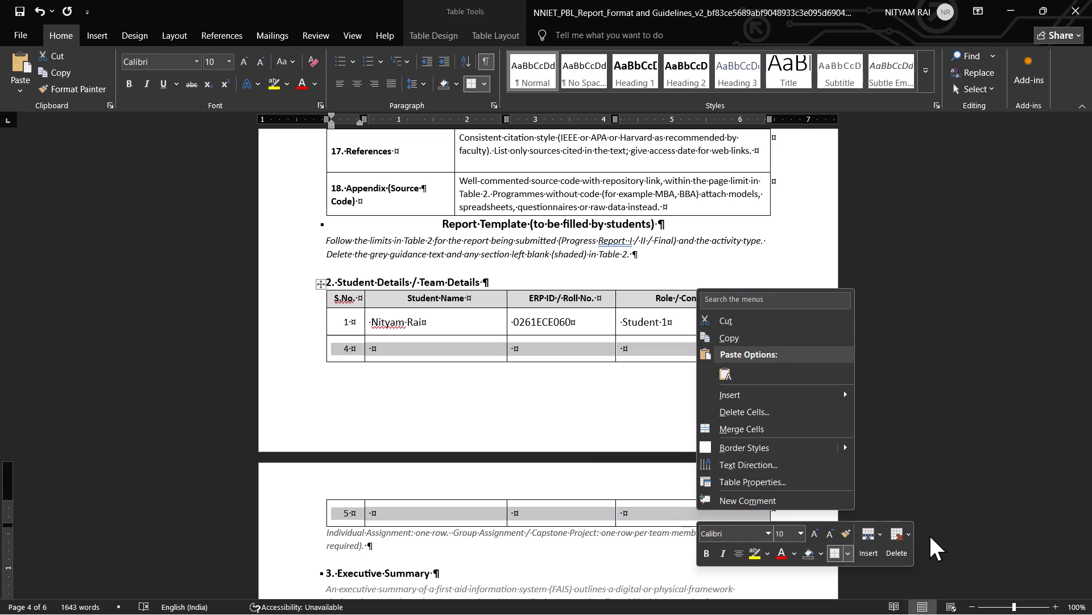
click(906, 532)
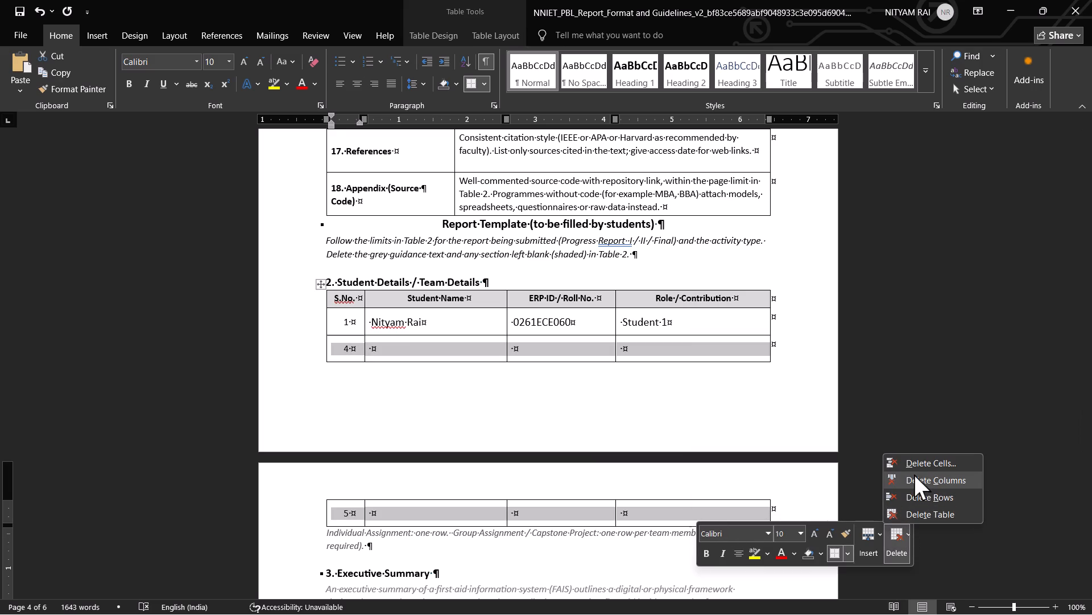
click(916, 492)
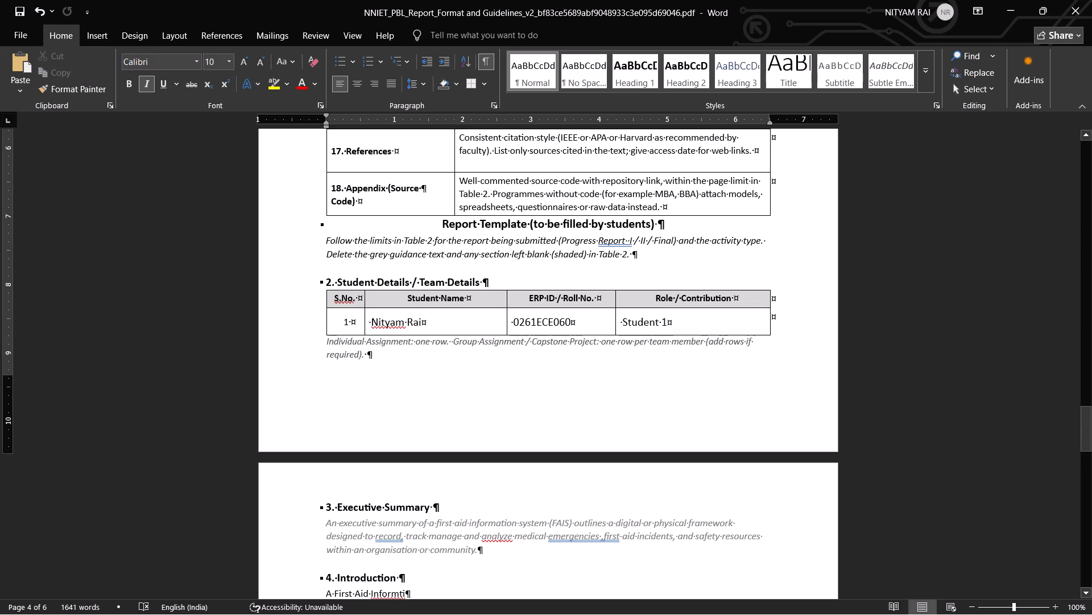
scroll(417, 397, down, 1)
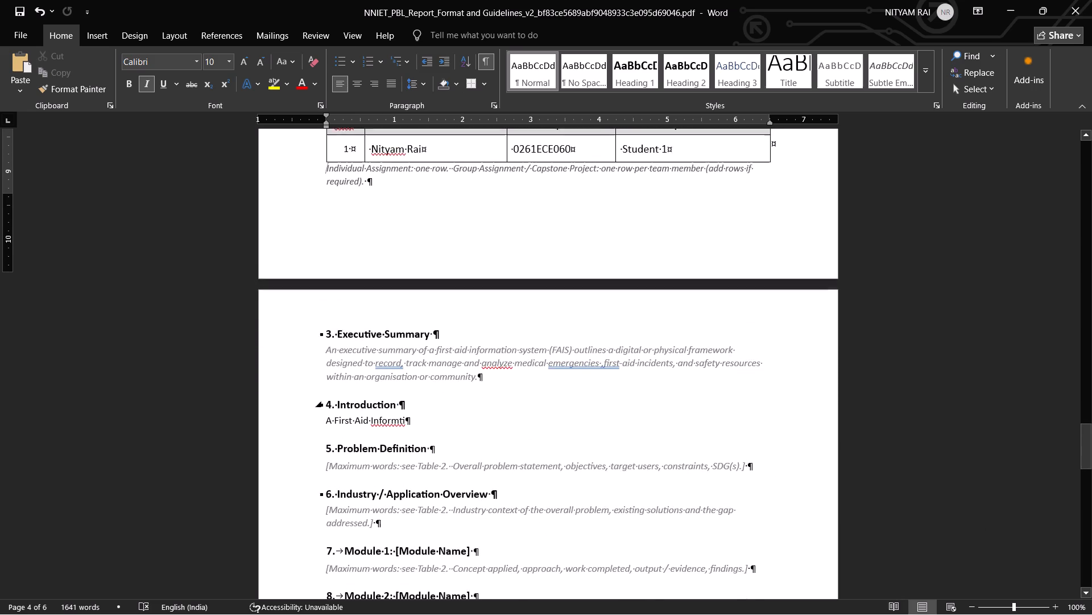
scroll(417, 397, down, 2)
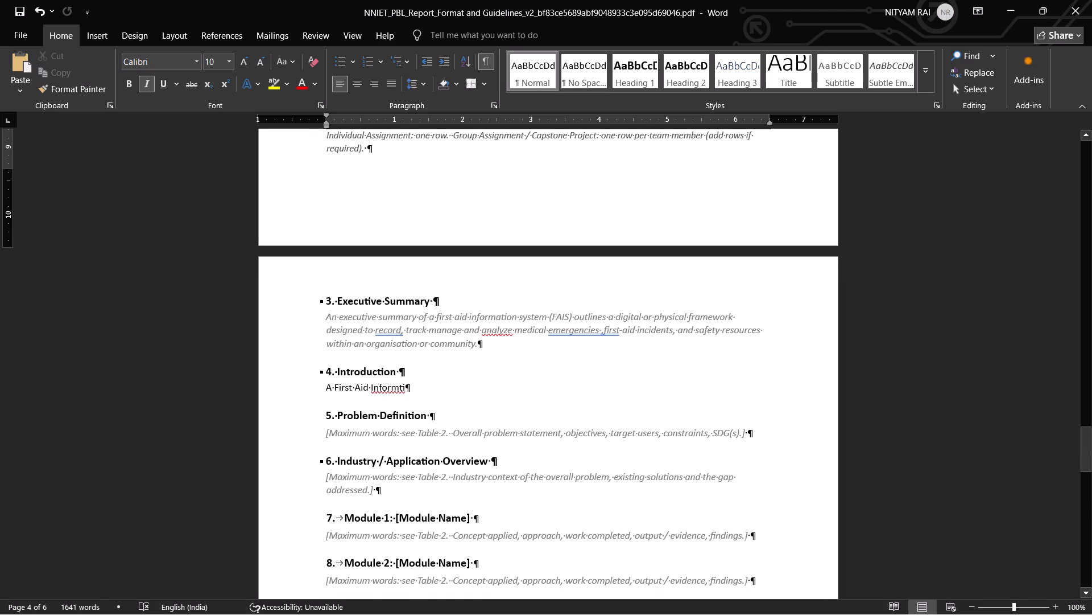
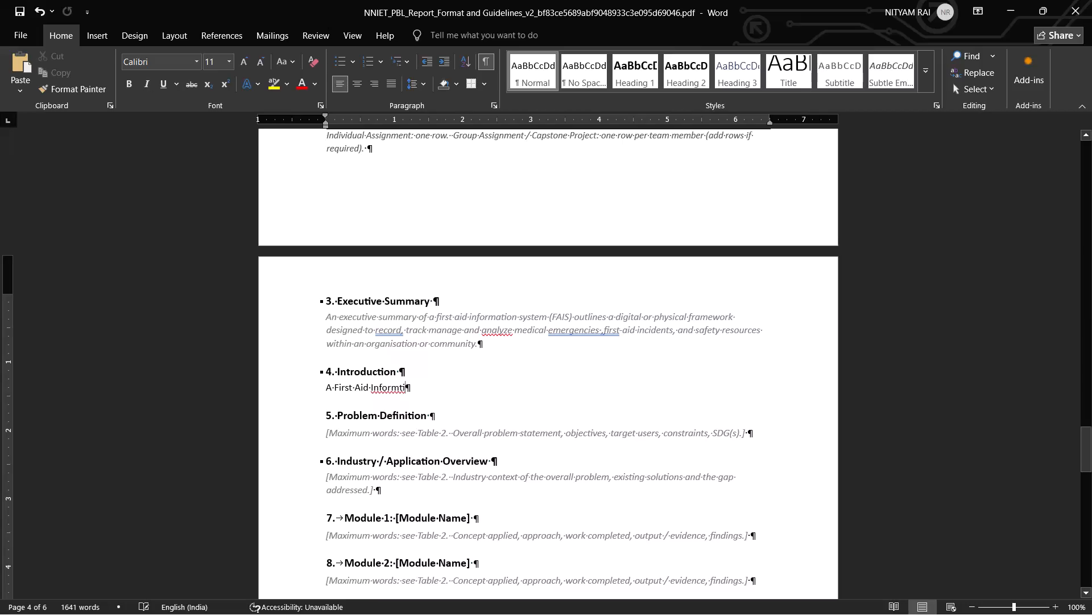
Replace the partly written text under 4. Introduction with the copied paragraph describing the First Aid Information System as a console-based software application.
key(BackSpace)
key(BackSpace)
key(BackSpace)
key(BackSpace)
key(BackSpace)
key(BackSpace)
key(BackSpace)
key(BackSpace)
key(BackSpace)
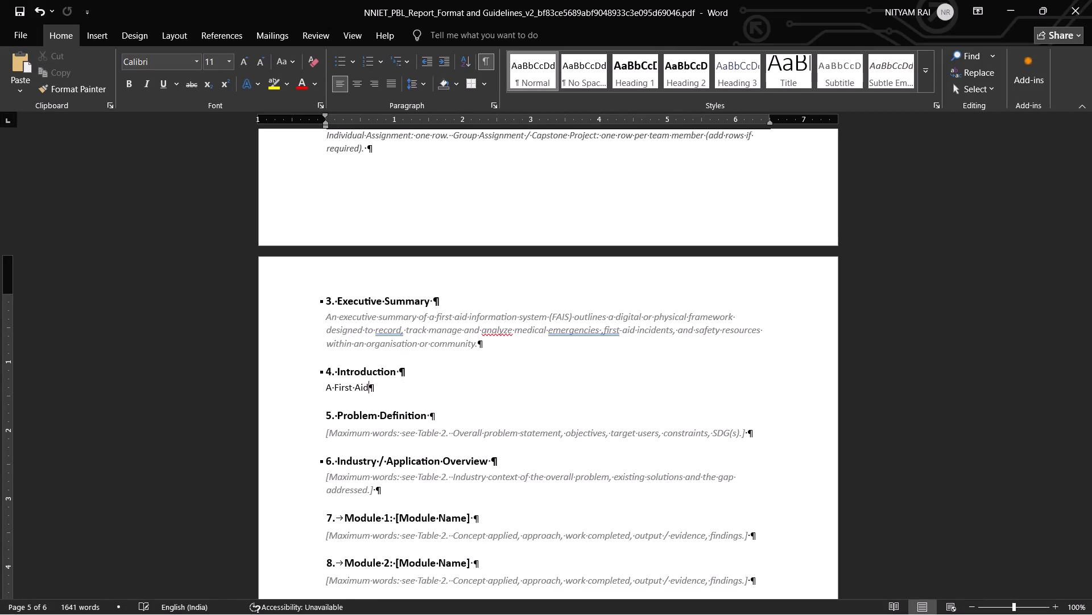
key(BackSpace)
key(BackSpace)
key(BackSpace)
key(BackSpace)
key(BackSpace)
key(BackSpace)
key(BackSpace)
key(BackSpace)
key(BackSpace)
key(BackSpace)
key(BackSpace)
key(ctrl+v)
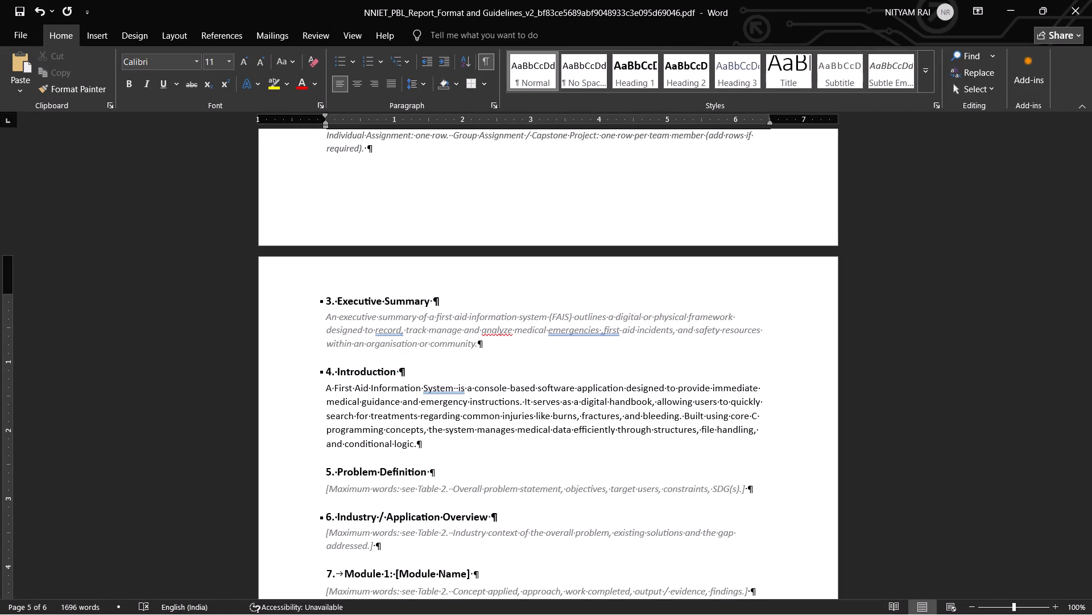
Review the expected content for Problem Definition and the other sections in Table 3, and the remaining sections of the report template.
scroll(485, 480, down, 1)
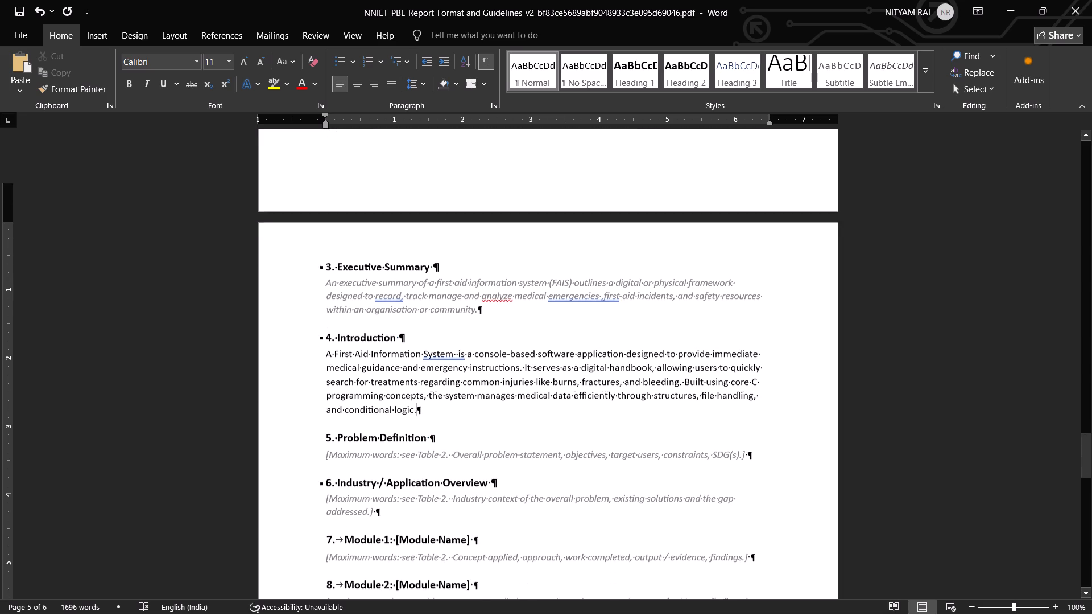
scroll(485, 480, down, 1)
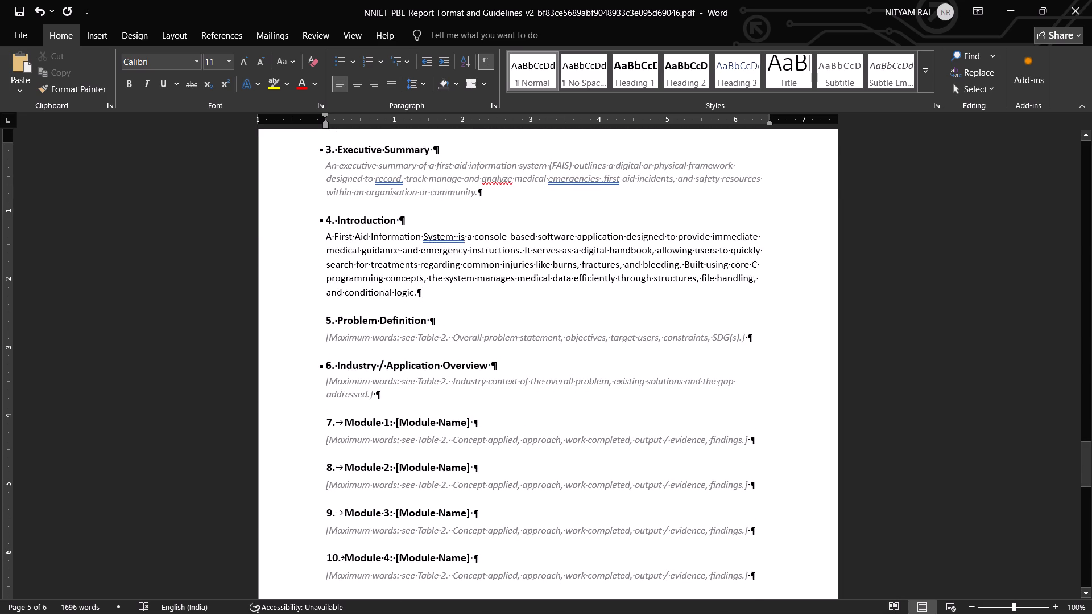
click(758, 340)
scroll(646, 325, down, 2)
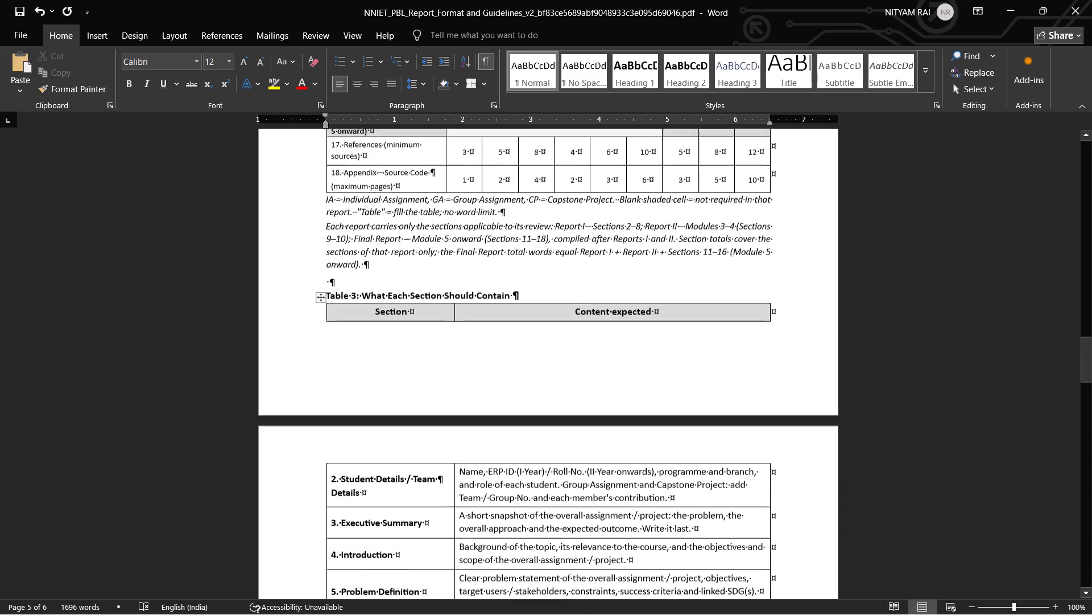
scroll(646, 325, down, 2)
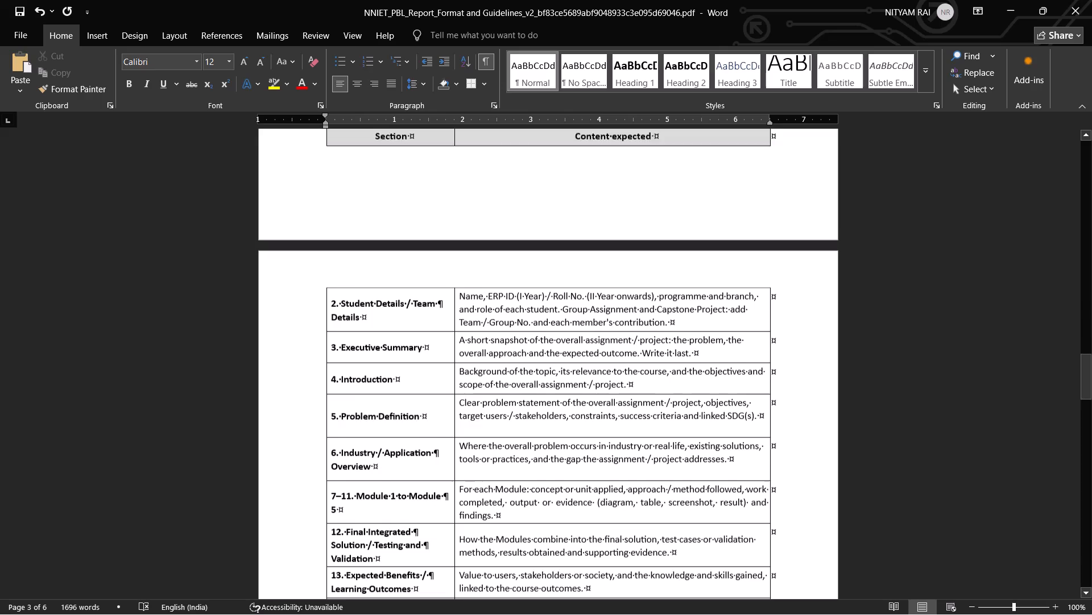
scroll(646, 325, down, 2)
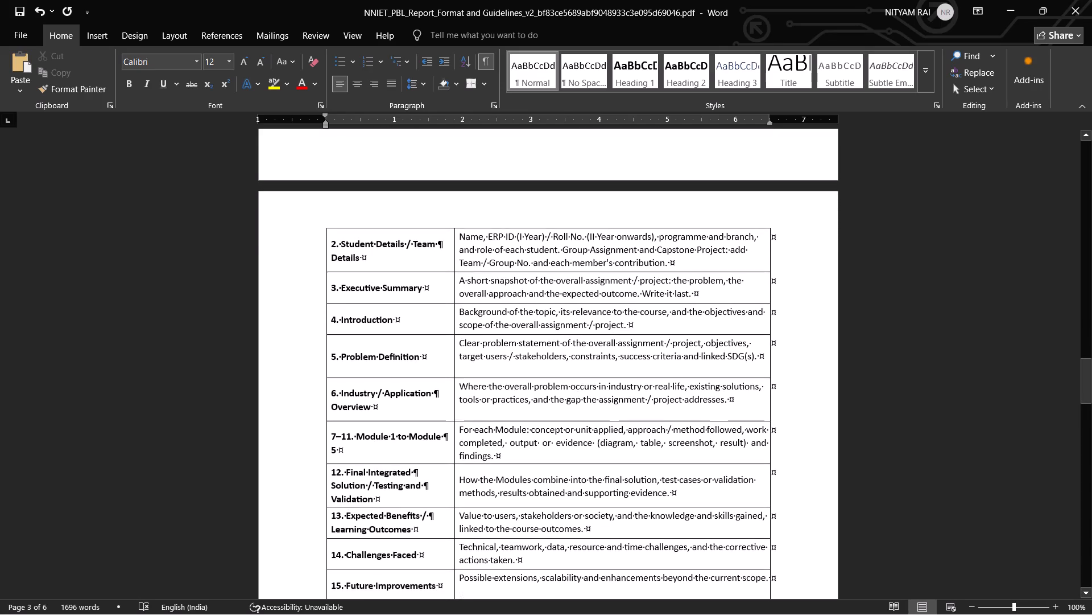
scroll(646, 325, down, 2)
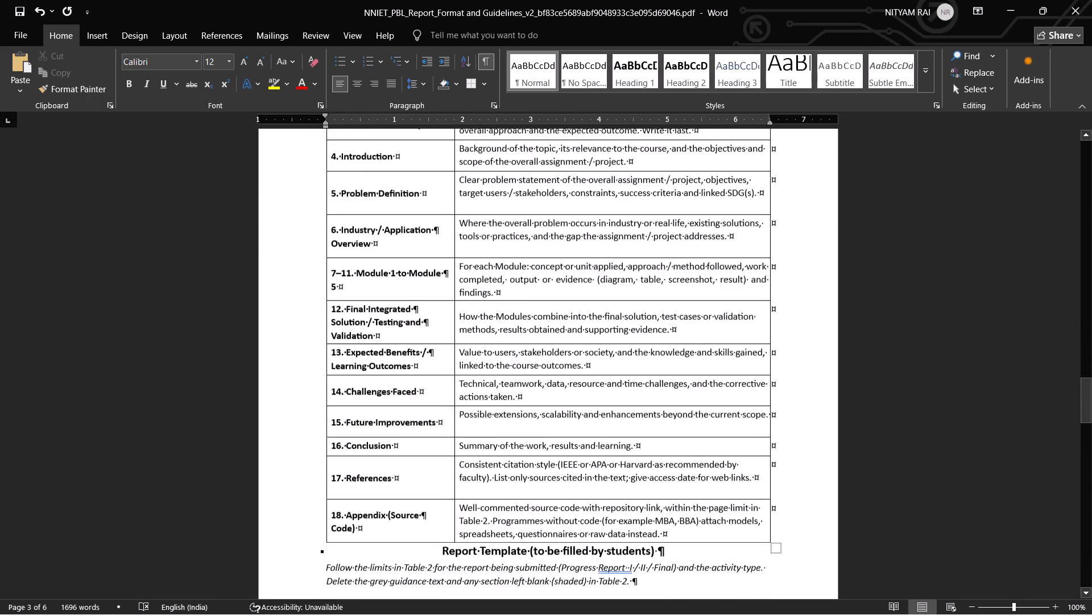
scroll(646, 325, down, 1)
scroll(646, 325, up, 2)
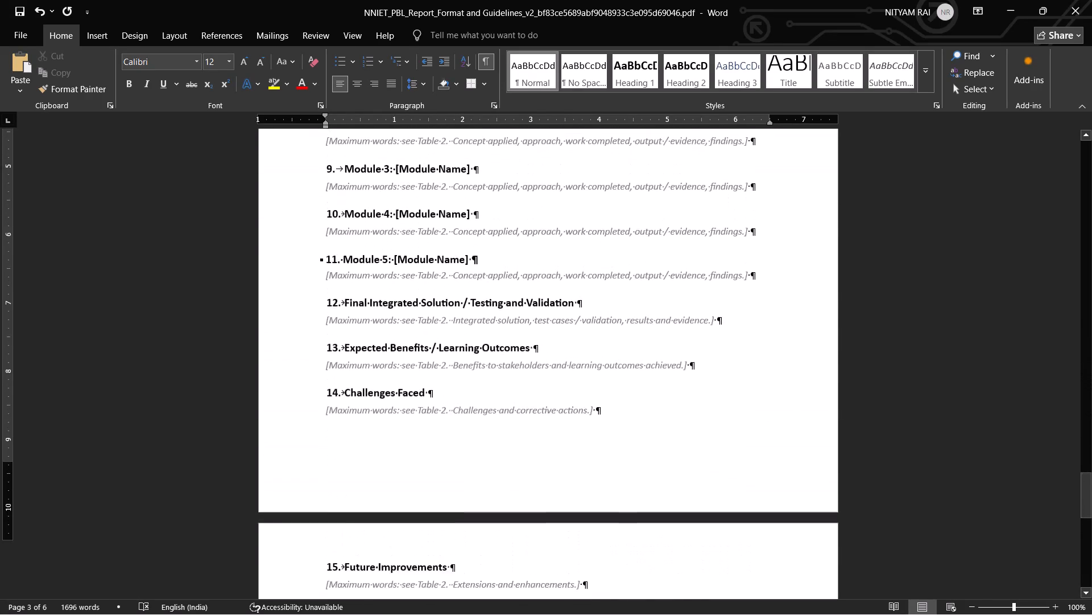
scroll(646, 325, up, 2)
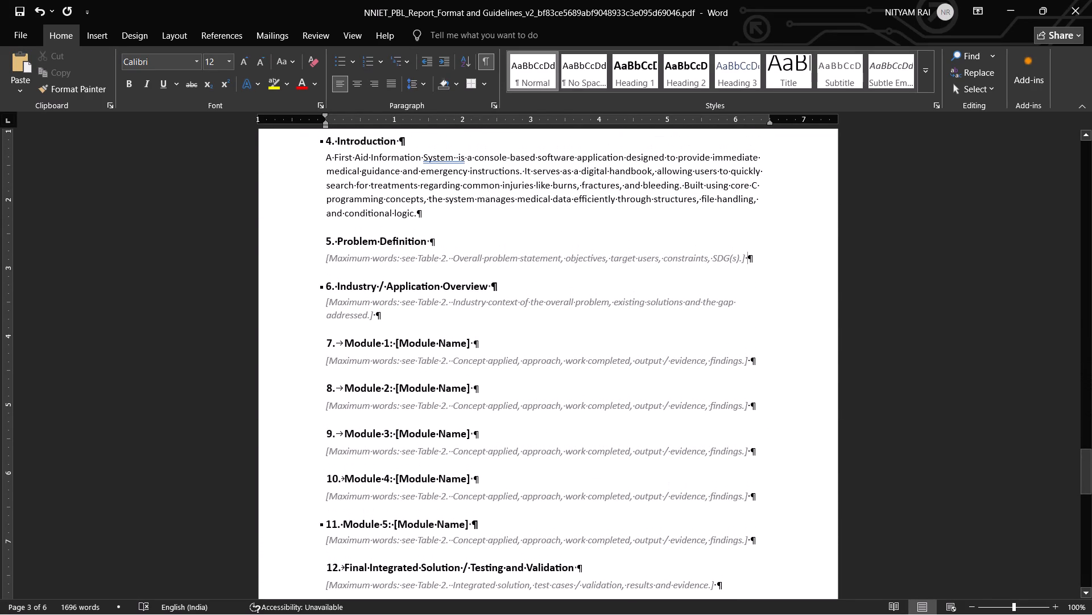
scroll(646, 325, up, 1)
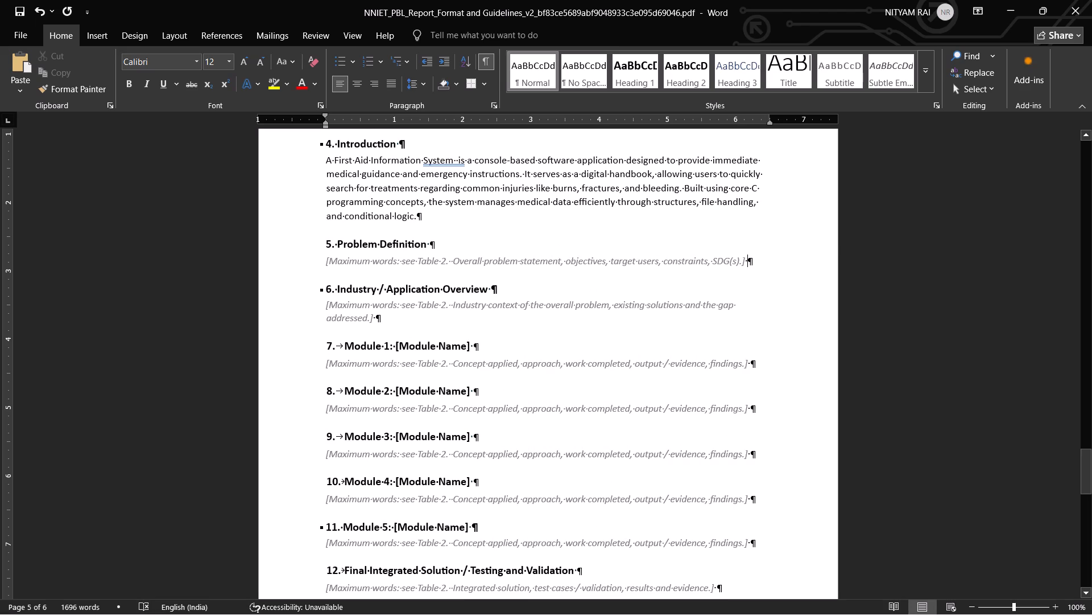
Select the grey guidance text under 5. Problem Definition.
click(752, 257)
drag(752, 257, 344, 270)
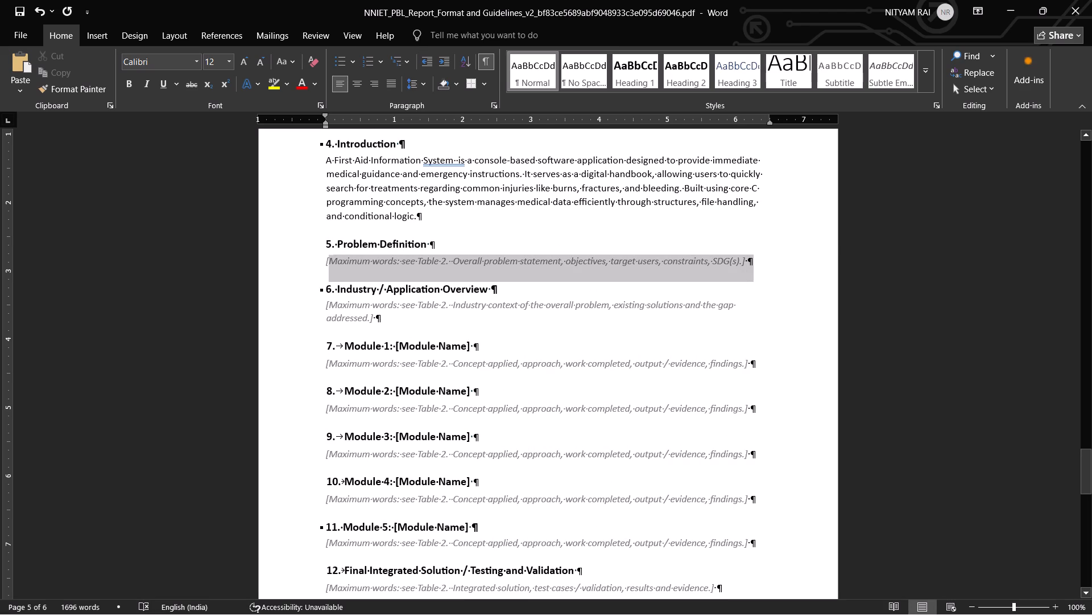
drag(344, 270, 329, 264)
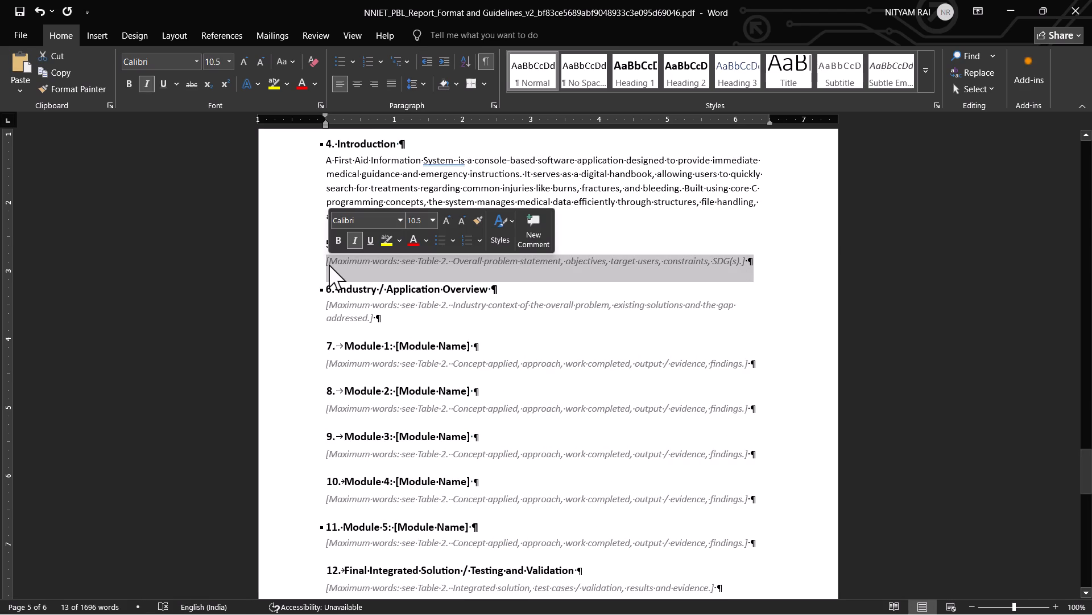
Delete the entire grey italic guidance text under 5. Problem Definition, keeping the heading and an empty line beneath it.
click(747, 260)
key(BackSpace)
key(BackSpace)
key(BackSpace)
key(BackSpace)
key(BackSpace)
key(BackSpace)
key(BackSpace)
key(BackSpace)
key(BackSpace)
key(BackSpace)
key(BackSpace)
key(BackSpace)
key(BackSpace)
key(BackSpace)
key(BackSpace)
key(BackSpace)
key(BackSpace)
key(BackSpace)
key(BackSpace)
key(BackSpace)
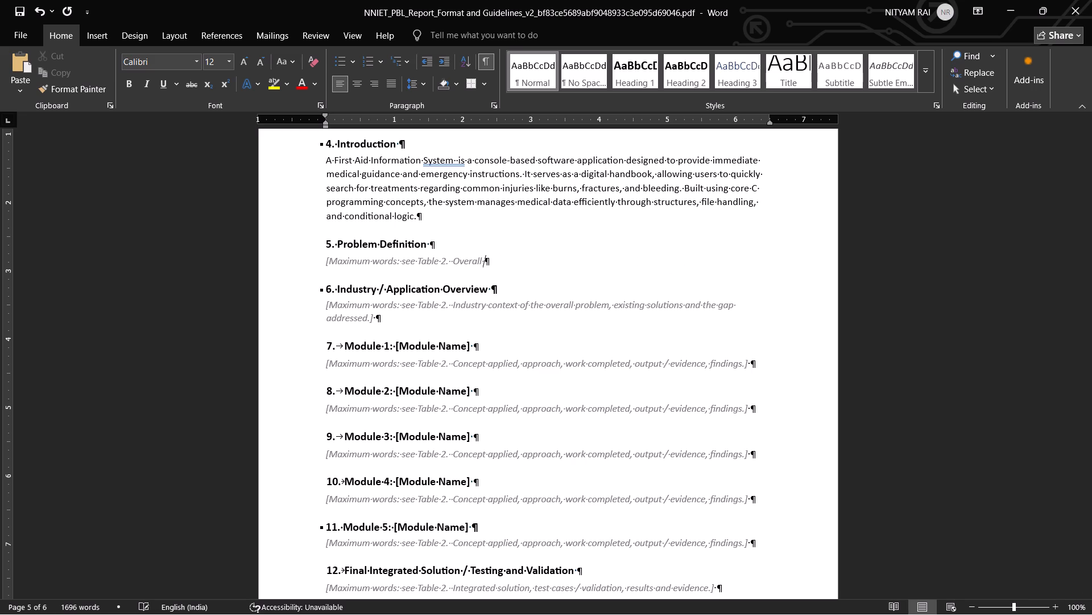
key(BackSpace)
key(BackSpace)
key(BackSpace)
key(BackSpace)
key(BackSpace)
key(BackSpace)
key(BackSpace)
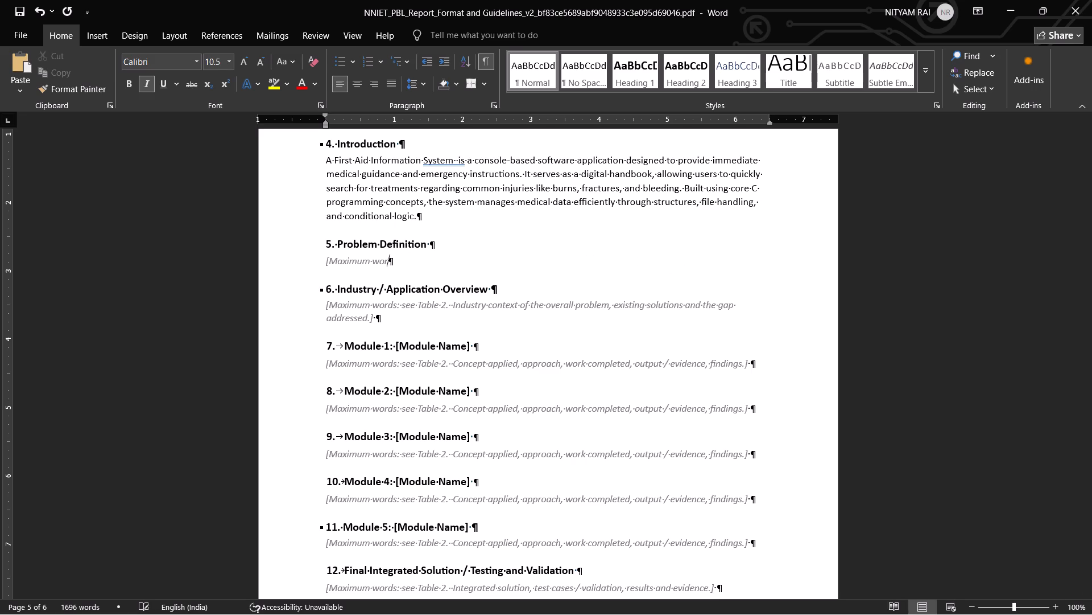
key(BackSpace)
key(BackSpace)
key(BackSpace)
key(BackSpace)
key(BackSpace)
key(BackSpace)
key(BackSpace)
key(BackSpace)
key(BackSpace)
key(BackSpace)
key(BackSpace)
key(BackSpace)
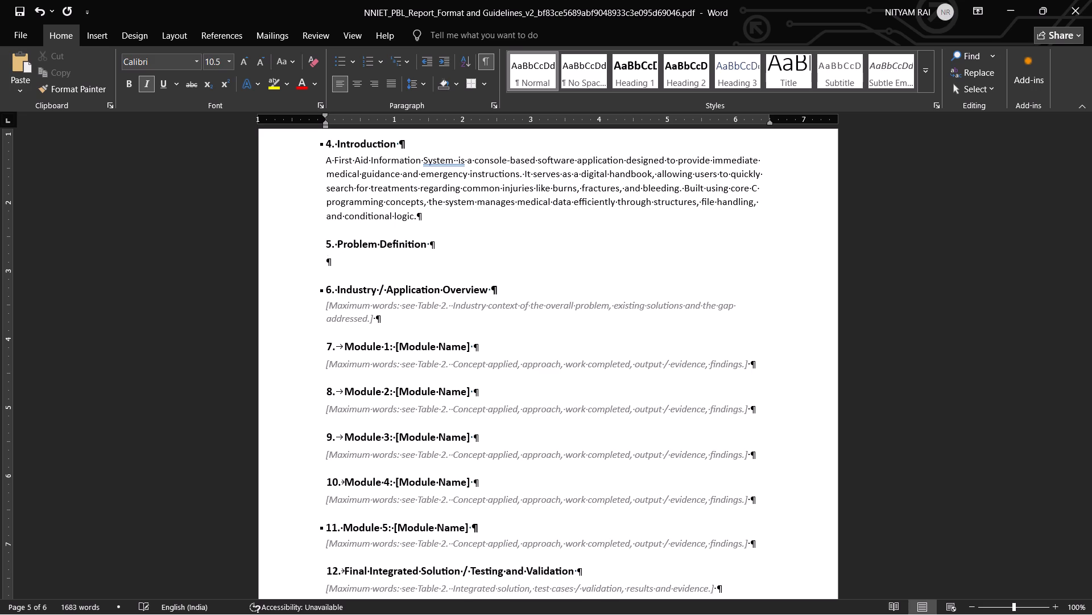
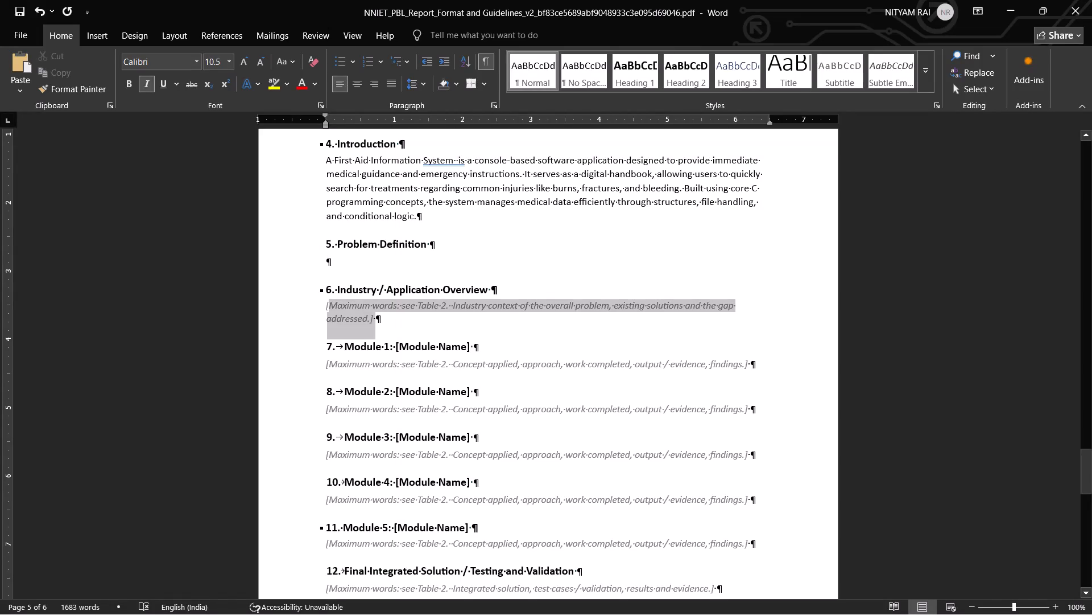
Delete the selected grey guidance text under 6. Industry / Application Overview.
key(BackSpace)
key(BackSpace)
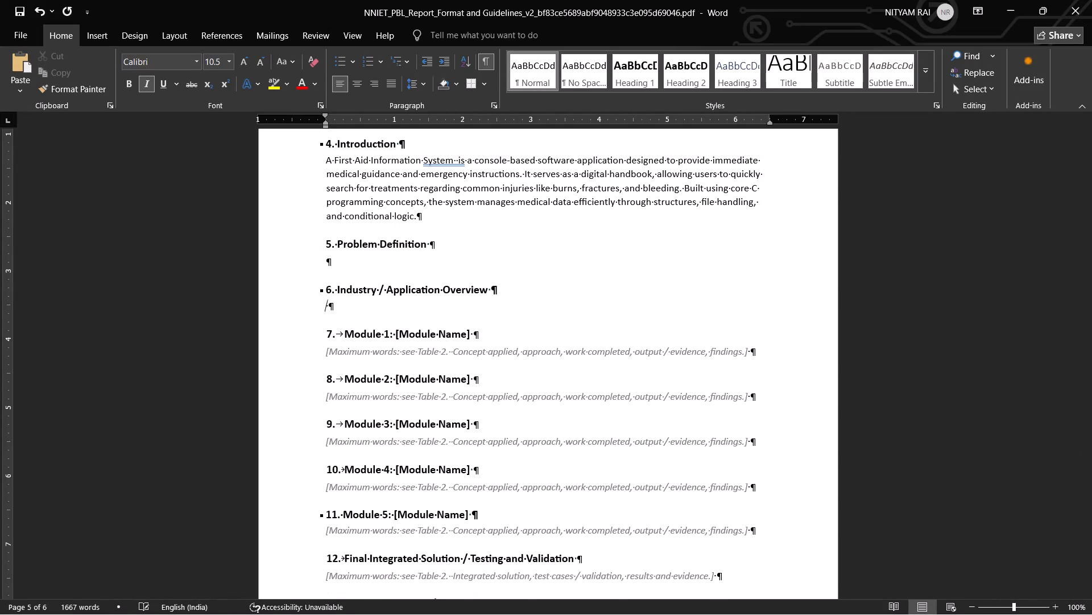
Insert the copied paragraph on the need for a lightweight, console-based First Aid Information System in C under 5. Problem Definition.
click(394, 265)
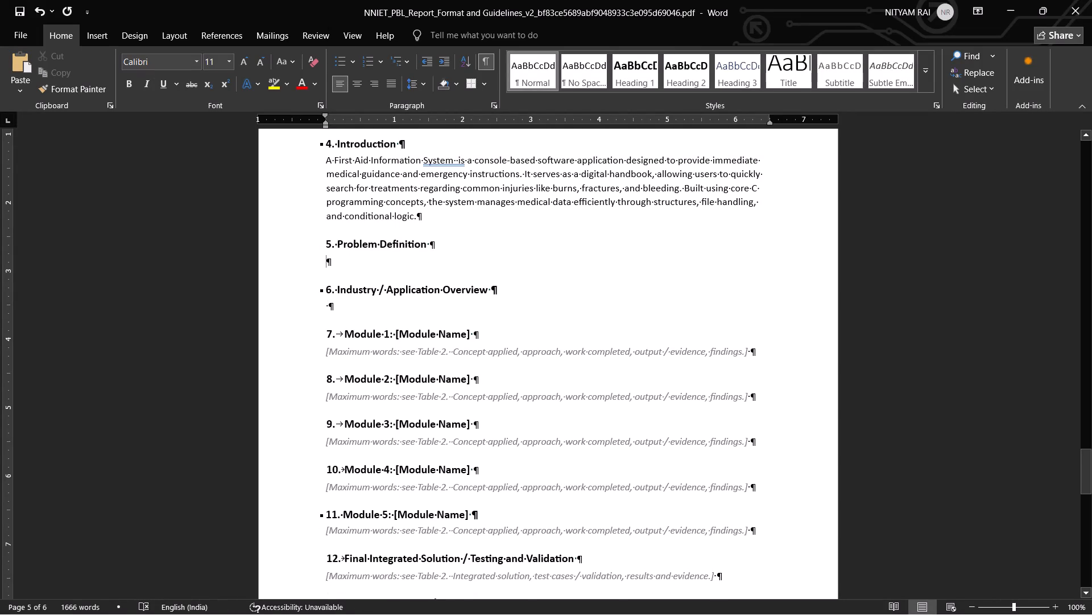
key(ctrl+v)
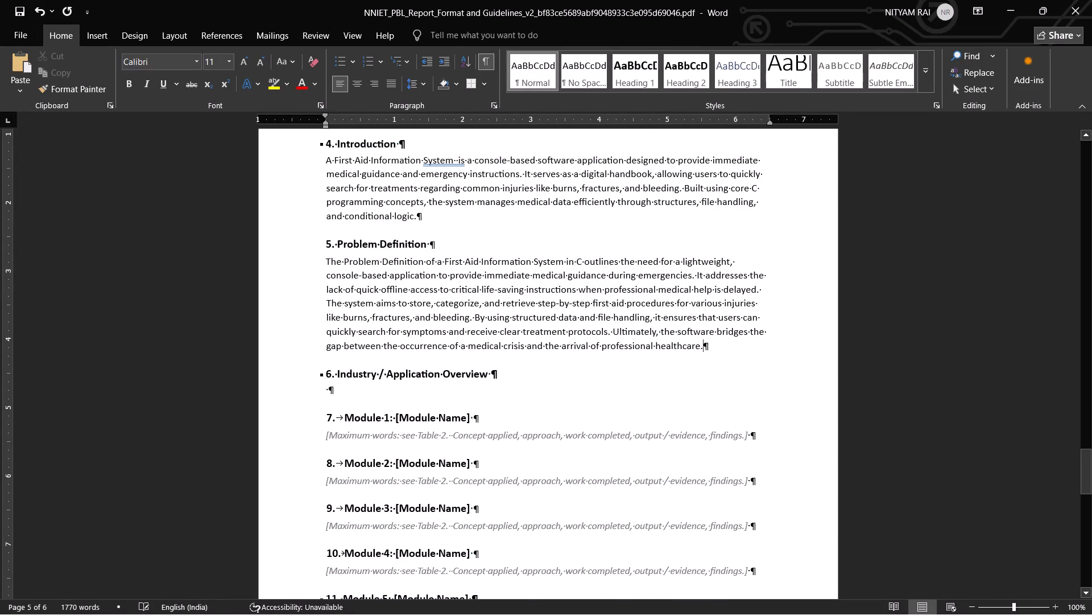
click(394, 265)
Remove the leftover space from the empty line under 6. Industry / Application Overview.
click(346, 392)
key(BackSpace)
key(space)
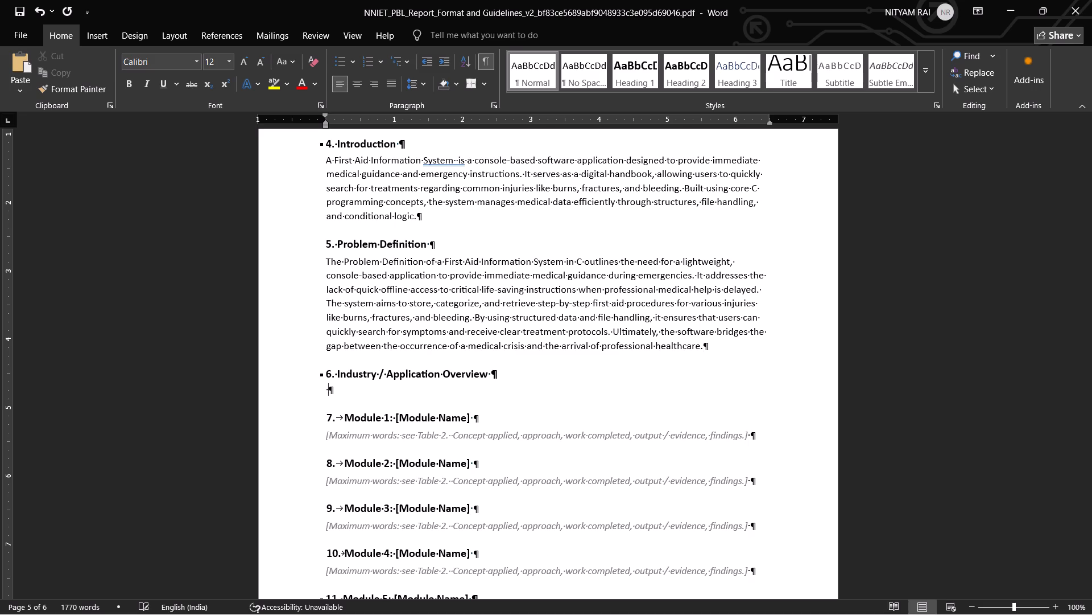
key(BackSpace)
Review the remaining module and solution sections of the template and the General Instructions for the report.
scroll(423, 343, down, 1)
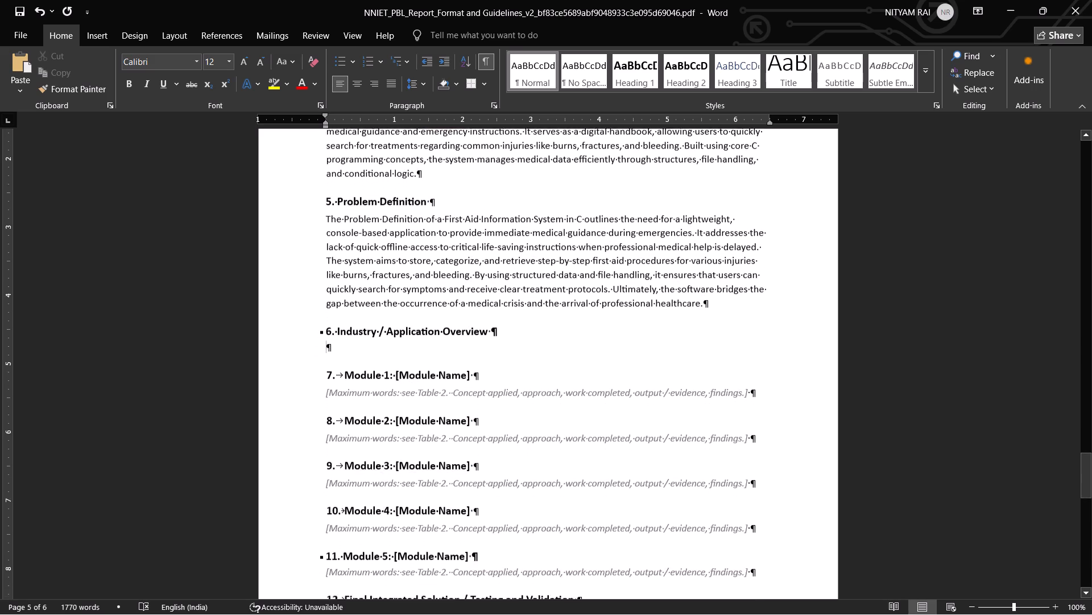
scroll(423, 343, down, 2)
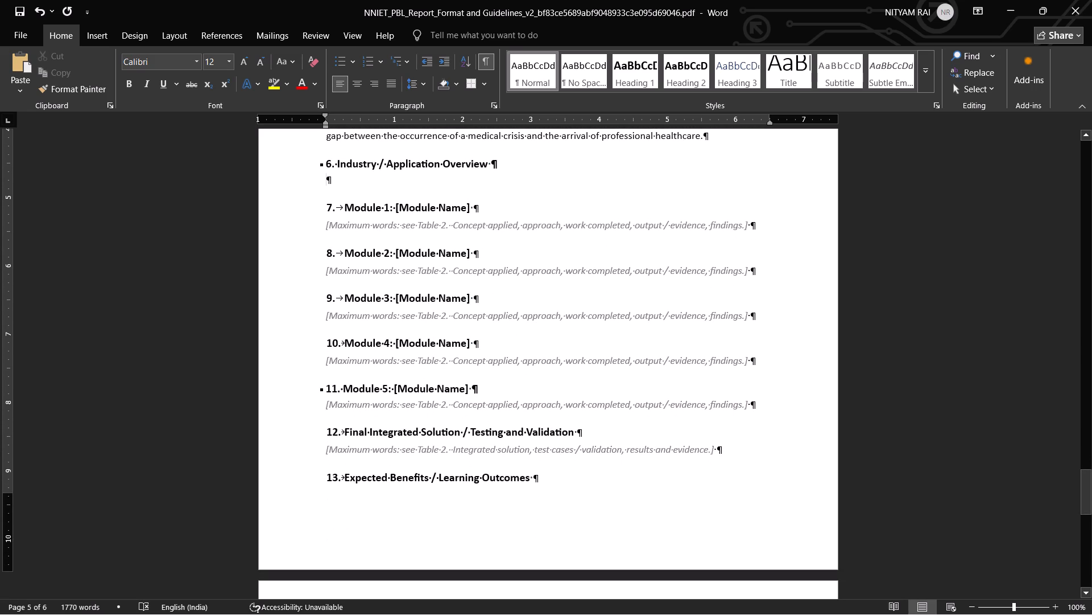
scroll(423, 343, down, 1)
Review the Individual Assignment word limits in Table 2 for Industry / Application Overview and the module sections.
scroll(515, 356, right, 1)
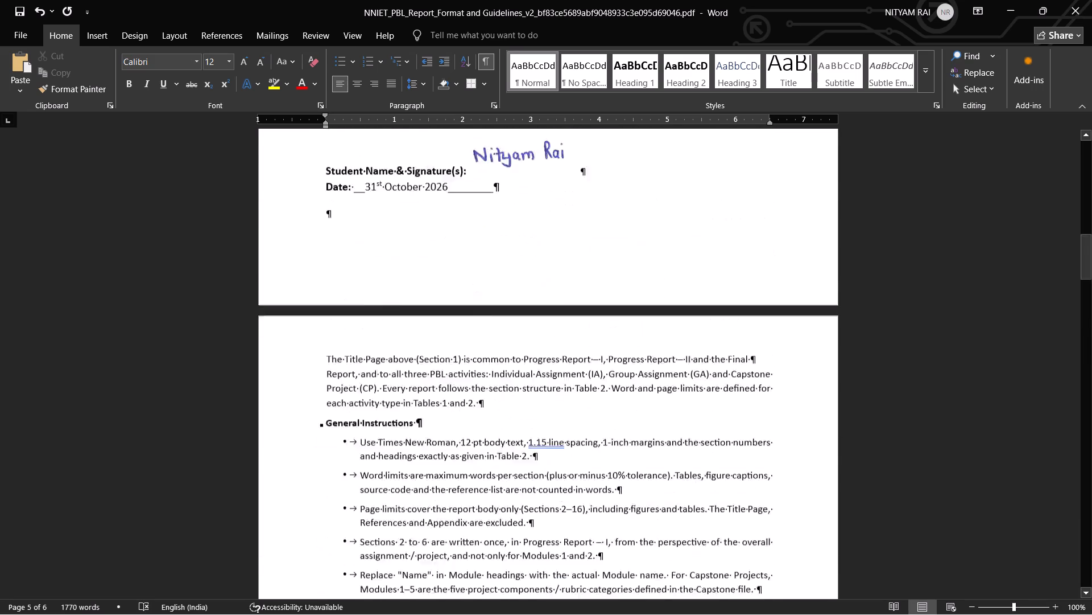
scroll(515, 356, right, 1)
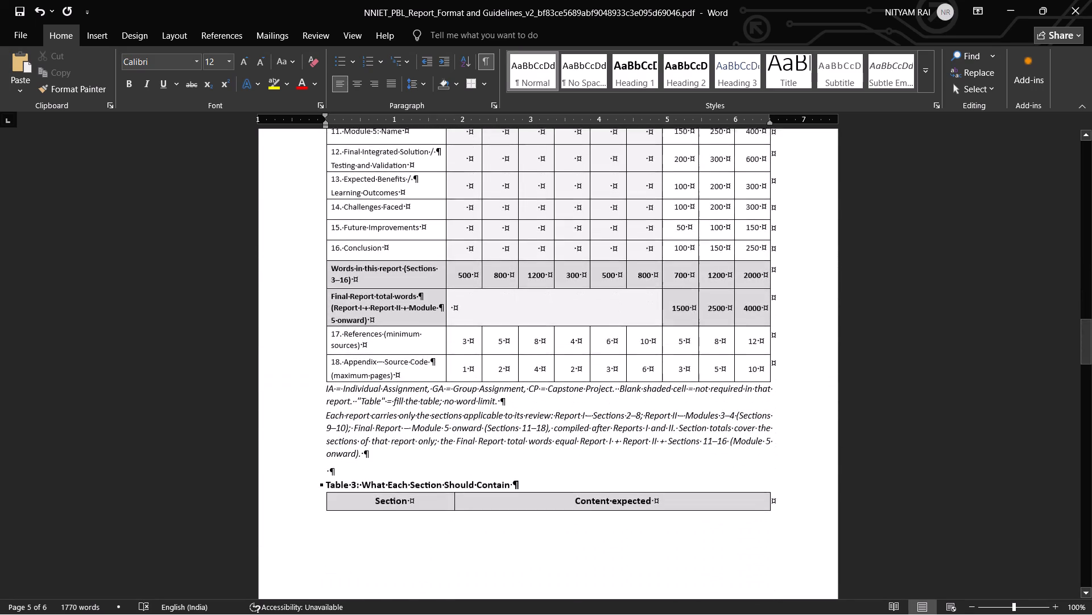
scroll(515, 356, right, 1)
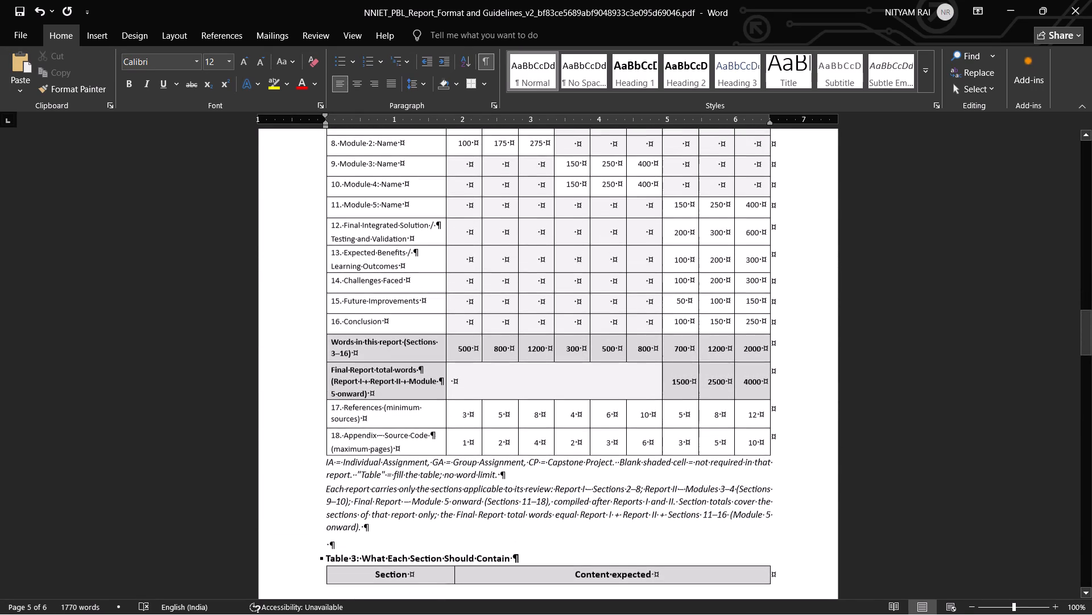
scroll(515, 356, right, 2)
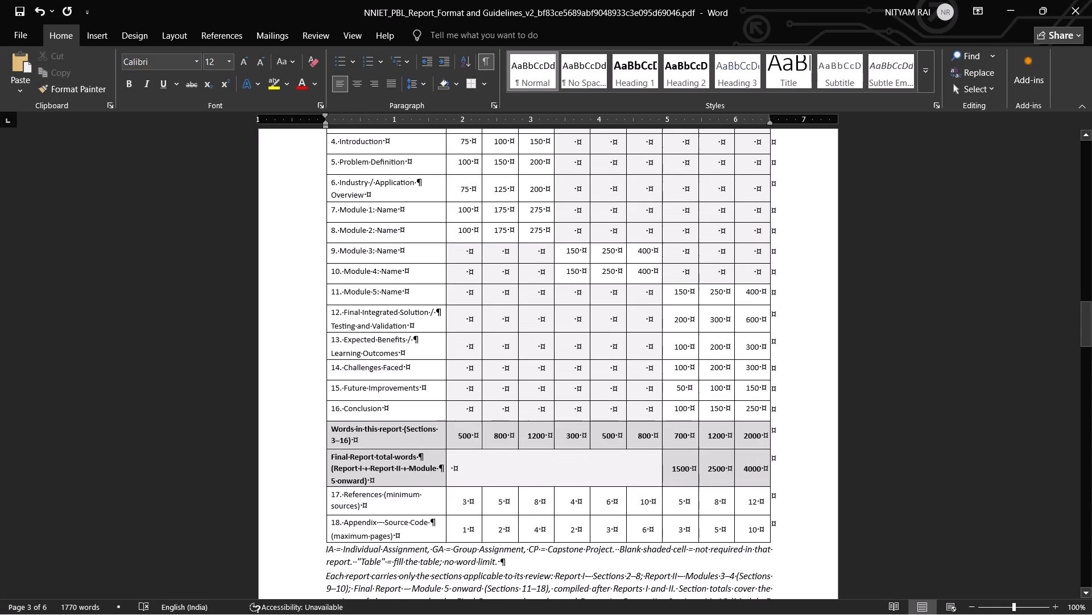
scroll(515, 356, right, 2)
scroll(515, 356, up, 1)
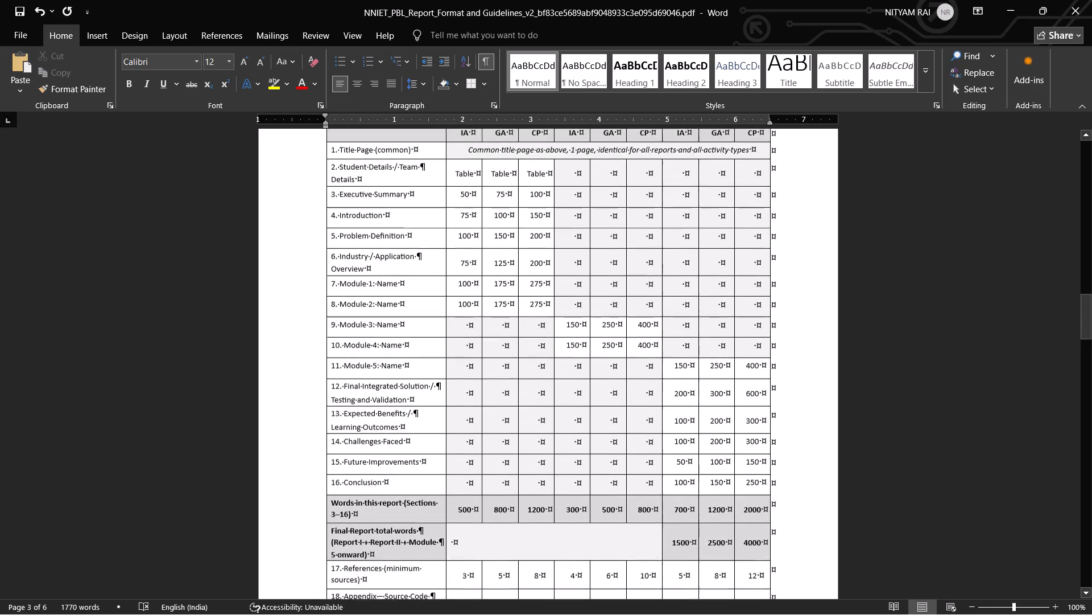
scroll(515, 356, up, 2)
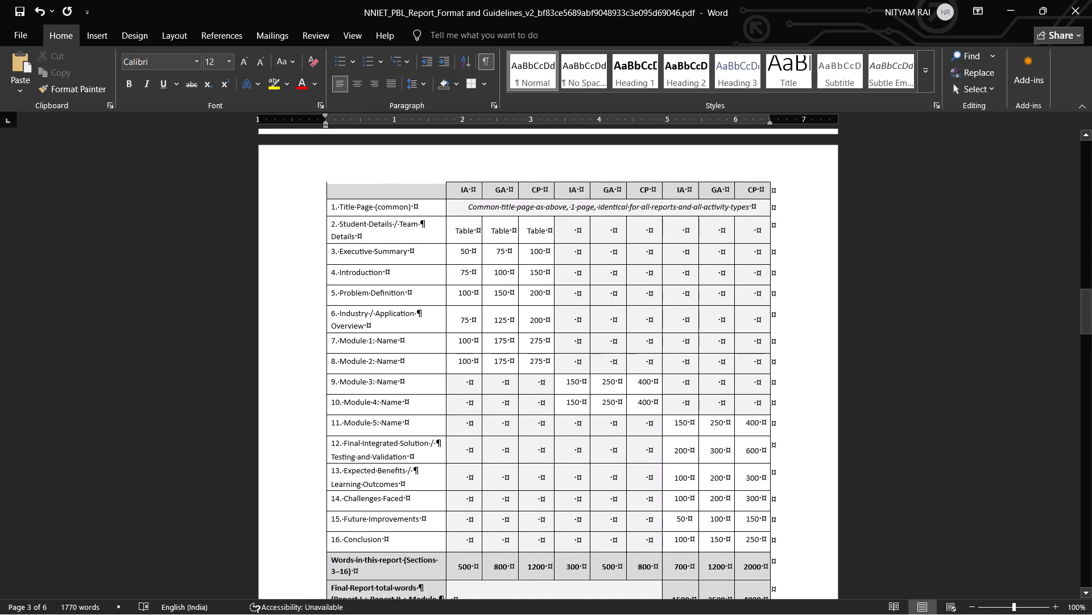
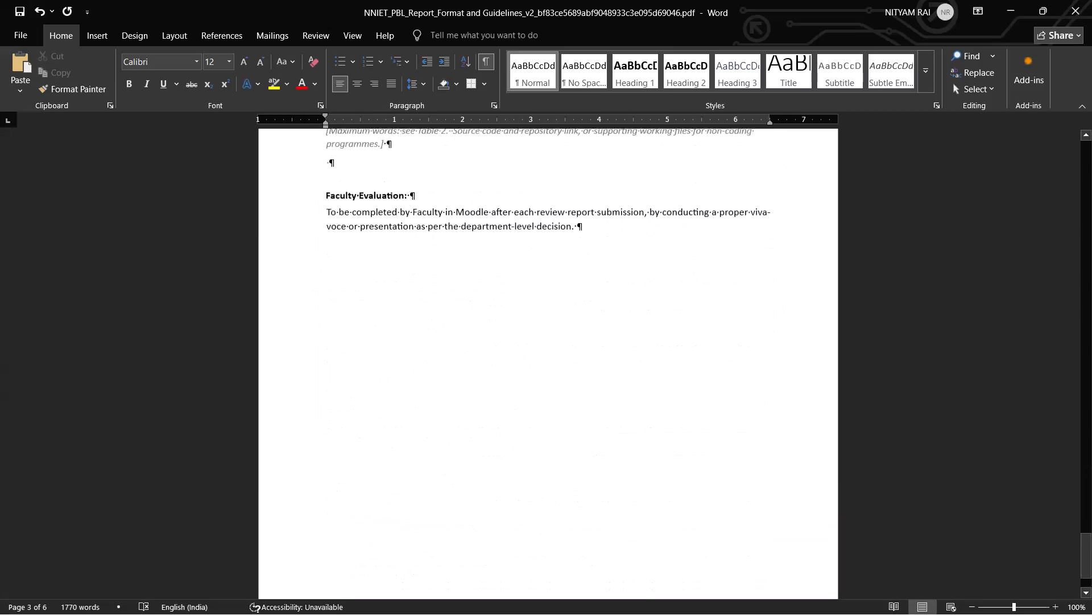
Paste the copied paragraph about the First Aid Information System developed in C under the heading 6. Industry / Application Overview.
scroll(517, 420, up, 1)
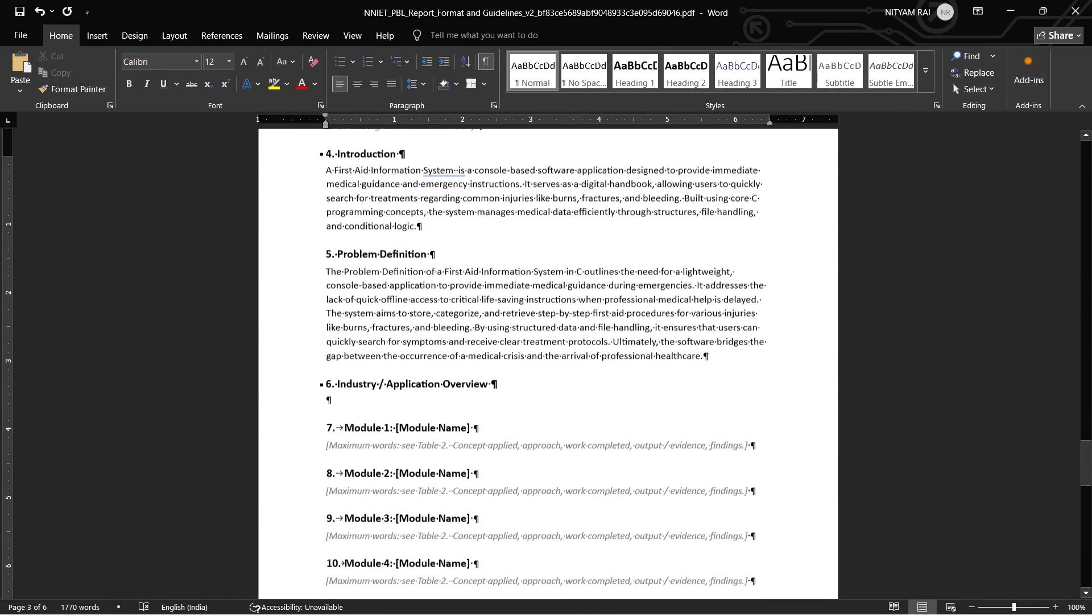
scroll(517, 420, up, 1)
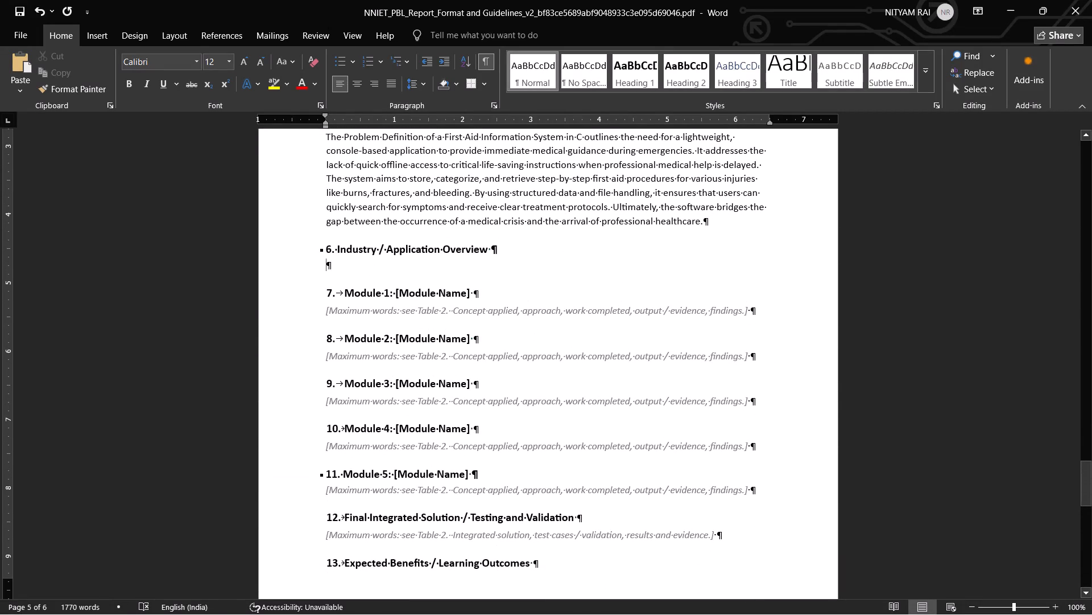
key(ctrl+v)
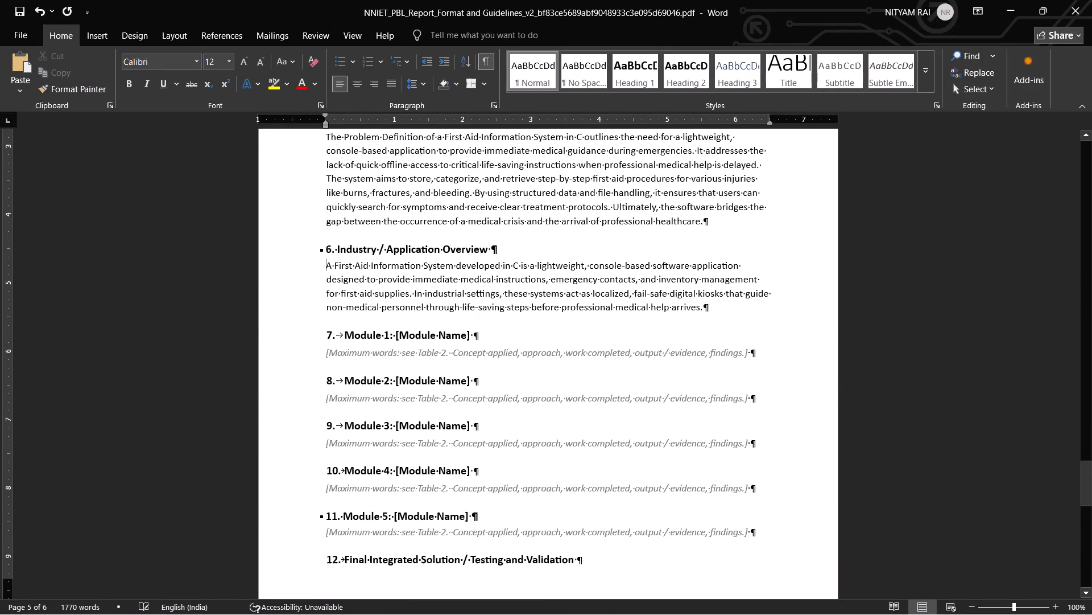
scroll(461, 561, down, 1)
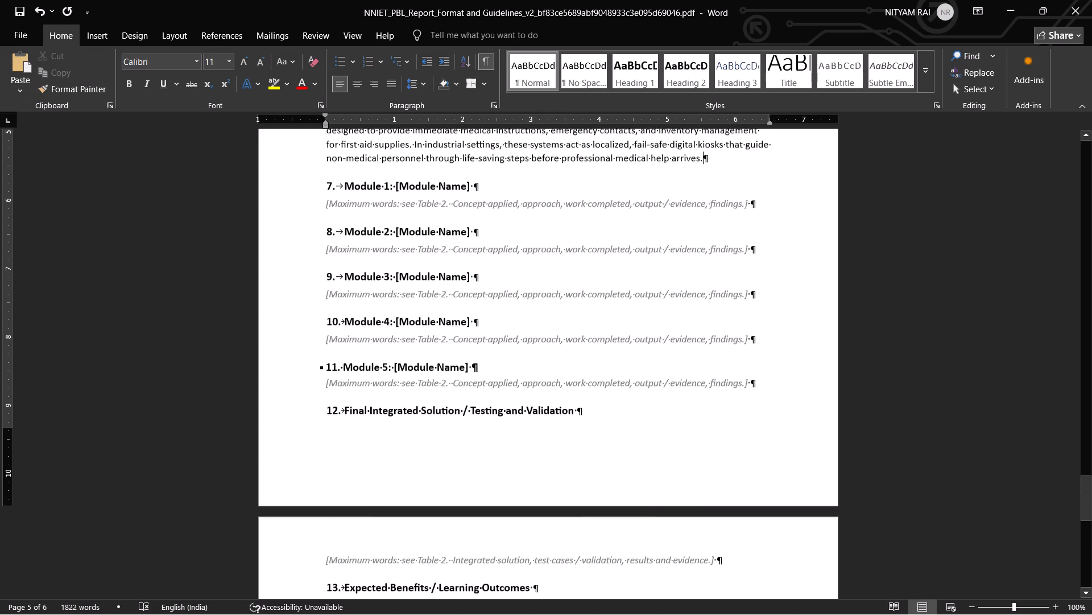
scroll(461, 561, down, 1)
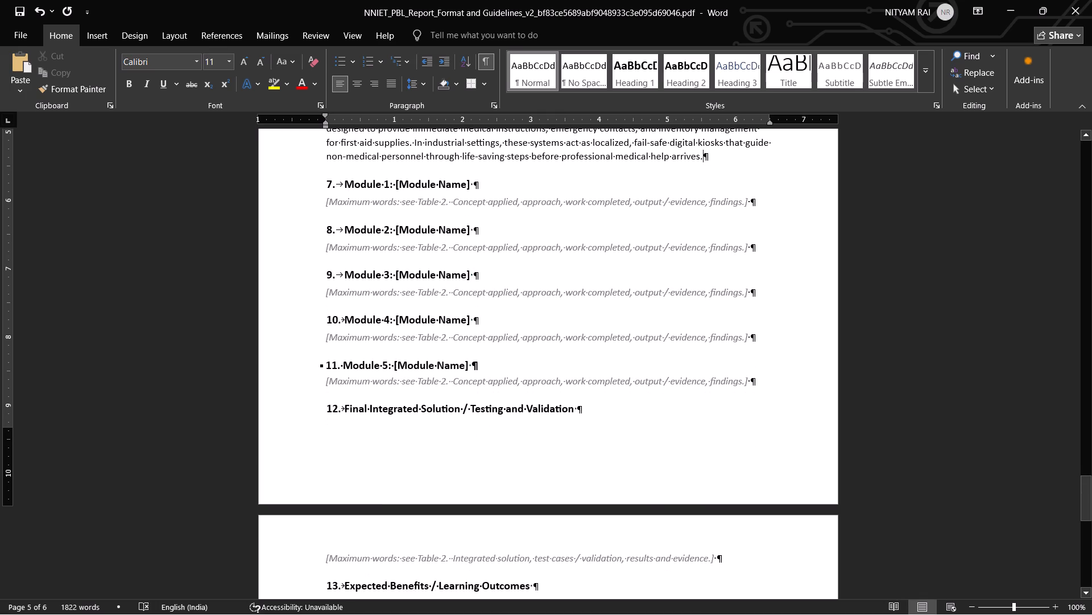
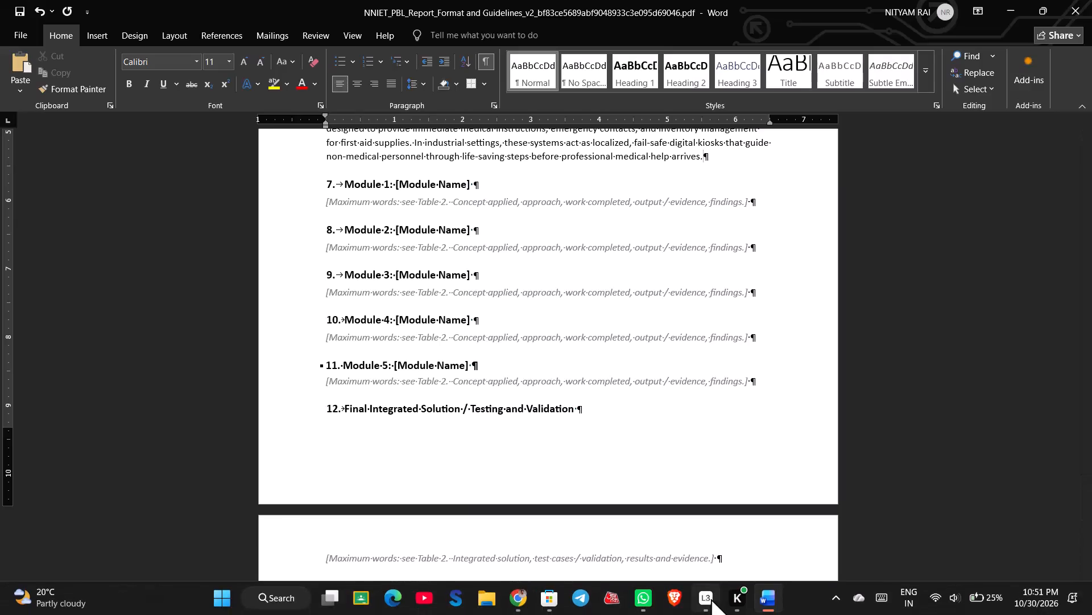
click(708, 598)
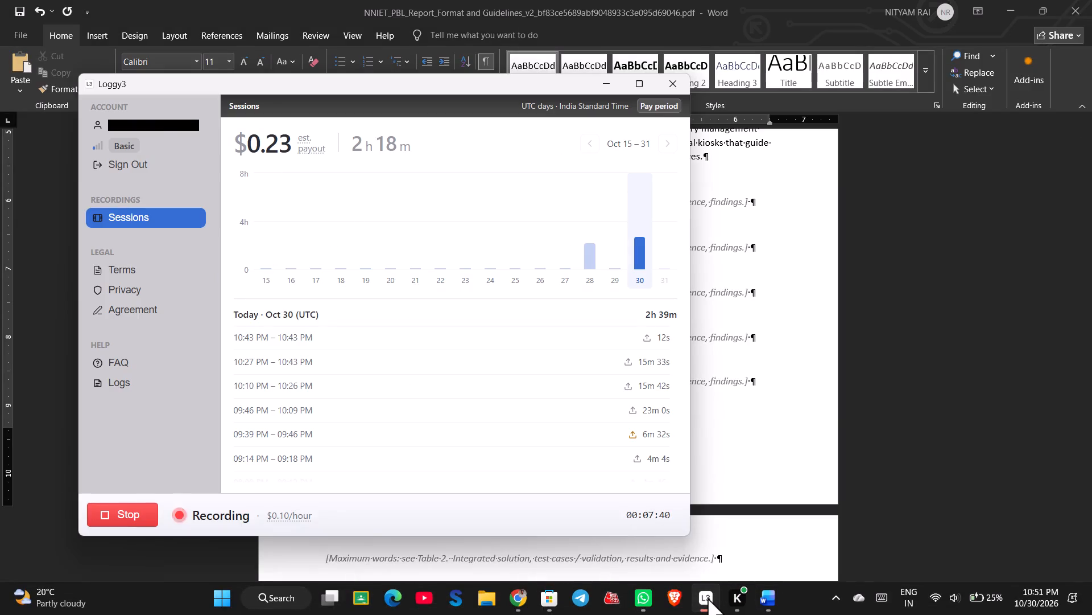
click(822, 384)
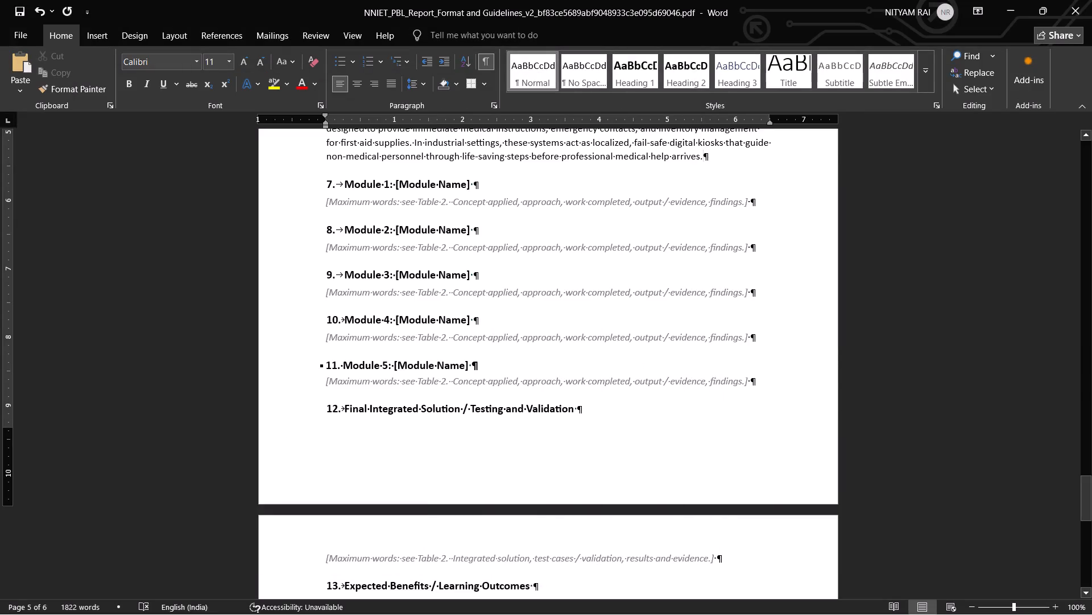
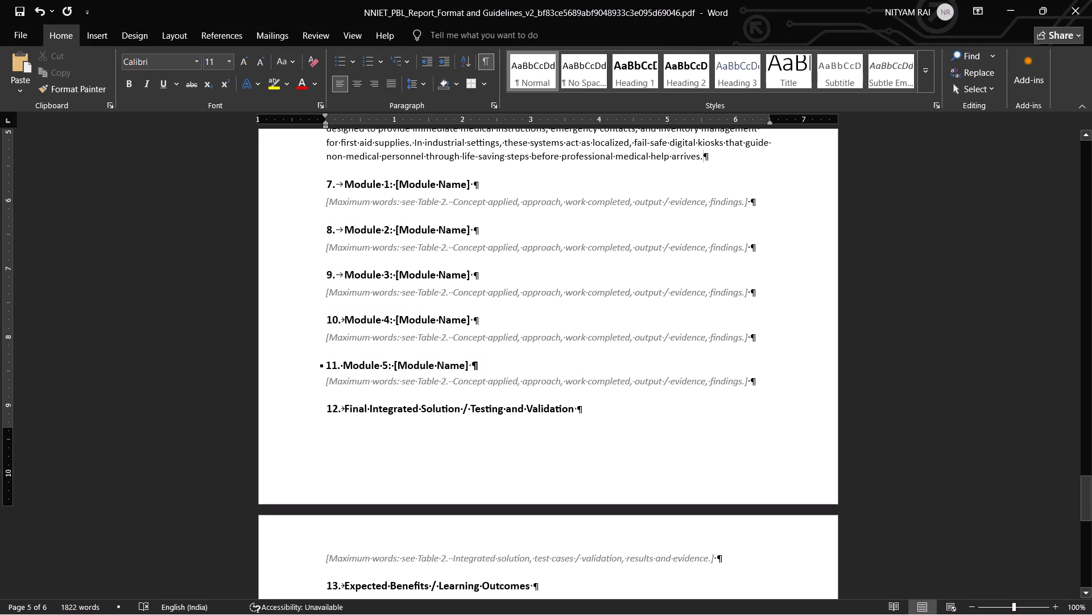
Delete the grey guidance text under the heading 7. Module 1: [Module Name].
click(757, 202)
drag(329, 206, 755, 209)
key(BackSpace)
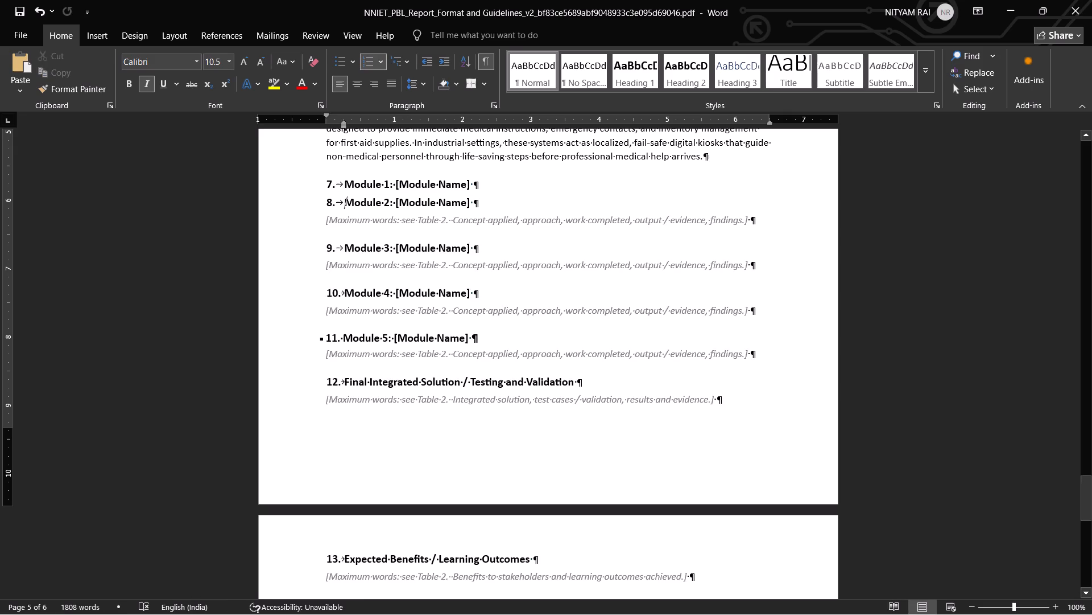
Undo the last deletion so the Module 1 guidance line is separate from the Module 2 heading again.
key(ctrl+z)
Replace the guidance text under Module 1 with the copied Introduction & User Authentication / Main Menu description and its three bullet points.
click(752, 198)
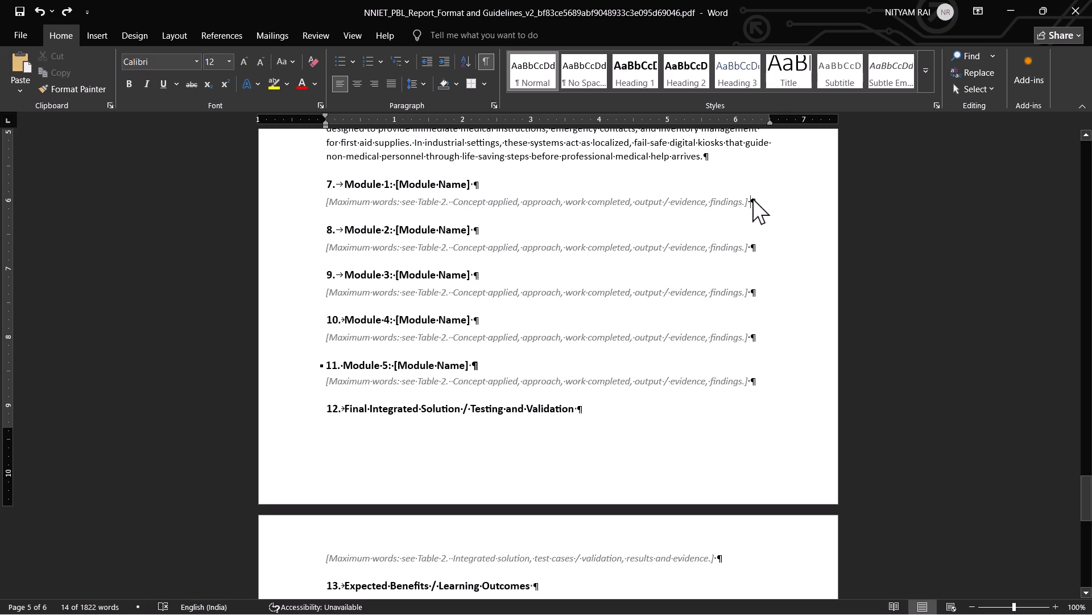
key(BackSpace)
key(BackSpace)
key(BackSpace)
key(BackSpace)
key(BackSpace)
key(BackSpace)
key(BackSpace)
key(BackSpace)
key(BackSpace)
key(BackSpace)
key(BackSpace)
key(BackSpace)
key(BackSpace)
key(BackSpace)
key(BackSpace)
key(BackSpace)
key(BackSpace)
key(BackSpace)
key(BackSpace)
key(BackSpace)
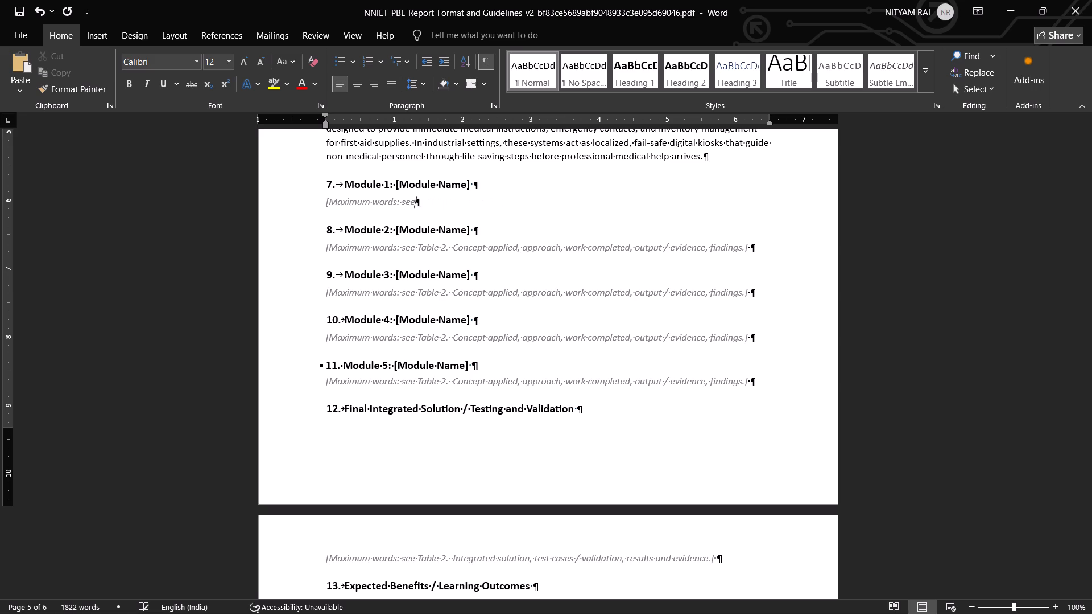
key(BackSpace)
key(BackSpace)
key(BackSpace)
key(BackSpace)
key(BackSpace)
key(BackSpace)
key(BackSpace)
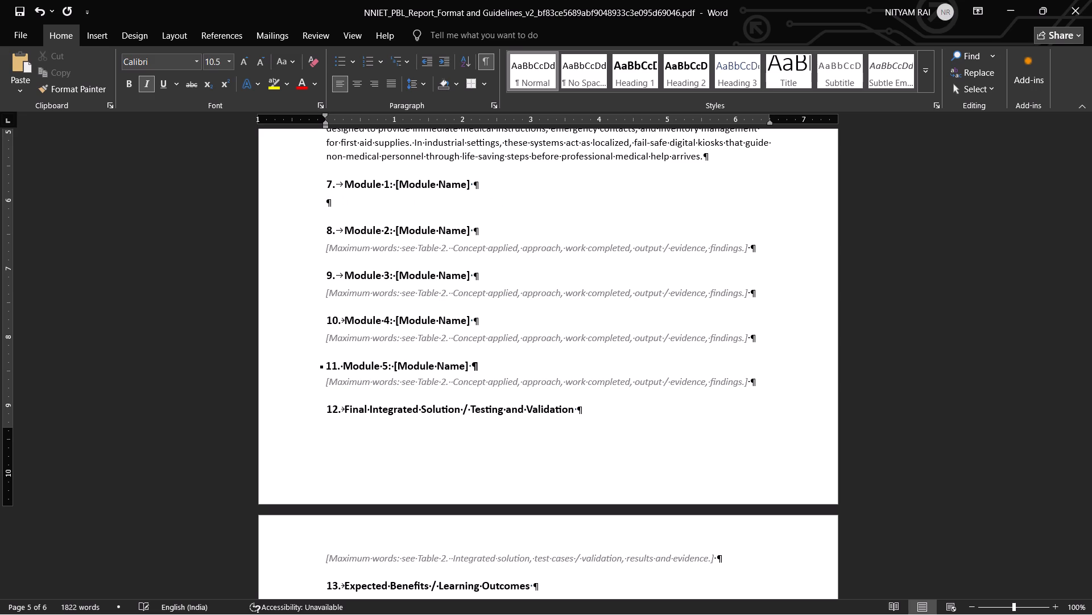
key(ctrl+v)
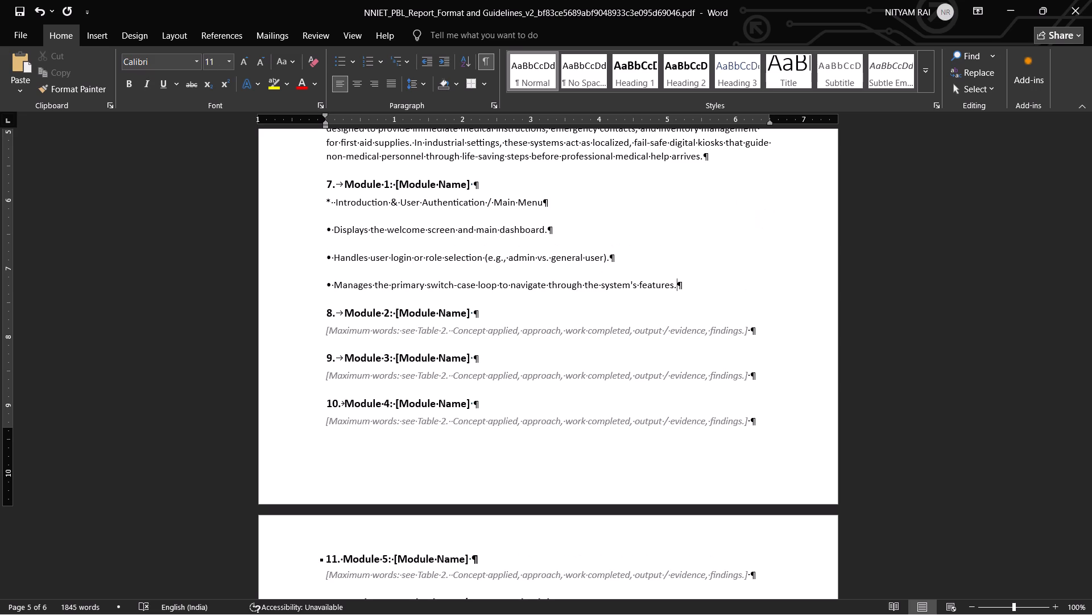
Remove the asterisk and extra spaces before "Introduction & User Authentication / Main Menu".
click(333, 206)
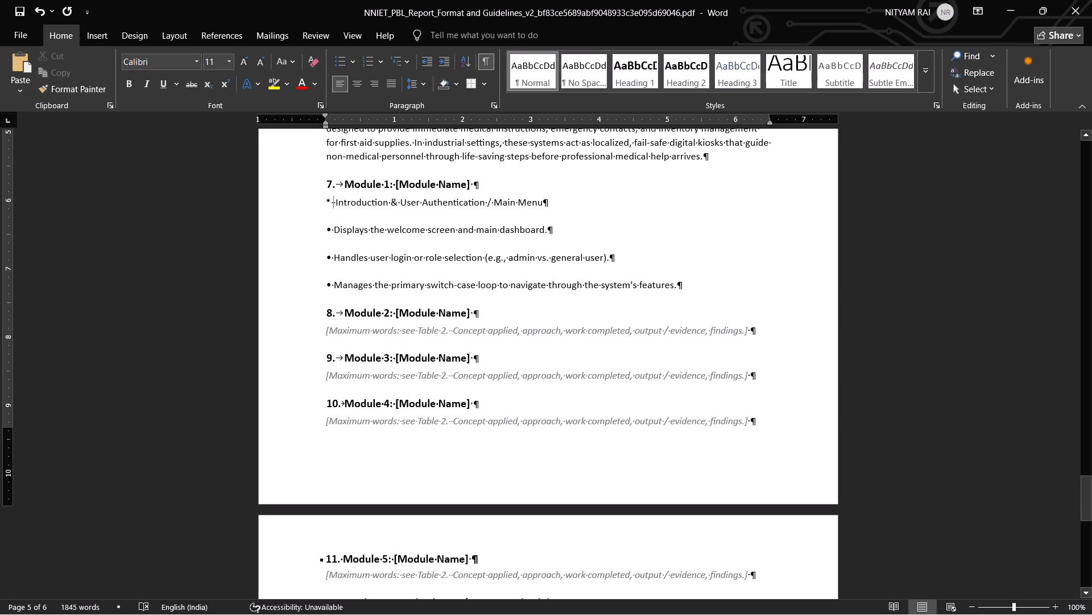
key(BackSpace)
key(Right)
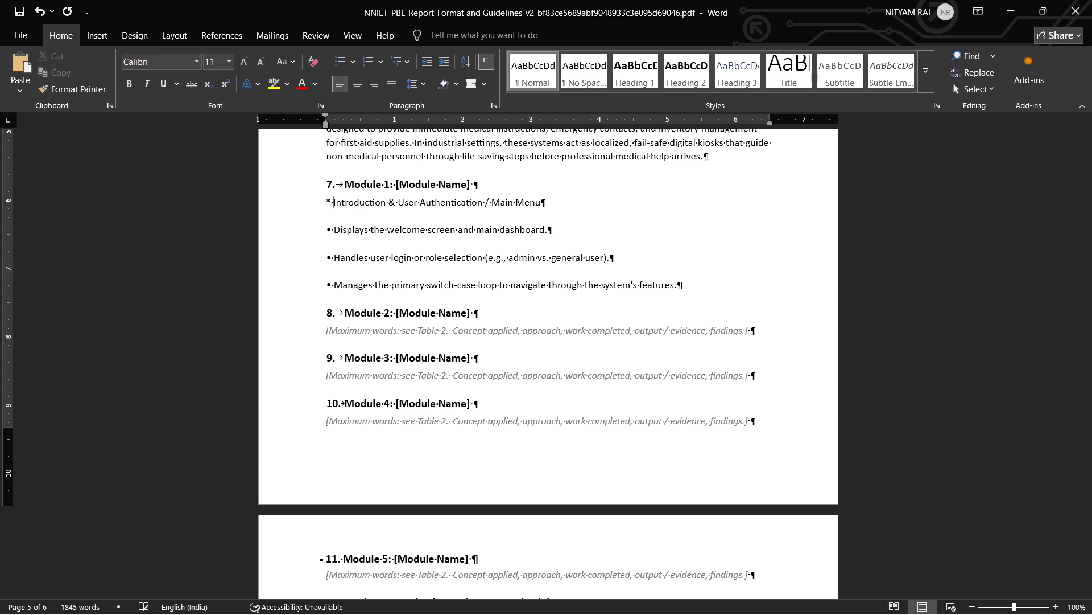
key(BackSpace)
key(BackSpace)
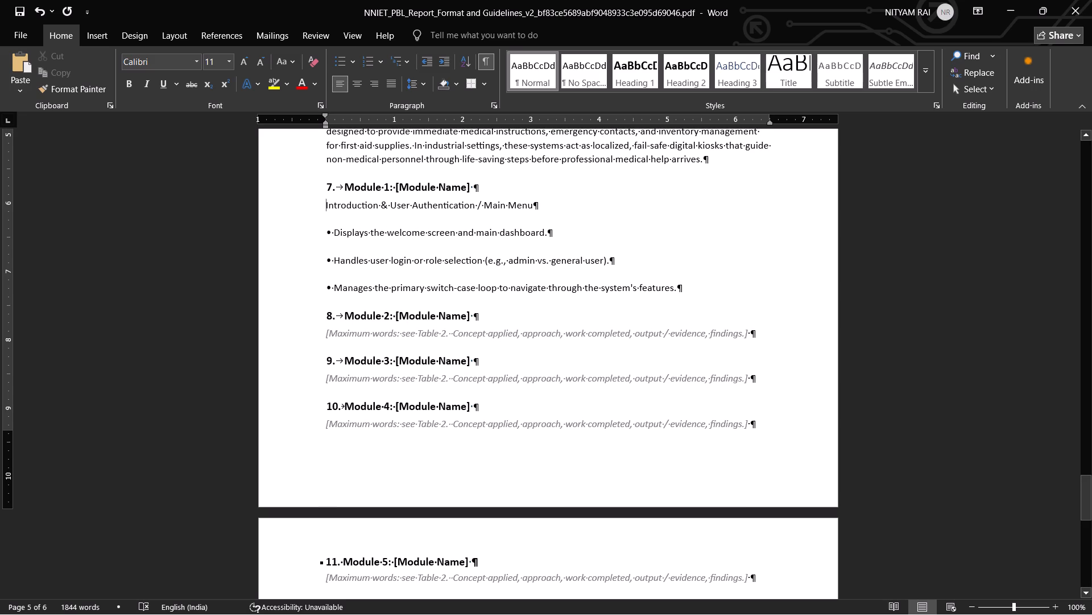
Indent each of the three Module 1 bullet lines with five leading spaces.
click(339, 241)
click(339, 226)
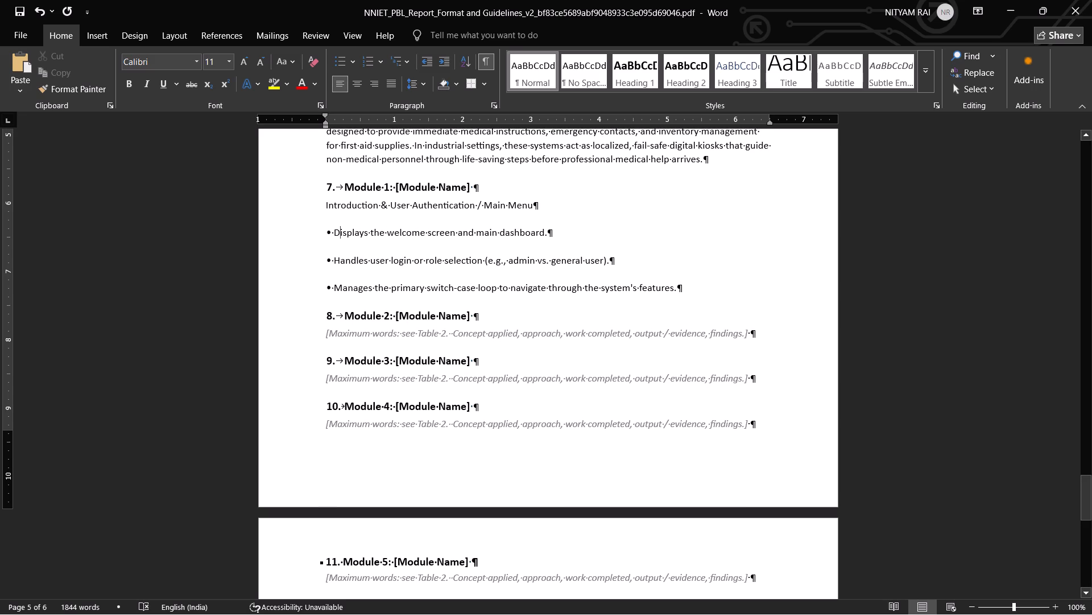
click(332, 230)
key(Left)
key(space)
key(space)
key(space)
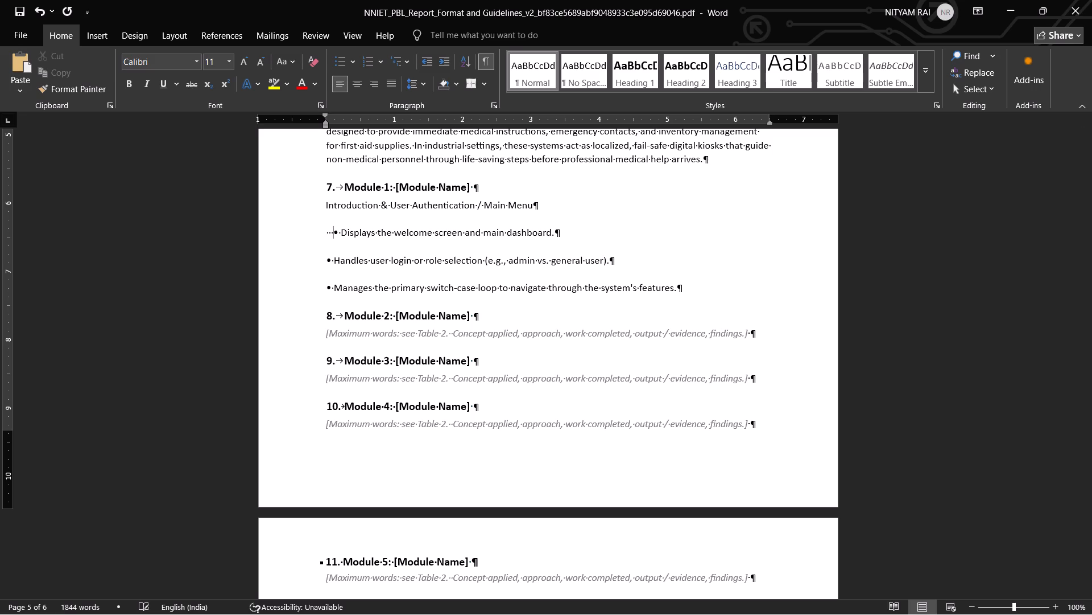
key(space)
key(space)
key(Down)
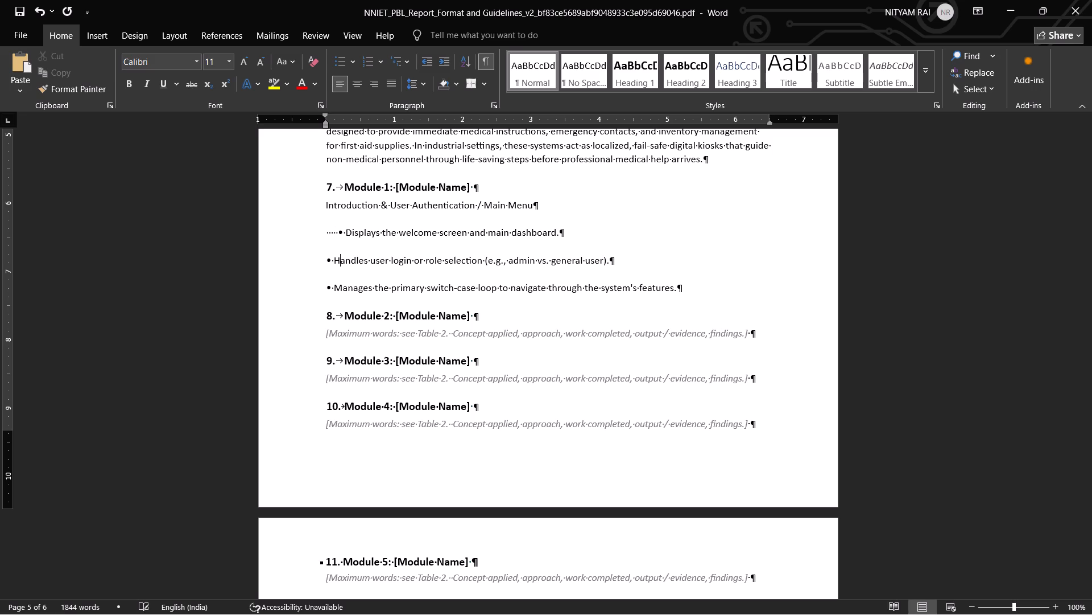
key(Left)
key(Left)
key(Left)
key(space)
key(space)
key(space)
key(space)
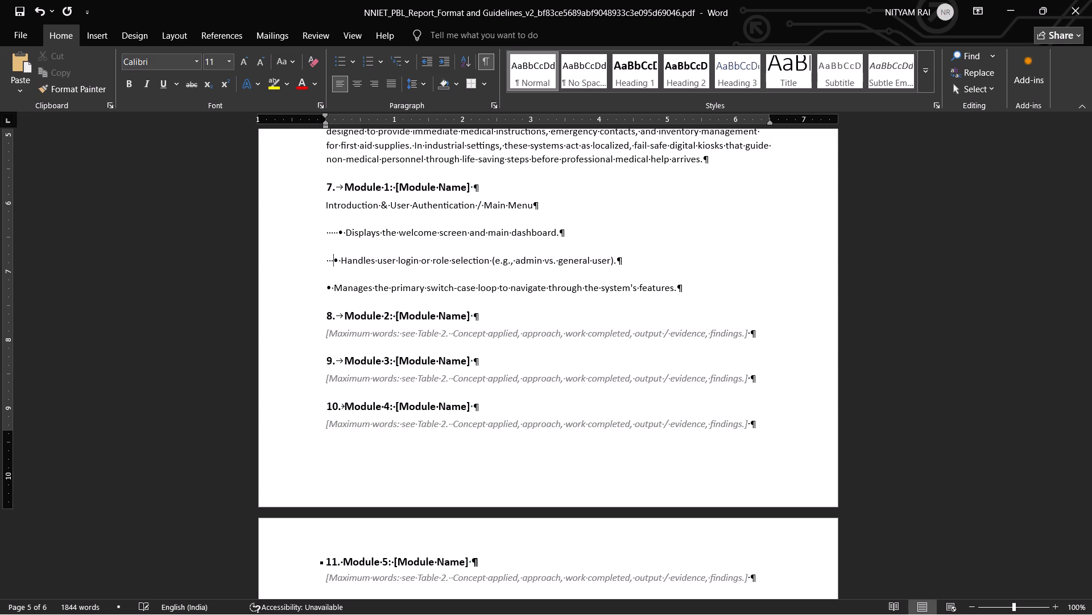
key(space)
key(Up)
key(Down)
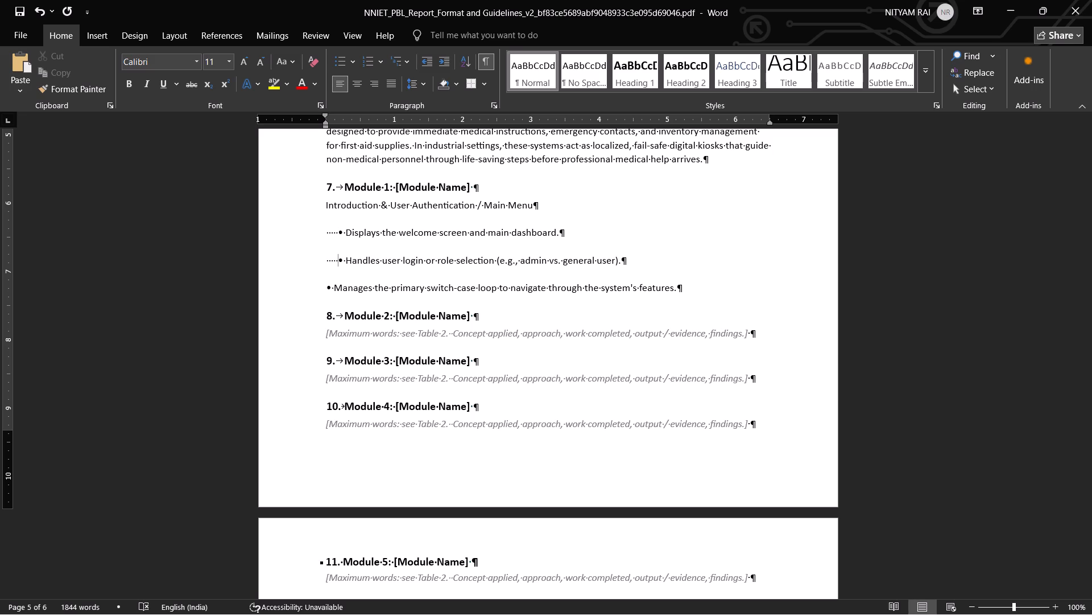
key(Down)
key(Left)
key(Left)
key(space)
key(space)
key(space)
key(space)
key(space)
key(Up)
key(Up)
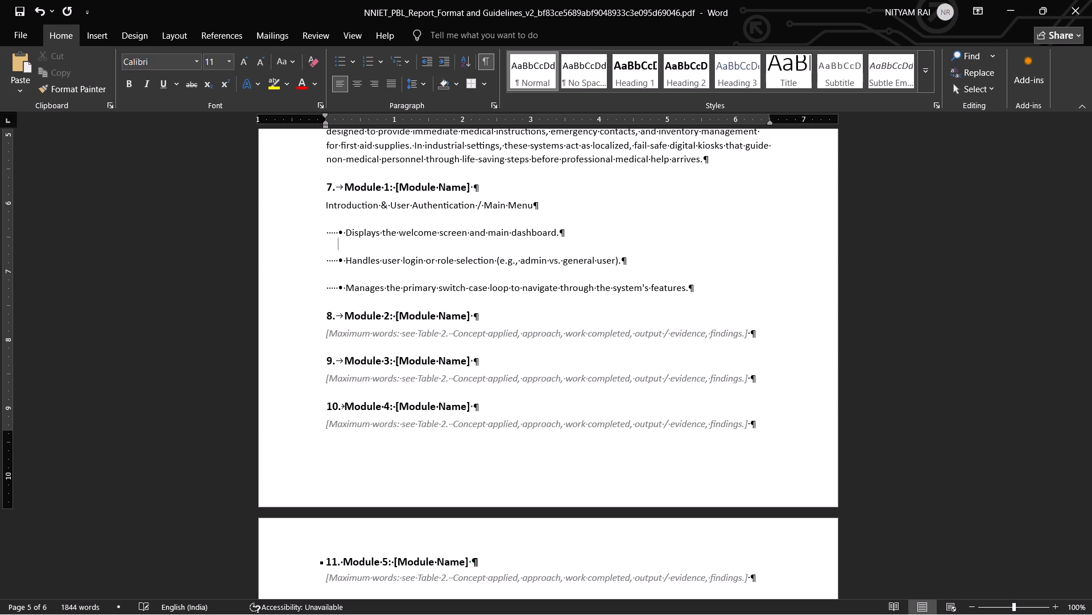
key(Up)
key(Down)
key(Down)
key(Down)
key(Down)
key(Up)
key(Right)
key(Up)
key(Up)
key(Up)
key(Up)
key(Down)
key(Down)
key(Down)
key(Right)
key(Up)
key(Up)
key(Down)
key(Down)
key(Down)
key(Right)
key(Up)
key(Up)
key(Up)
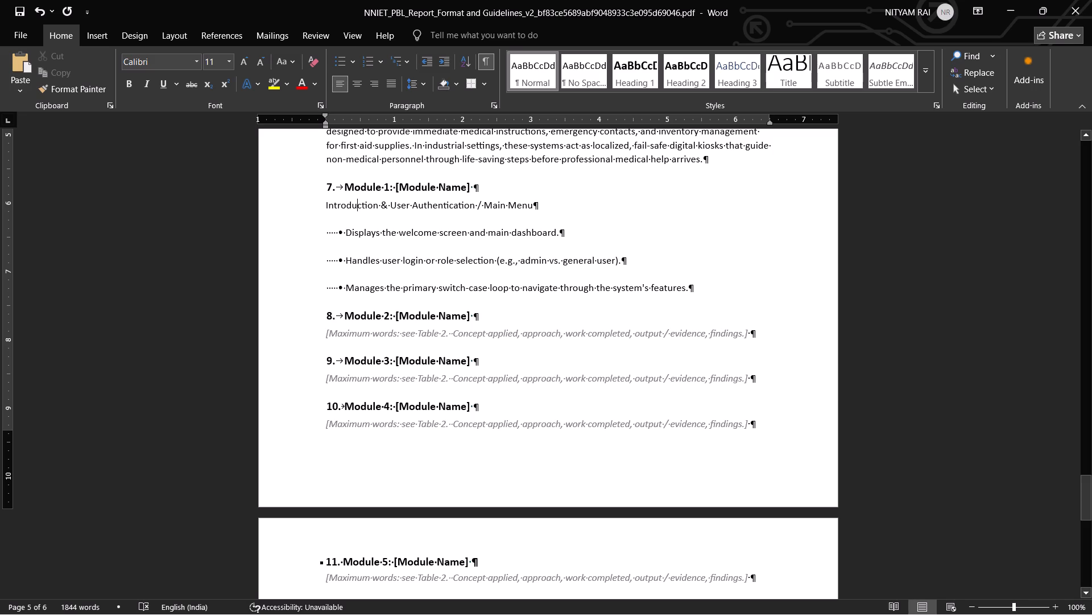
Set the paragraph spacing after the Module 1 introduction line and its three bullets to 0 pt.
drag(696, 284, 385, 245)
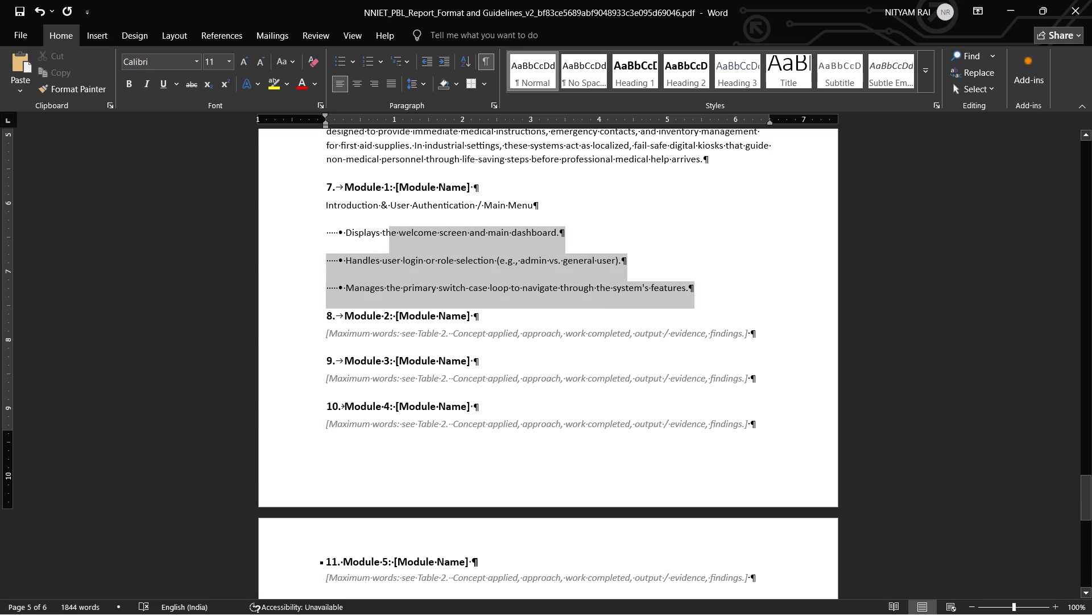
drag(385, 245, 352, 241)
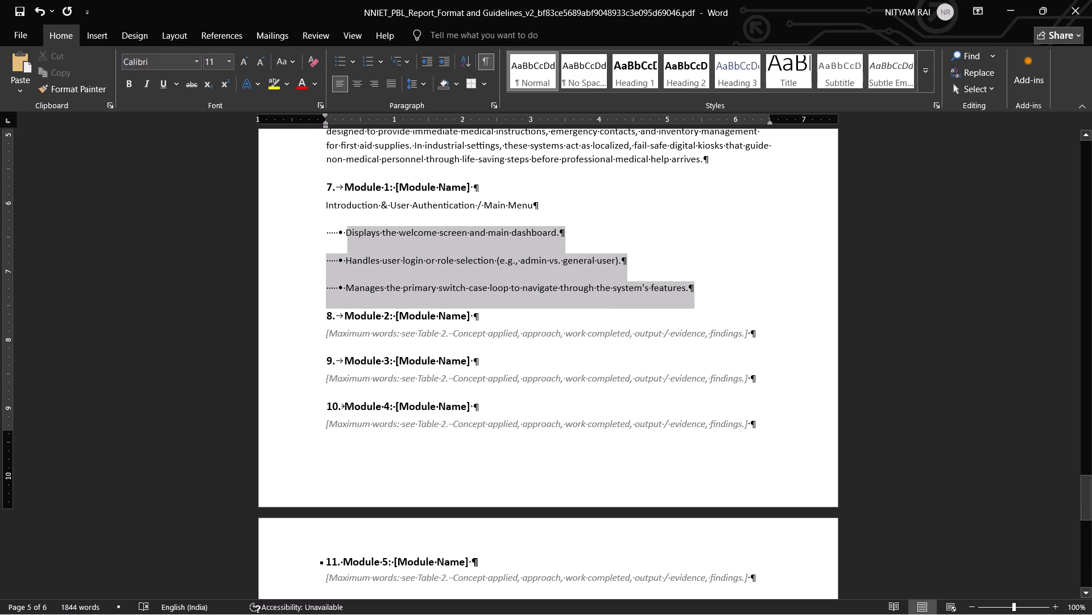
drag(352, 241, 338, 212)
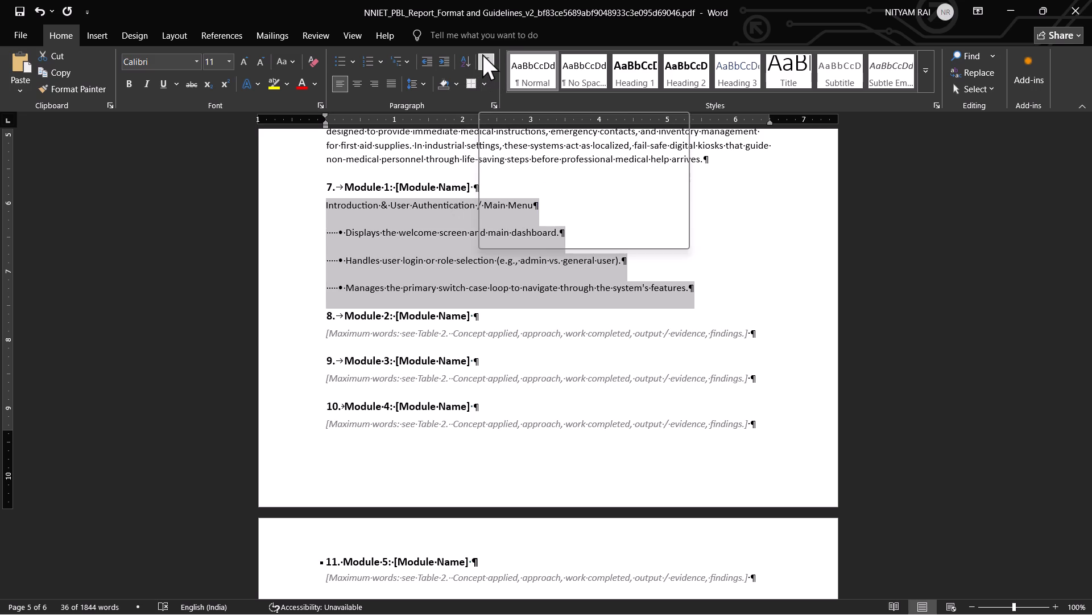
click(423, 85)
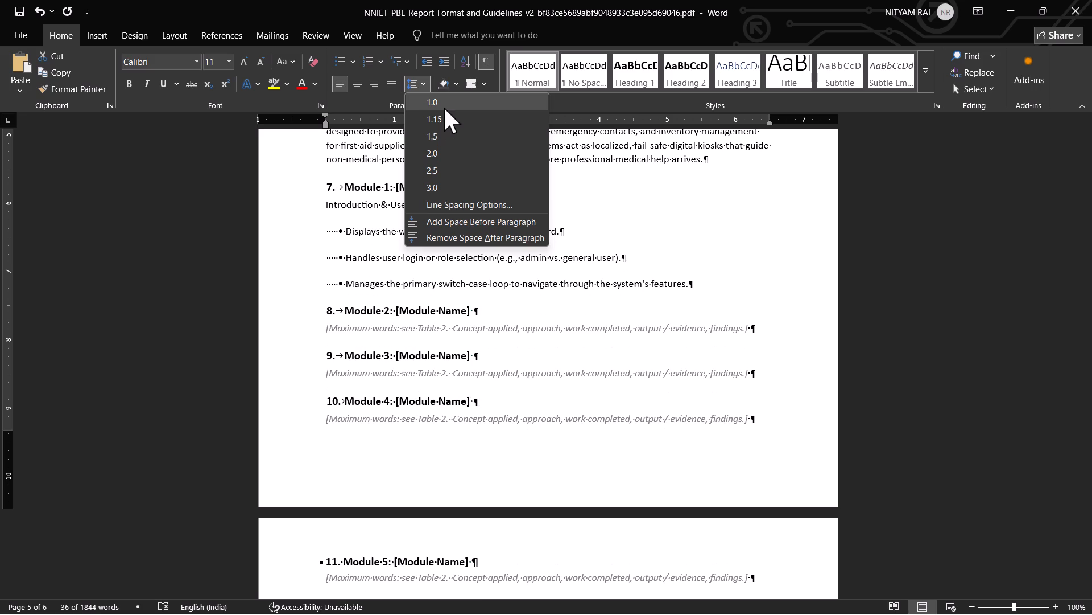
click(452, 199)
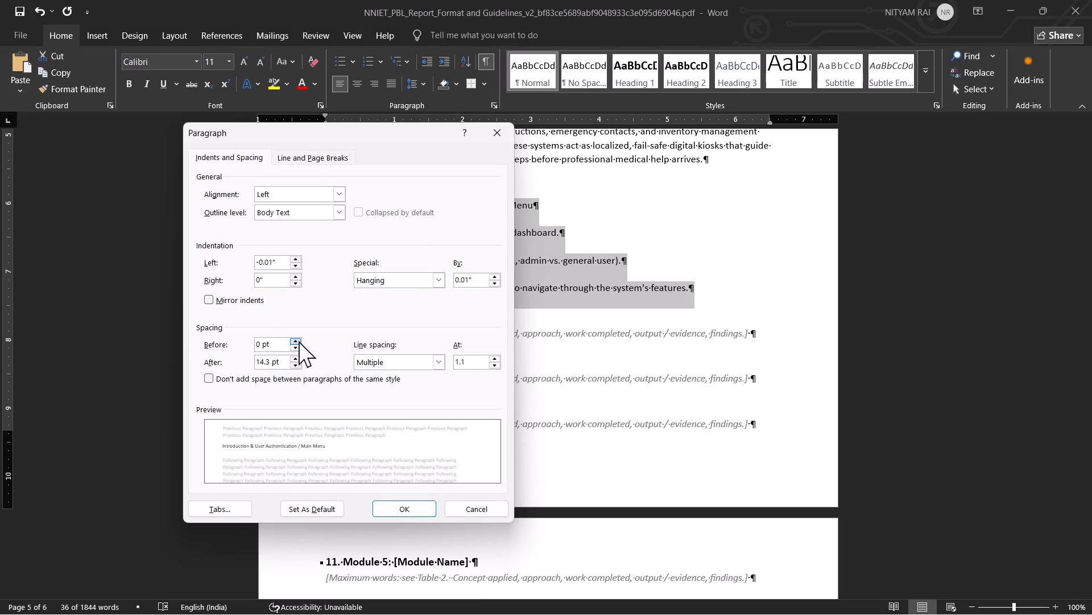
double_click(297, 357)
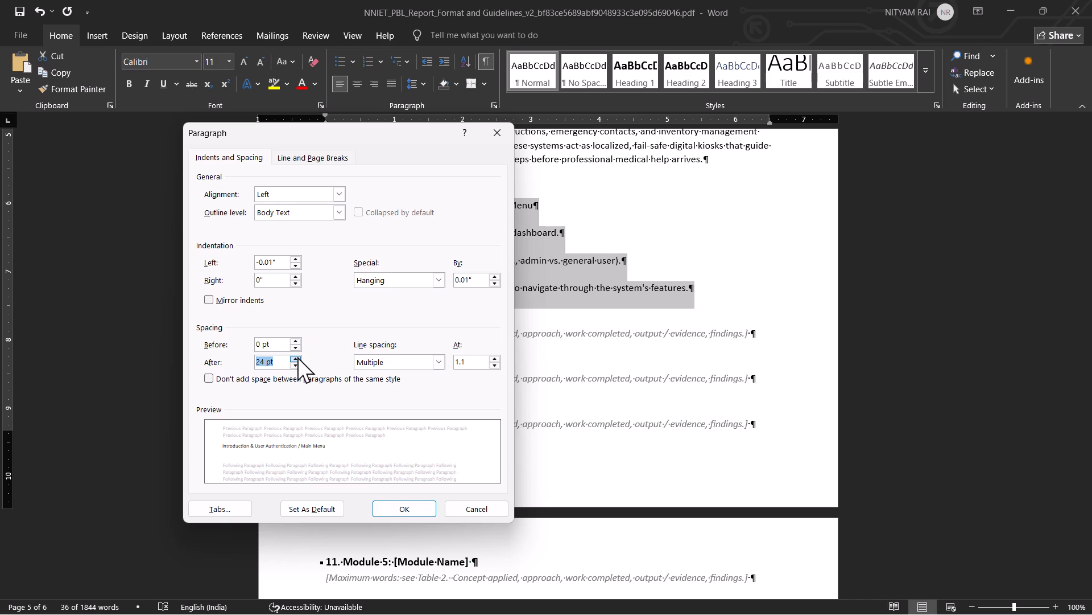
triple_click(301, 368)
double_click(301, 368)
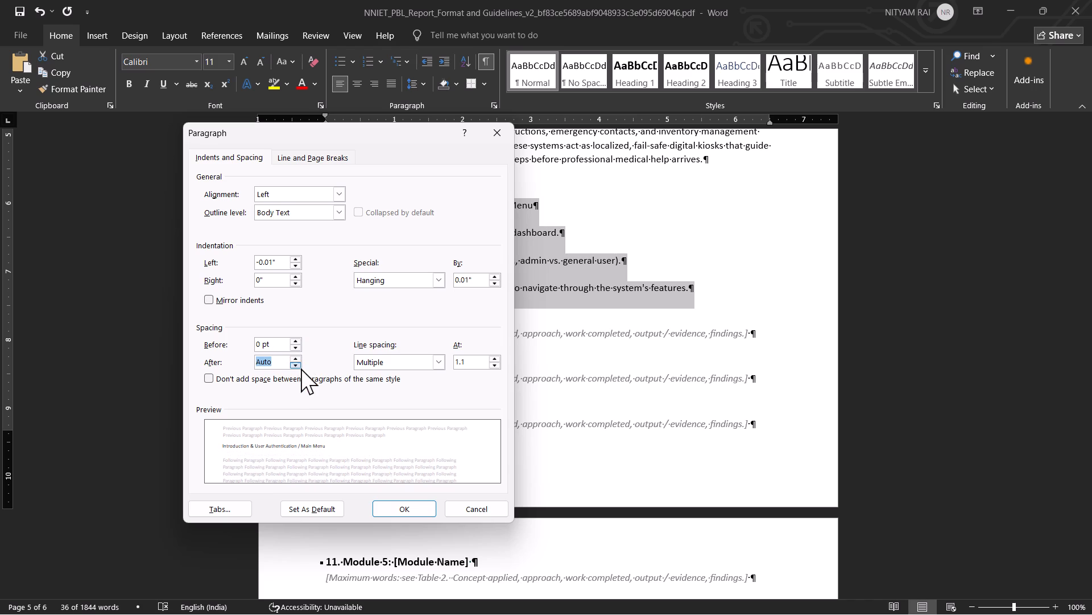
click(299, 360)
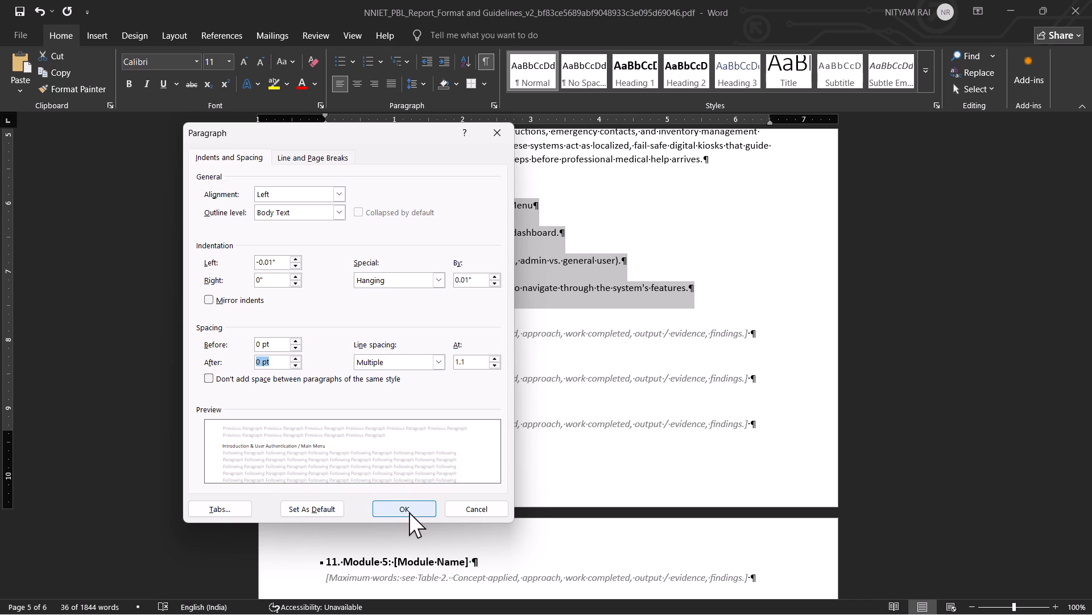
click(390, 506)
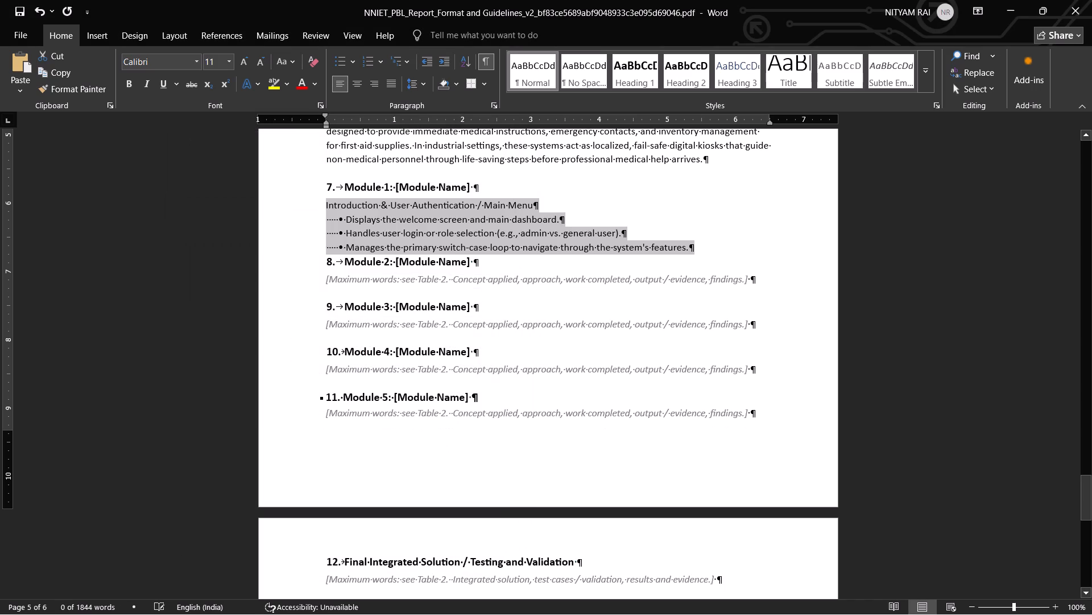
Insert a blank line between the last Module 1 bullet and the Module 2 heading.
click(710, 250)
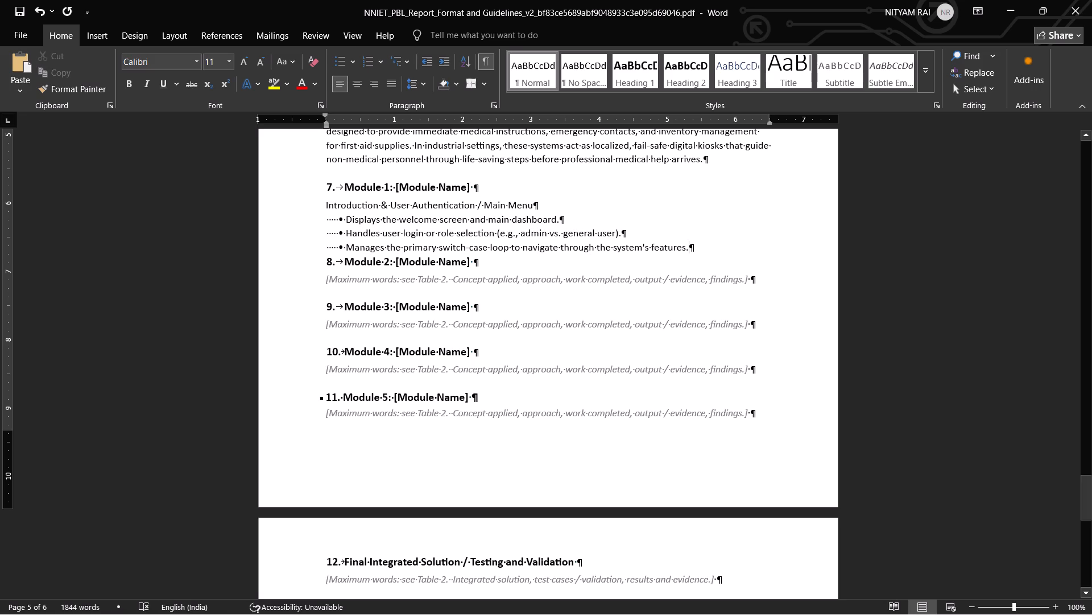
key(Return)
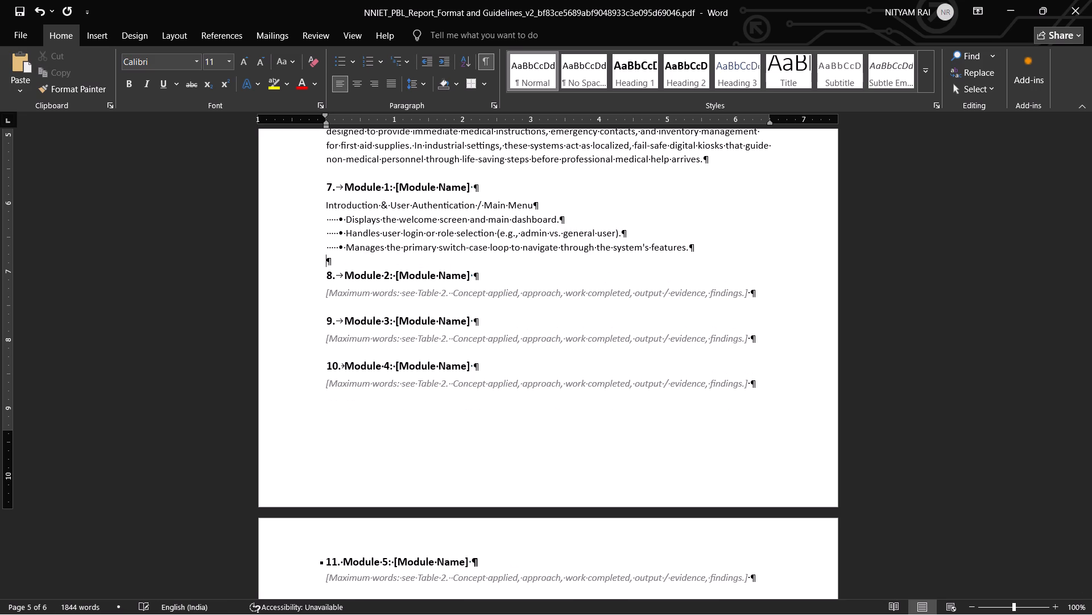
click(406, 173)
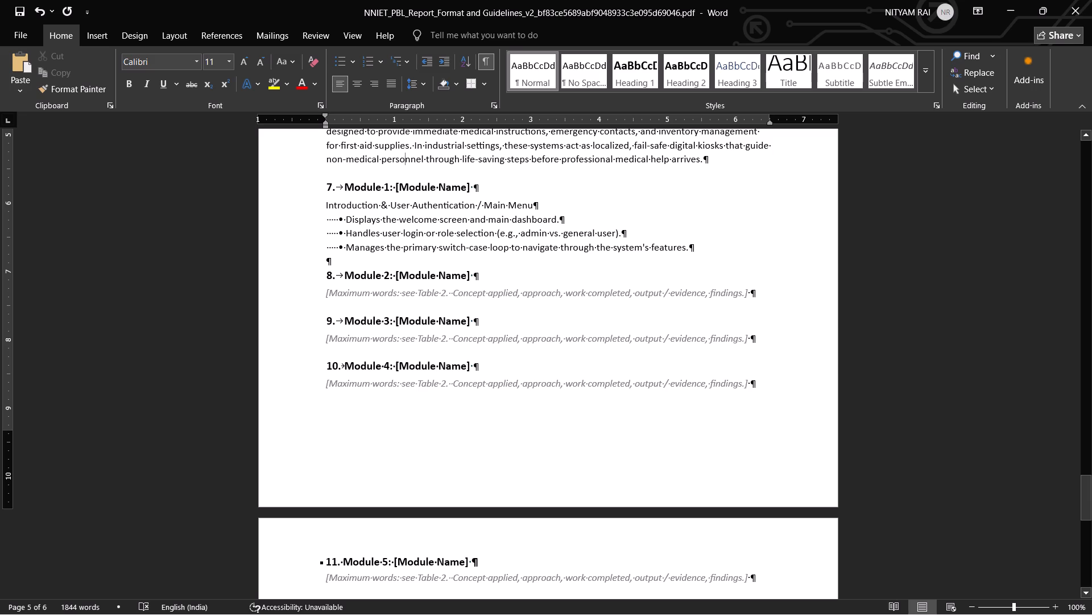
Delete the guidance text under the Module 2 heading, leaving an empty line there.
click(762, 292)
key(BackSpace)
key(BackSpace)
key(BackSpace)
key(BackSpace)
key(BackSpace)
key(BackSpace)
key(BackSpace)
key(BackSpace)
key(BackSpace)
key(BackSpace)
key(BackSpace)
key(BackSpace)
key(BackSpace)
key(BackSpace)
key(BackSpace)
key(BackSpace)
key(BackSpace)
key(BackSpace)
key(BackSpace)
key(BackSpace)
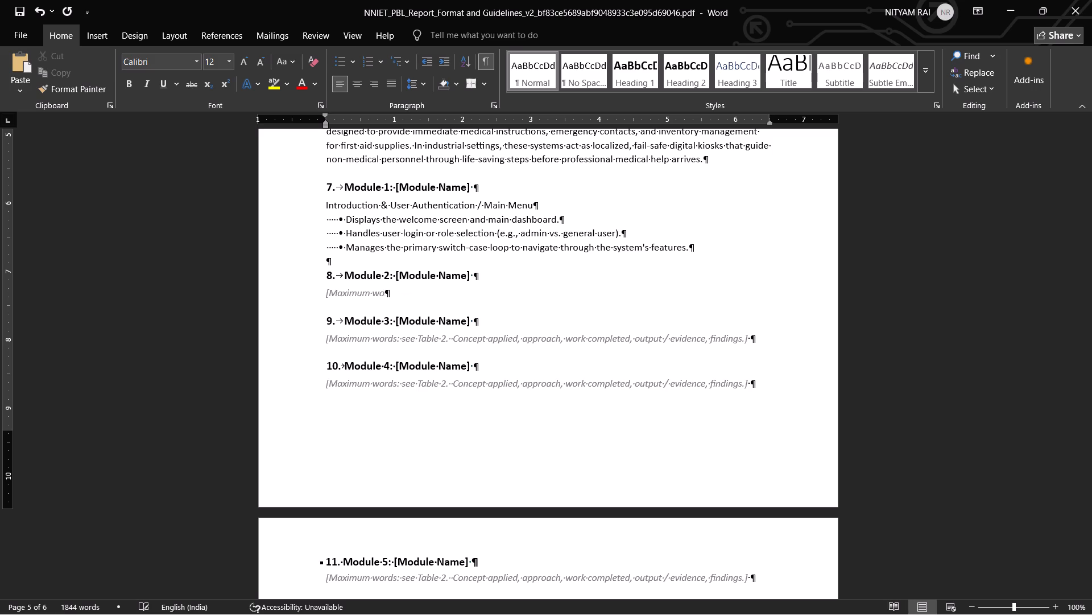
key(BackSpace)
key(BackSpace)
key(BackSpace)
key(BackSpace)
key(BackSpace)
key(BackSpace)
key(BackSpace)
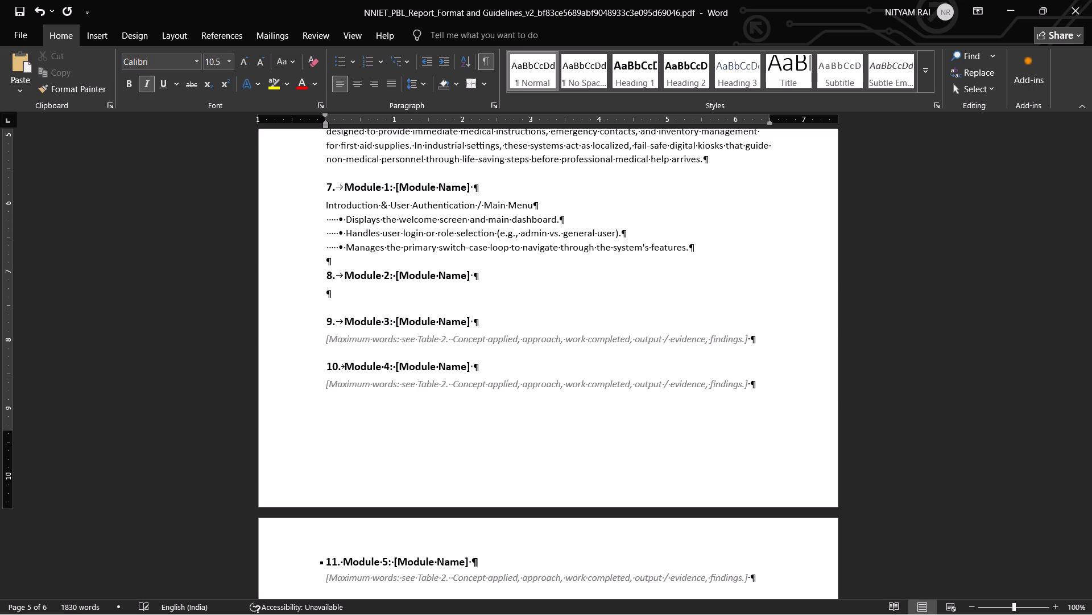
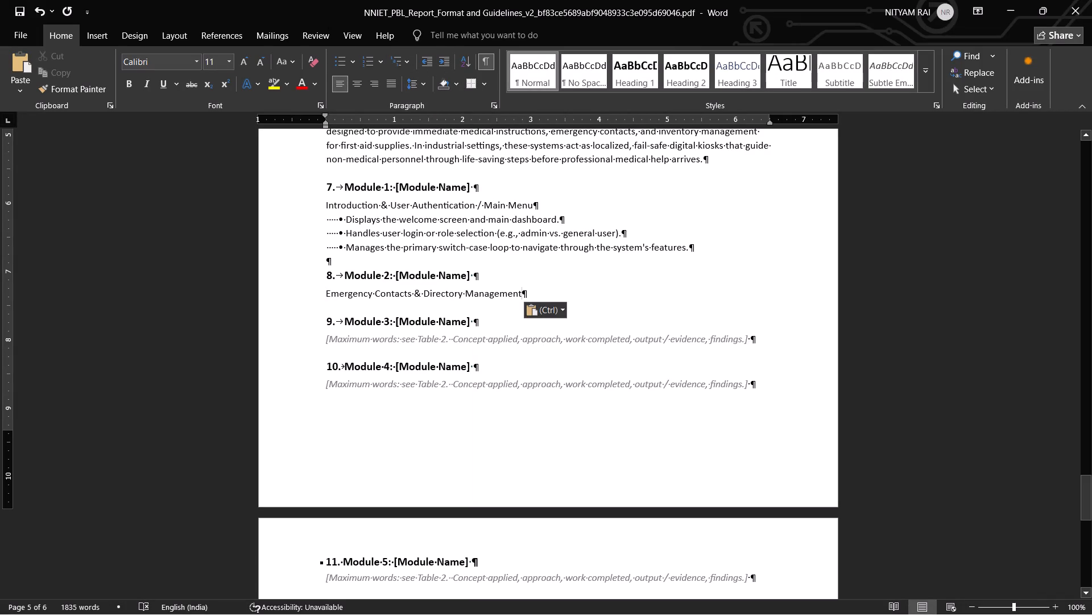
Add an empty line below the "Emergency Contacts & Directory Management" line in the Module 2 section.
key(Return)
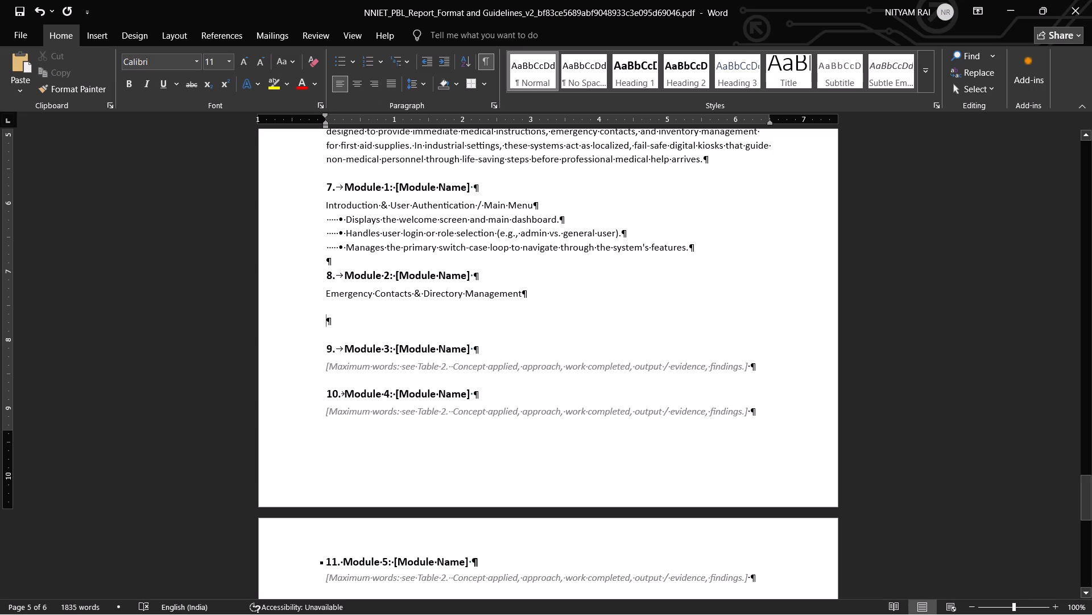
click(551, 294)
click(421, 323)
click(548, 289)
scroll(548, 286, up, 1)
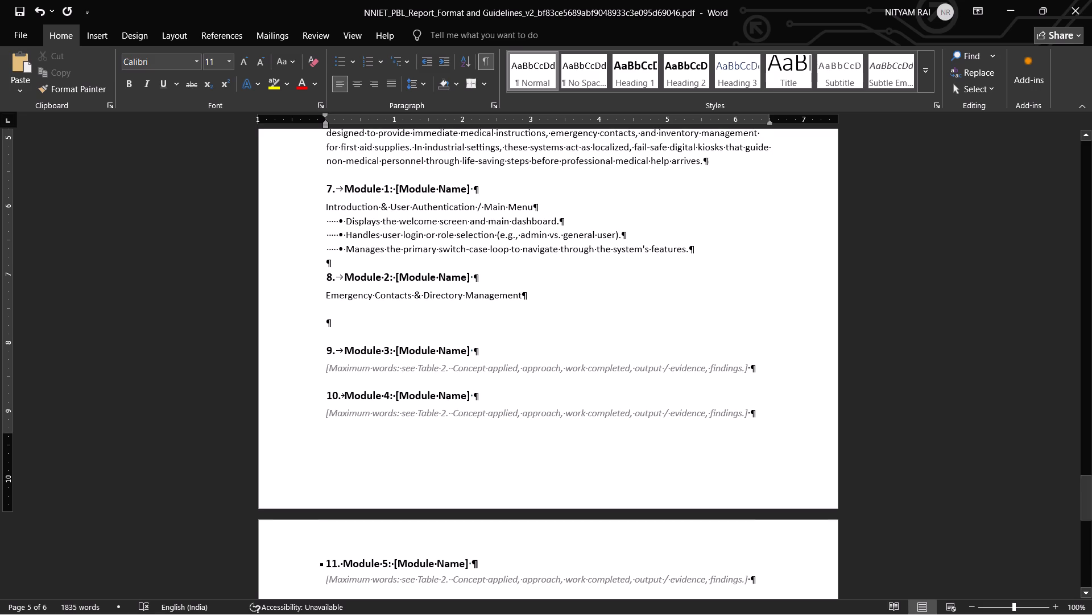
scroll(548, 286, up, 1)
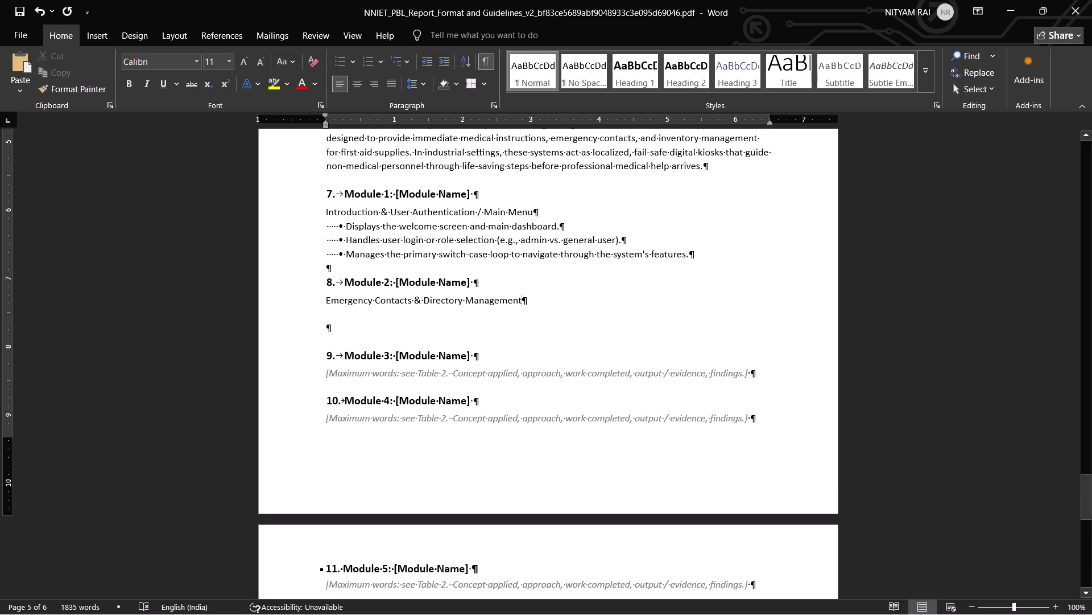
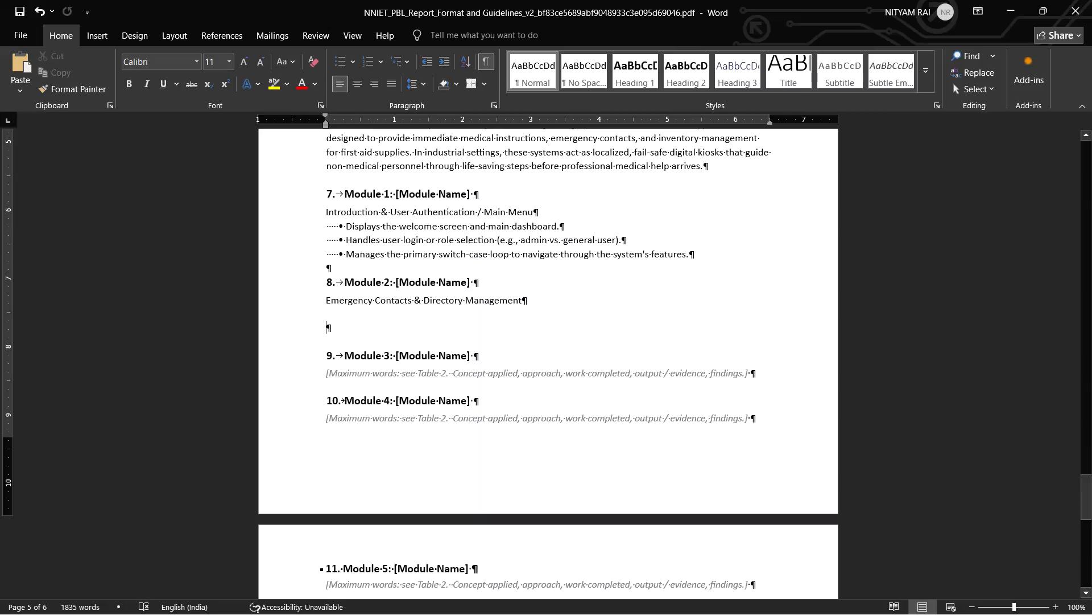
Paste the two copied bullet points on storing emergency numbers and searching or updating contacts into the Module 2 section.
key(ctrl+v)
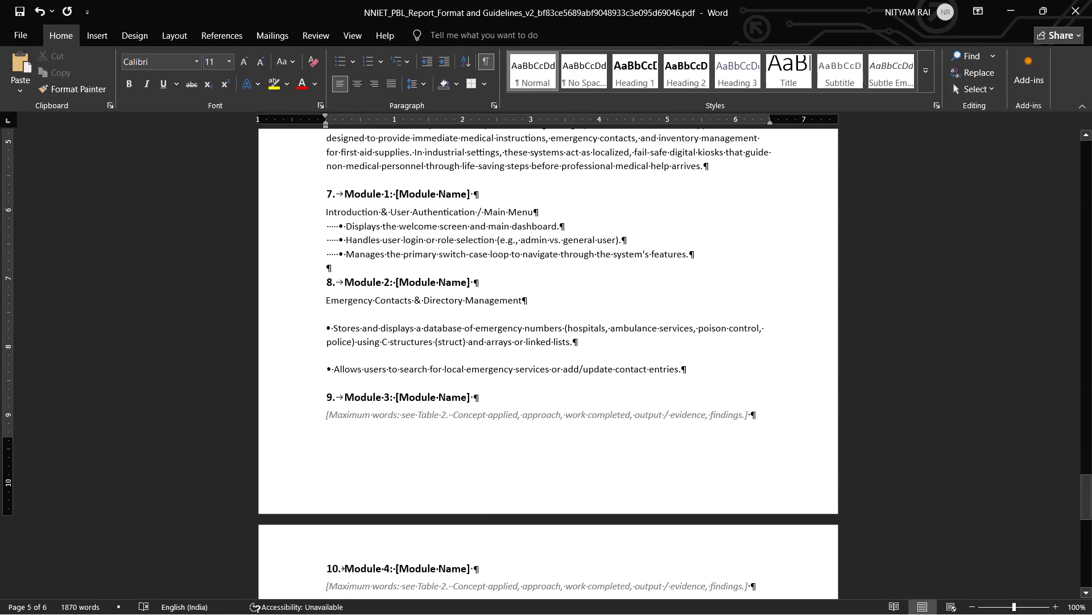
Set the paragraph spacing after to 0 pt for the Module 2 subtitle line and its two bullet points.
drag(693, 370, 324, 308)
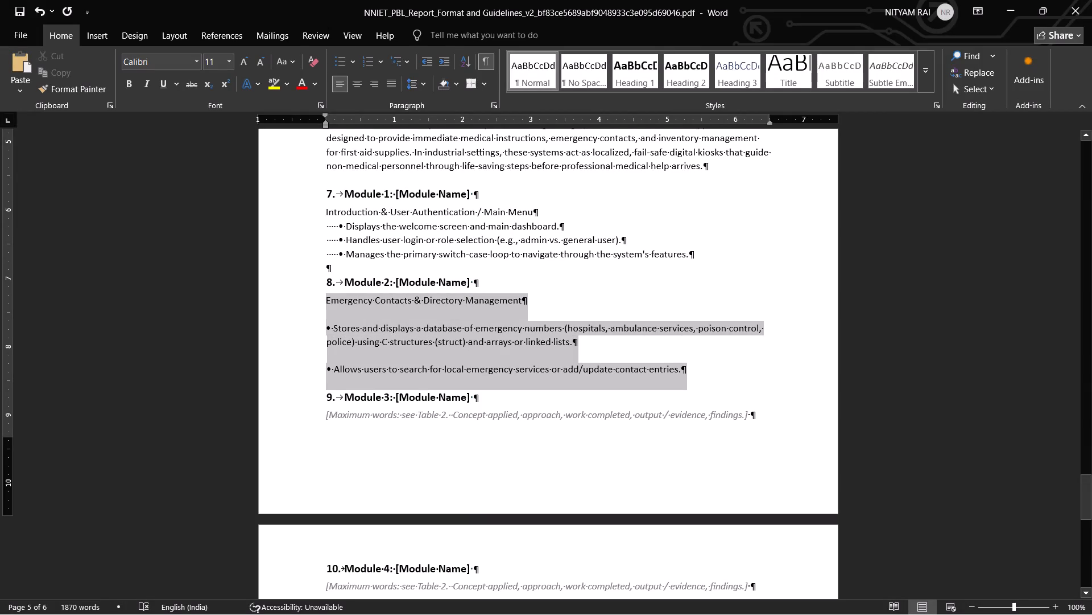
drag(324, 308, 324, 306)
click(584, 348)
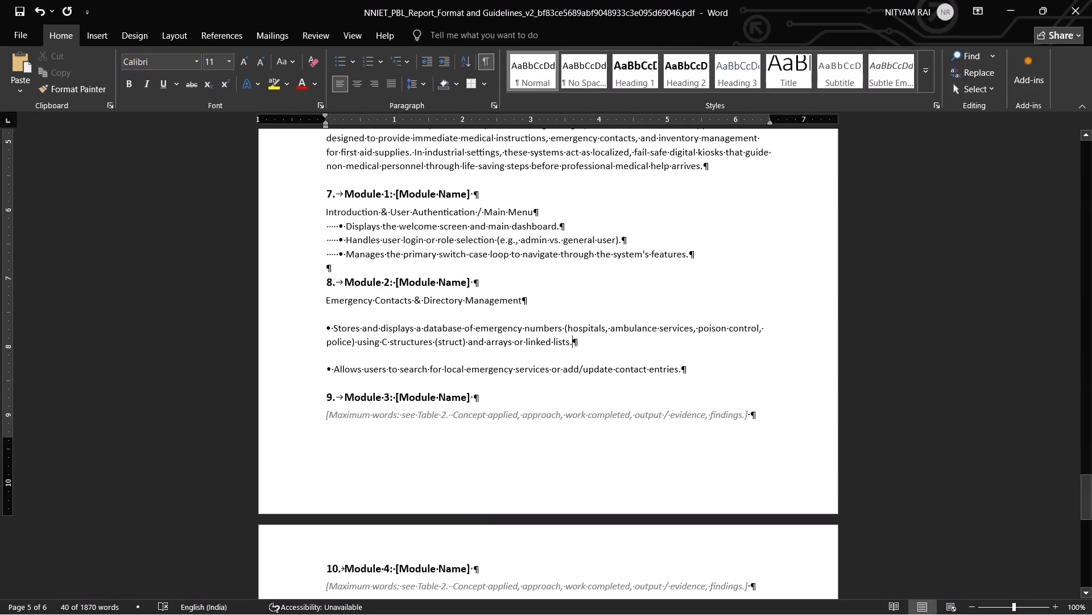
click(684, 366)
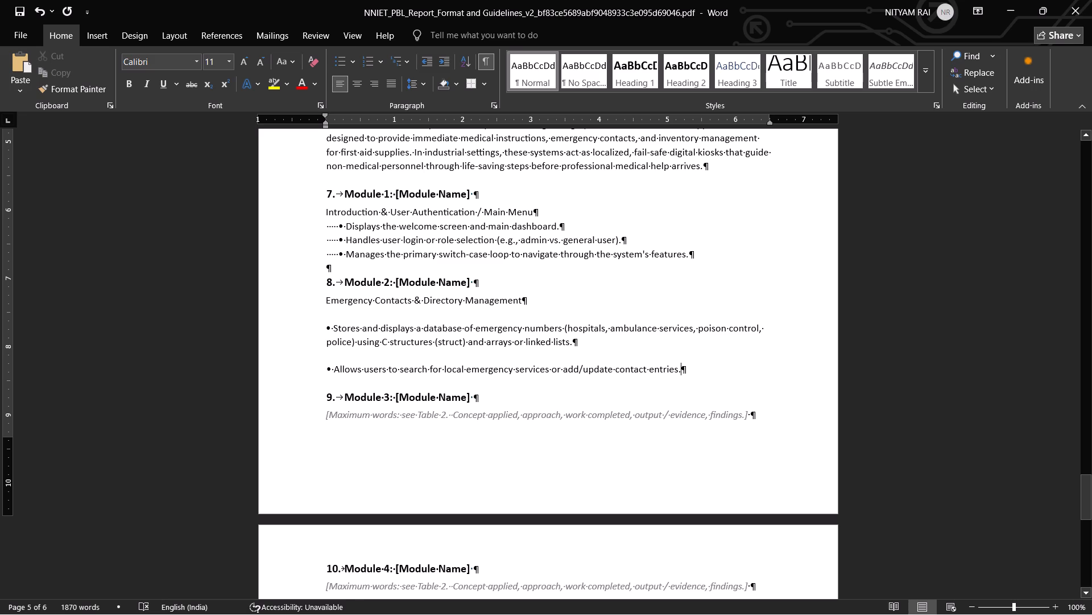
key(shift+Up)
key(shift+Up)
key(shift+Up)
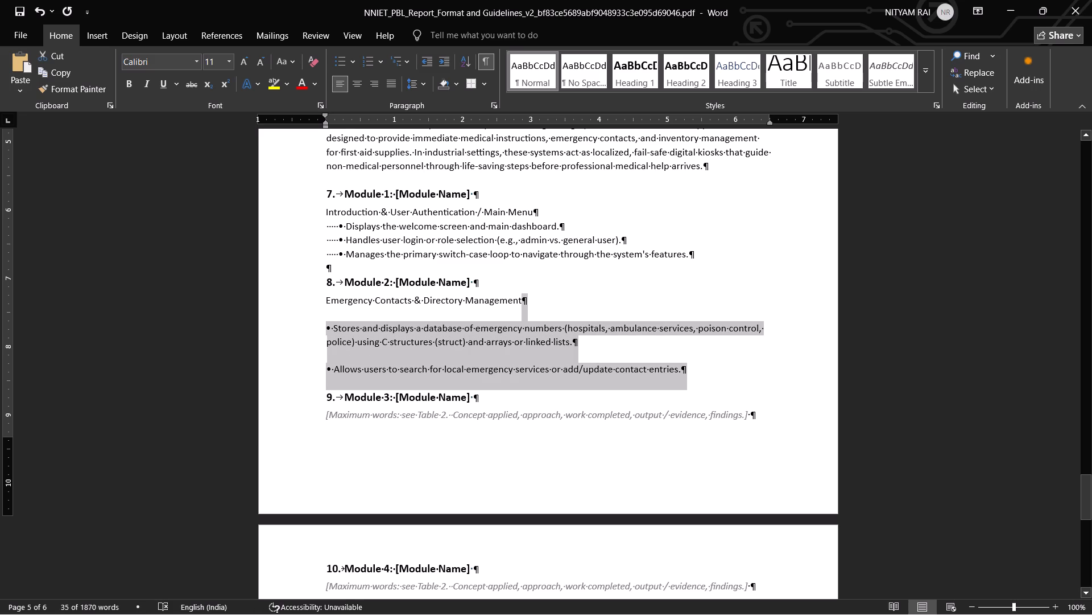
key(shift+Up)
key(shift+Down)
key(shift+Up)
key(shift+Left)
key(shift+Down)
key(shift+Up)
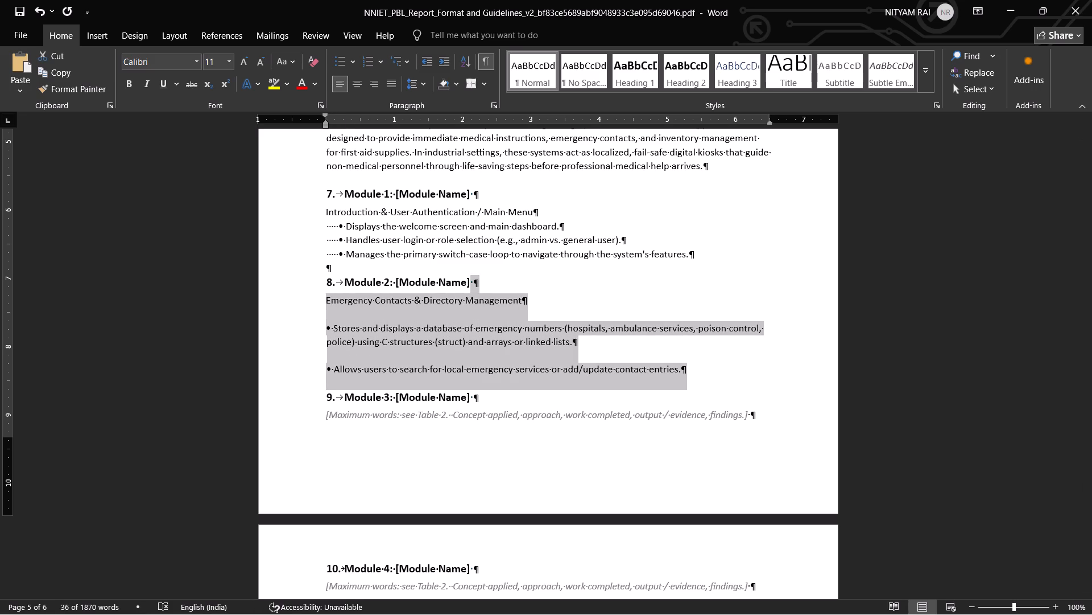
key(shift+Right)
key(shift+Right)
click(422, 88)
click(452, 210)
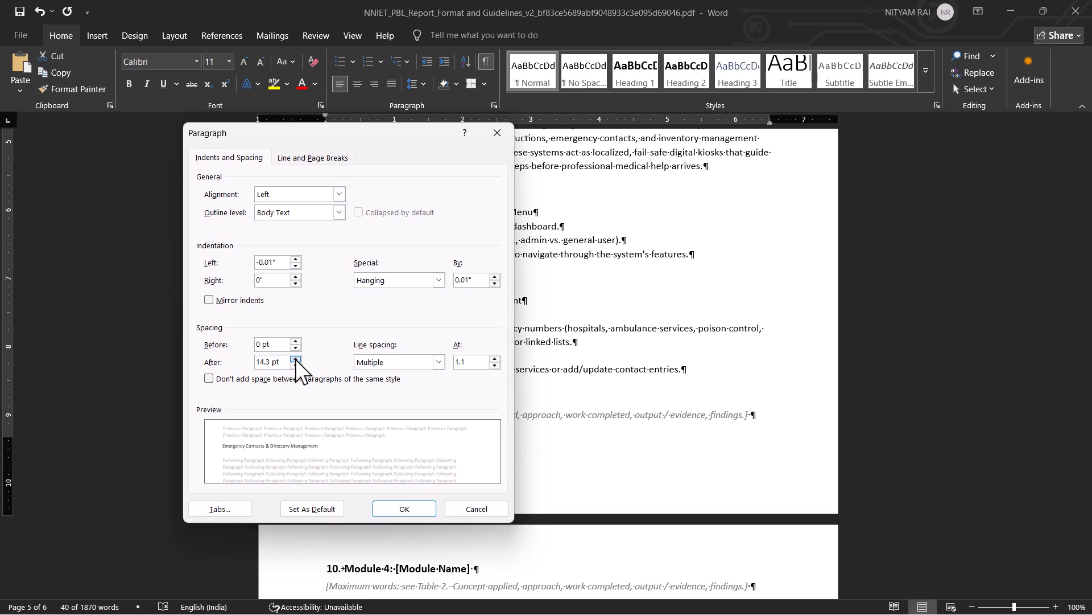
click(295, 367)
click(295, 367)
click(295, 367)
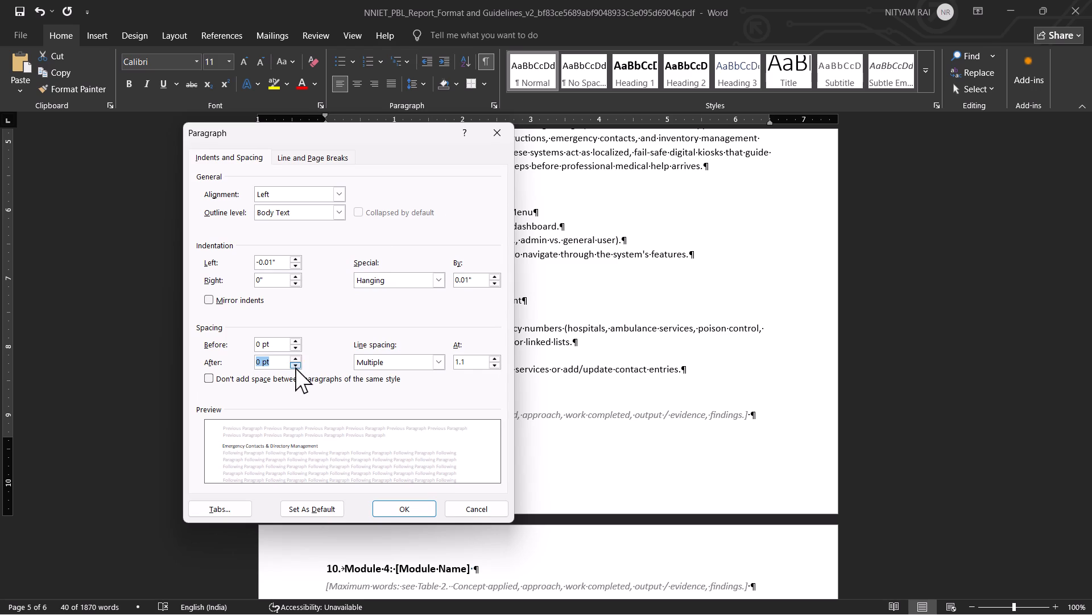
click(407, 508)
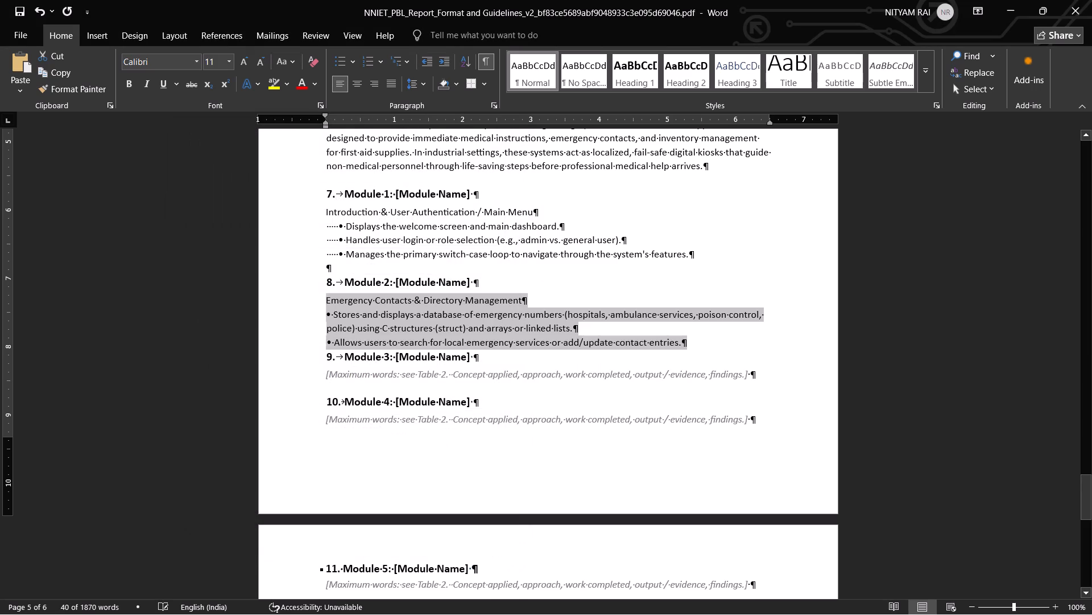
Add an empty line after the last Module 2 bullet point, above the Module 3 heading.
click(699, 342)
key(Return)
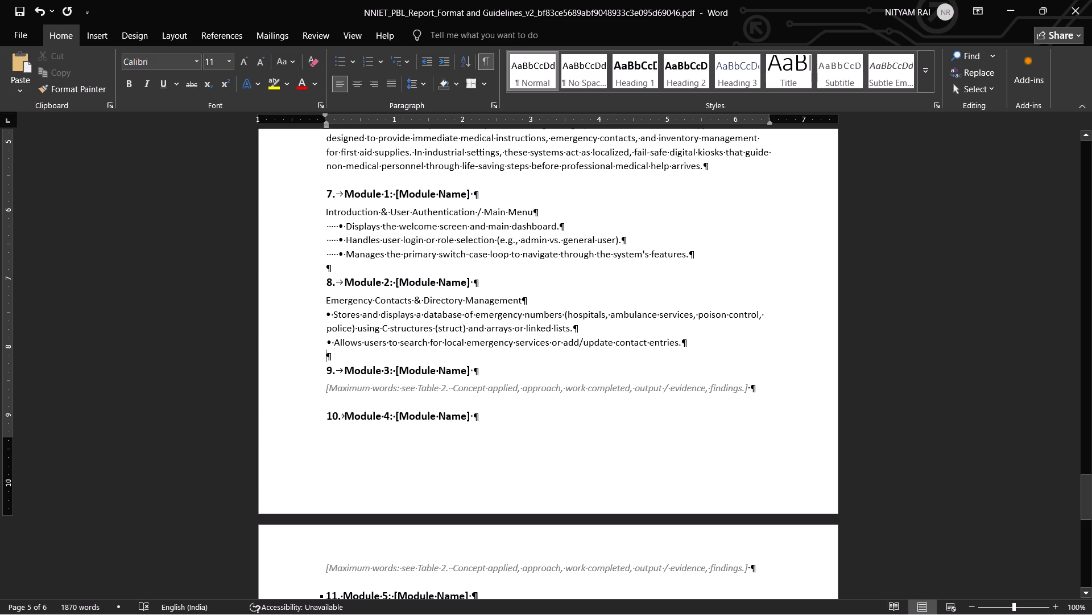
Delete the bracketed "Maximum words: see Table 2" guidance text under the Module 3 heading, keeping its paragraph.
click(326, 389)
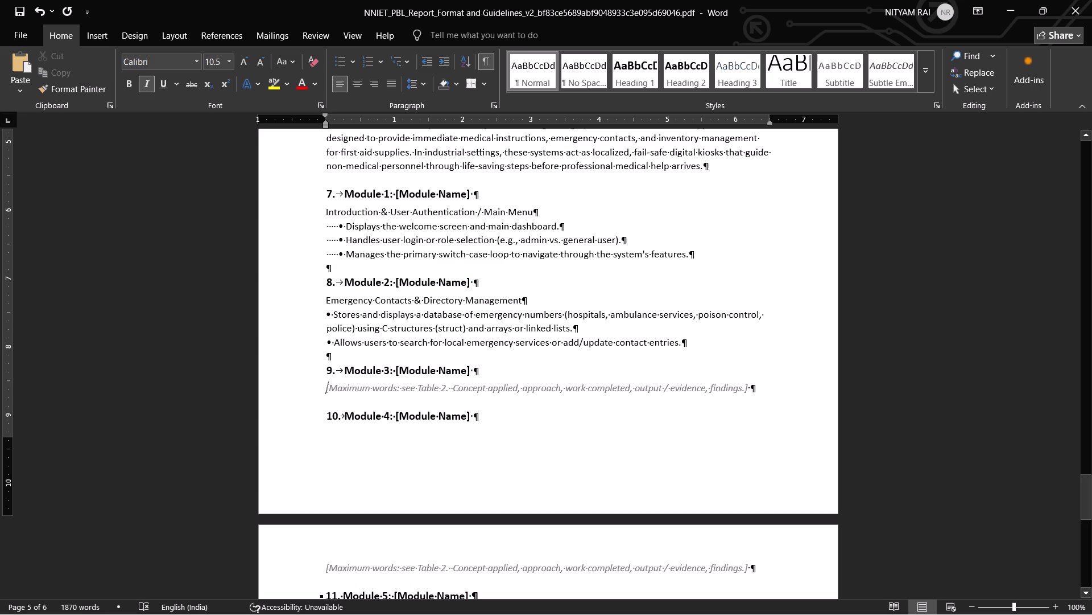
key(shift+Right)
key(shift+Right)
key(shift+Right)
key(shift+Right)
key(shift+Right)
key(shift+Right)
key(shift+Right)
key(shift+Right)
key(shift+Right)
key(shift+Right)
key(shift+Right)
key(shift+Right)
key(shift+Right)
key(shift+Right)
key(shift+Right)
key(shift+Right)
key(shift+Right)
key(shift+Right)
key(shift+Right)
key(shift+Right)
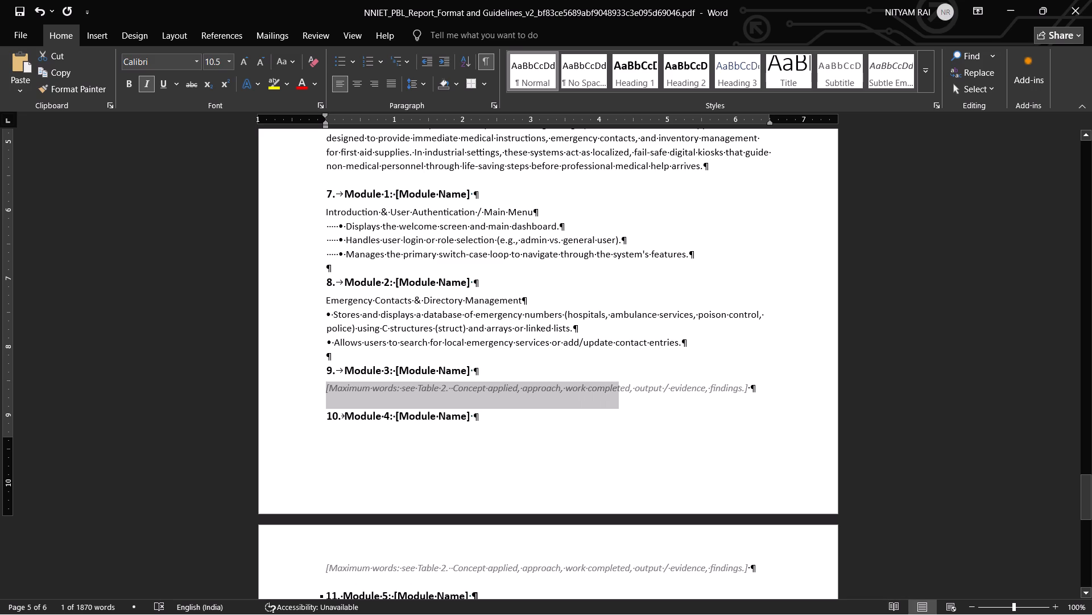
key(shift+Right)
key(shift+Right)
key(shift+Right)
key(shift+Right)
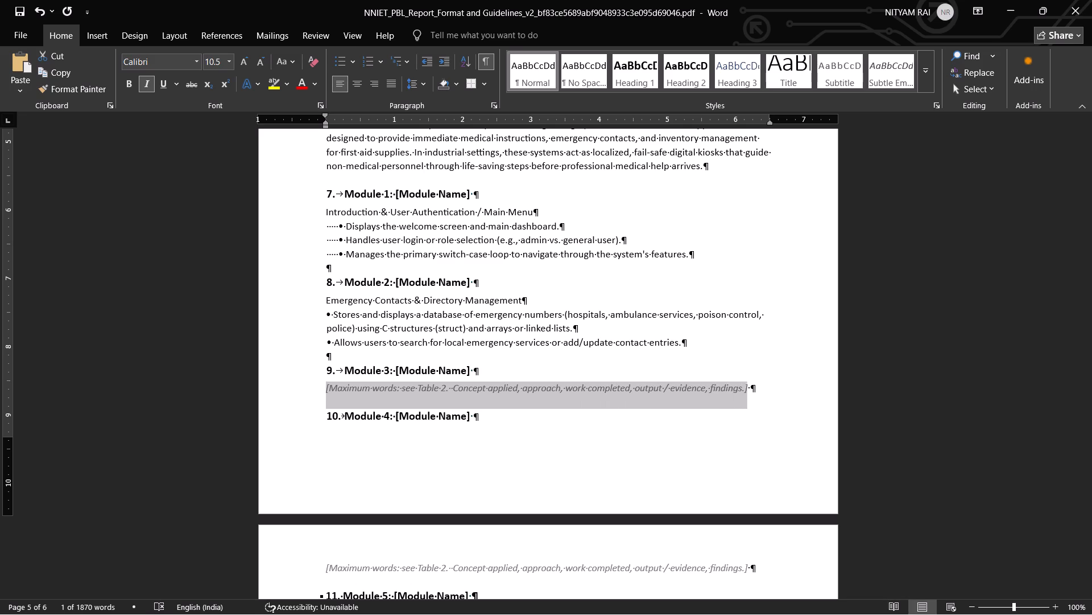
key(shift+Right)
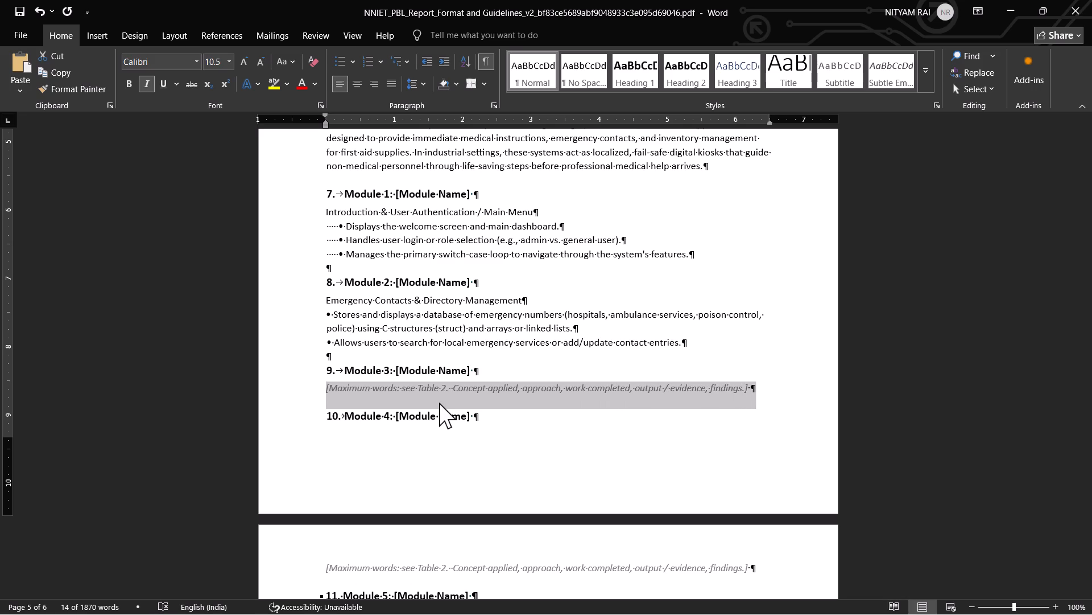
key(shift+Left)
key(BackSpace)
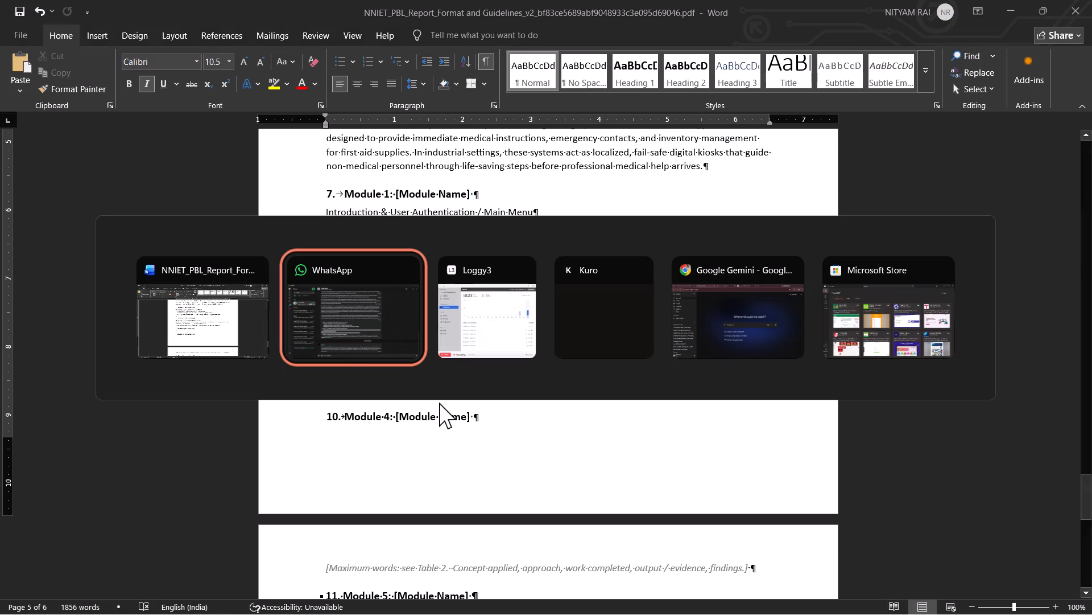
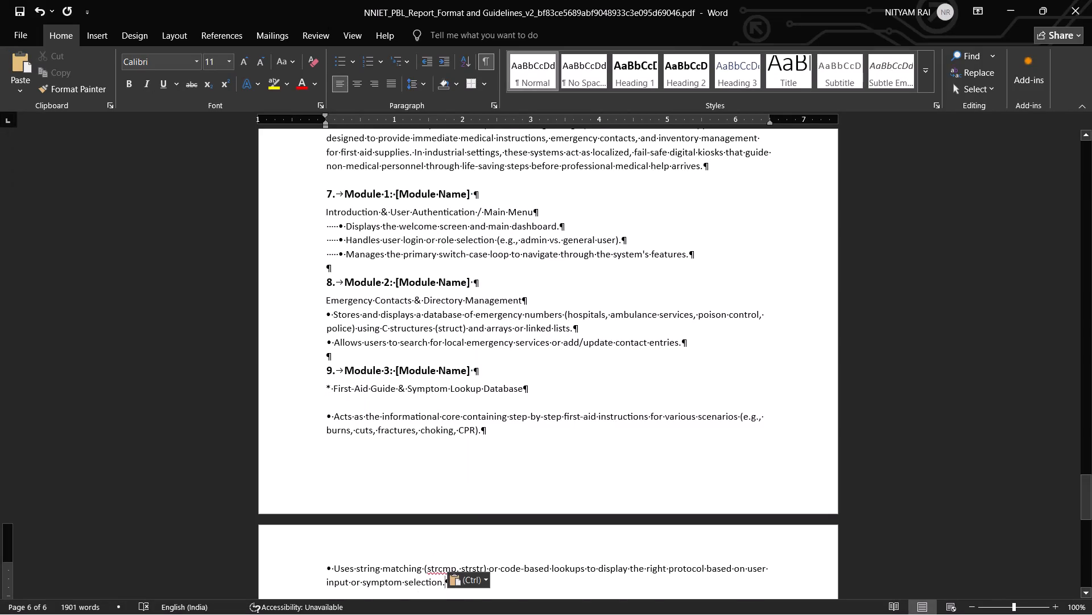
Set the paragraph spacing after to 0 pt for the Module 3 subtitle line and its two bullet points.
scroll(515, 457, down, 1)
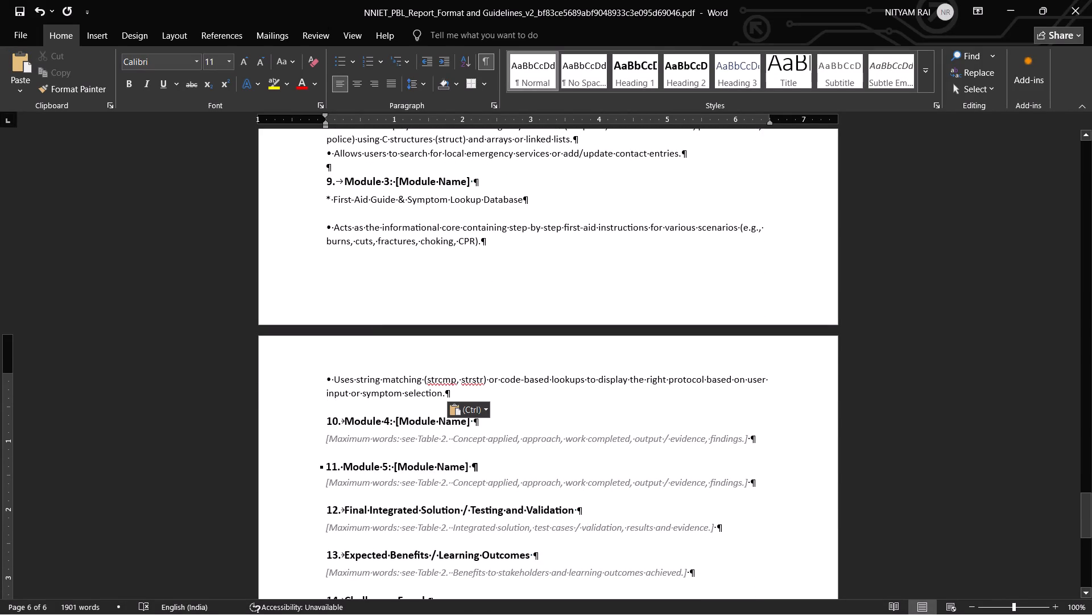
key(shift+Up)
key(shift+Up)
key(shift+Up)
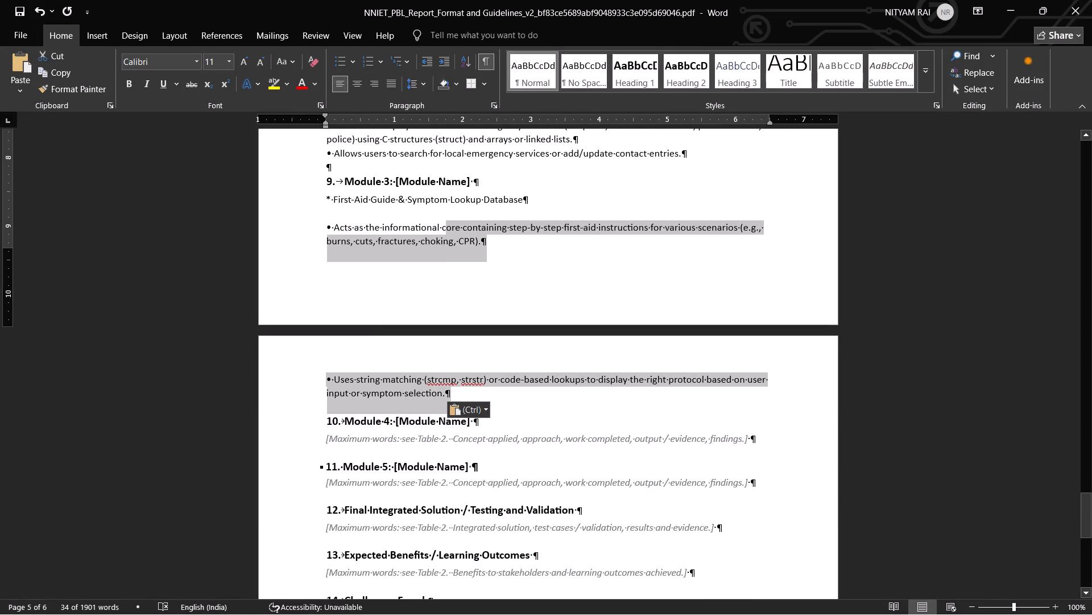
key(shift+Up)
key(shift+Left)
key(shift+Left)
key(shift+Left)
key(shift+Left)
key(shift+Left)
key(shift+Left)
key(shift+Left)
key(shift+Left)
key(shift+Left)
key(shift+Left)
key(shift+Left)
key(shift+Left)
key(shift+Left)
key(shift+Left)
key(shift+Left)
key(shift+Left)
key(shift+Left)
key(shift+Left)
key(shift+Left)
key(shift+Left)
key(shift+Left)
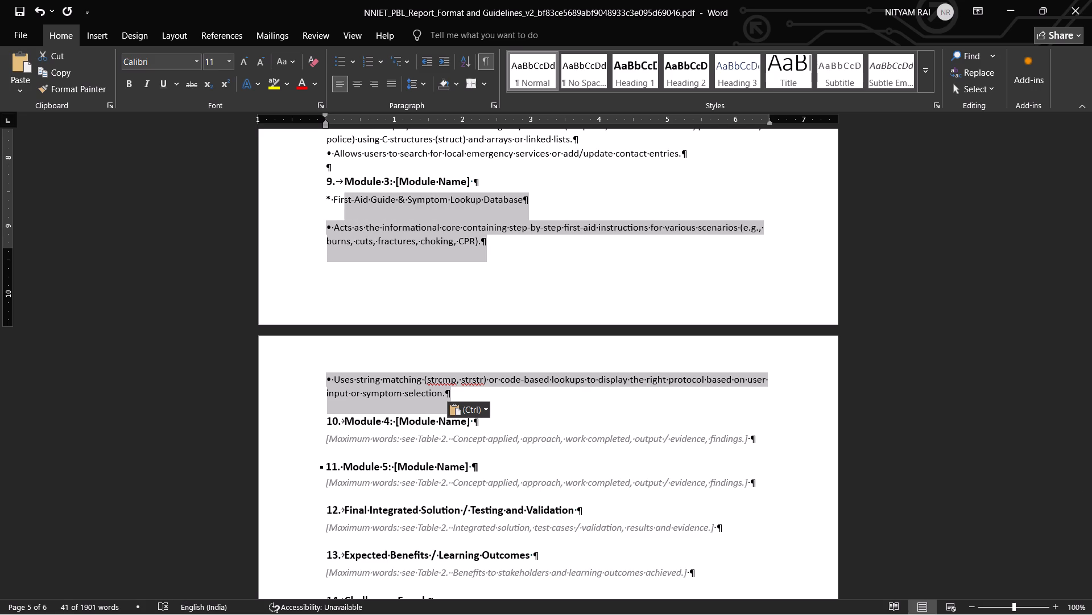
key(shift+Left)
key(shift+Left)
key(shift+Left)
key(shift+Left)
key(shift+Left)
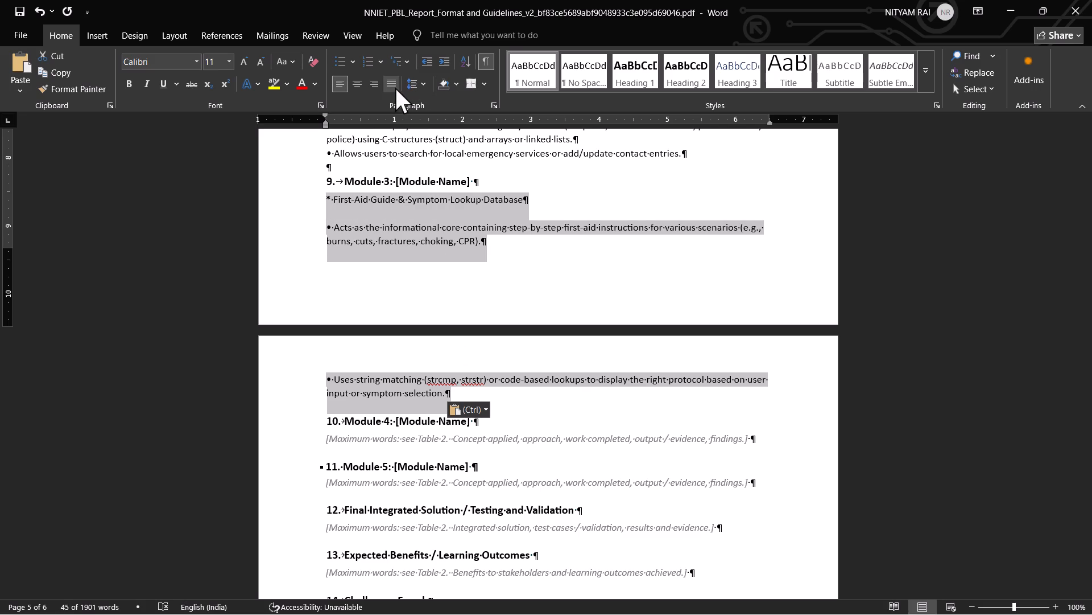
click(419, 84)
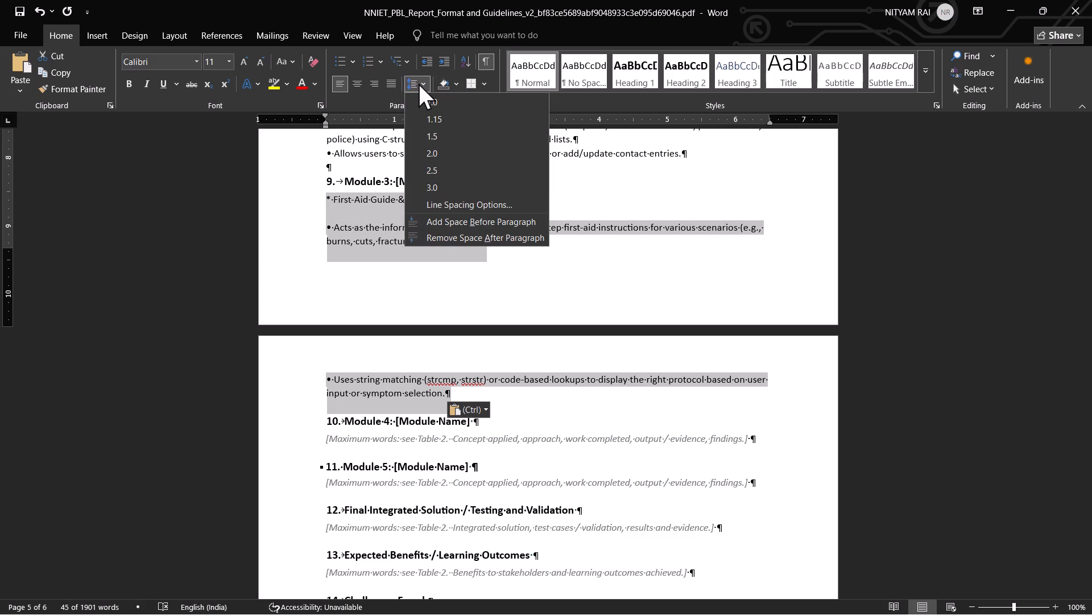
click(419, 86)
click(420, 85)
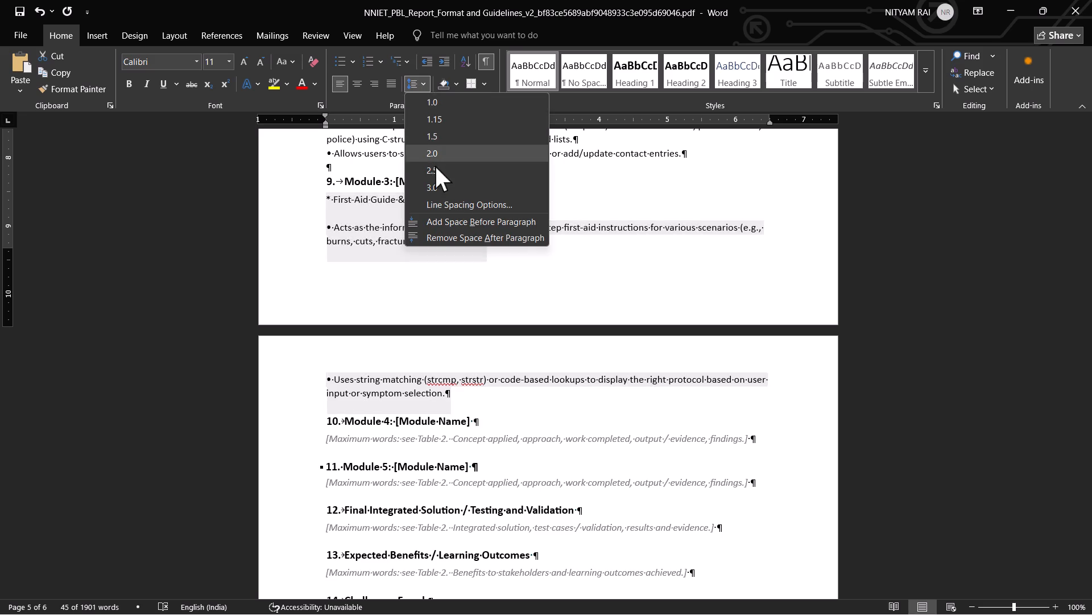
click(449, 202)
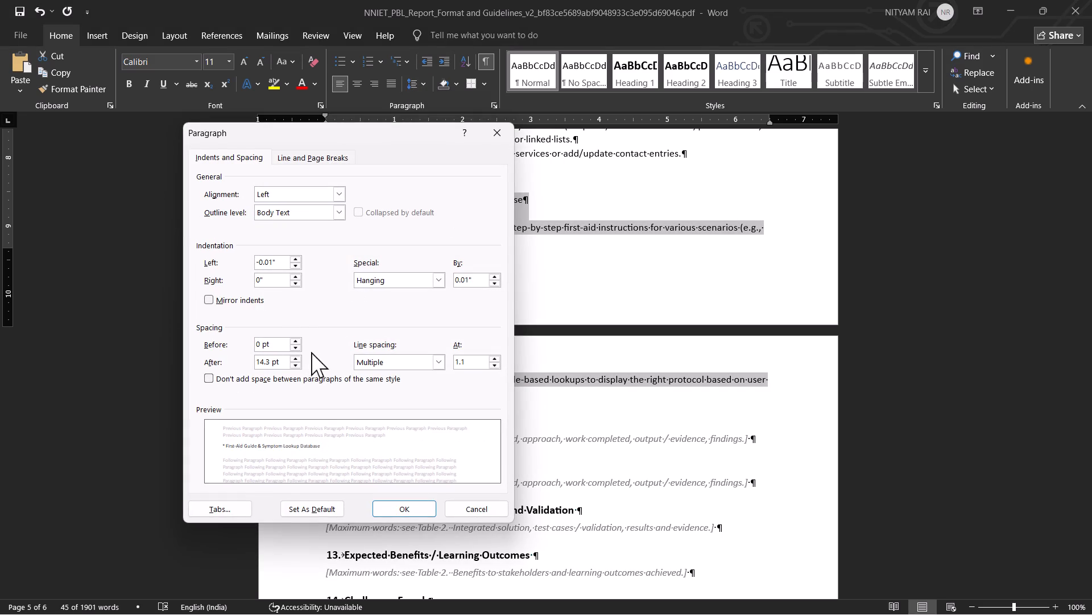
click(296, 371)
double_click(300, 366)
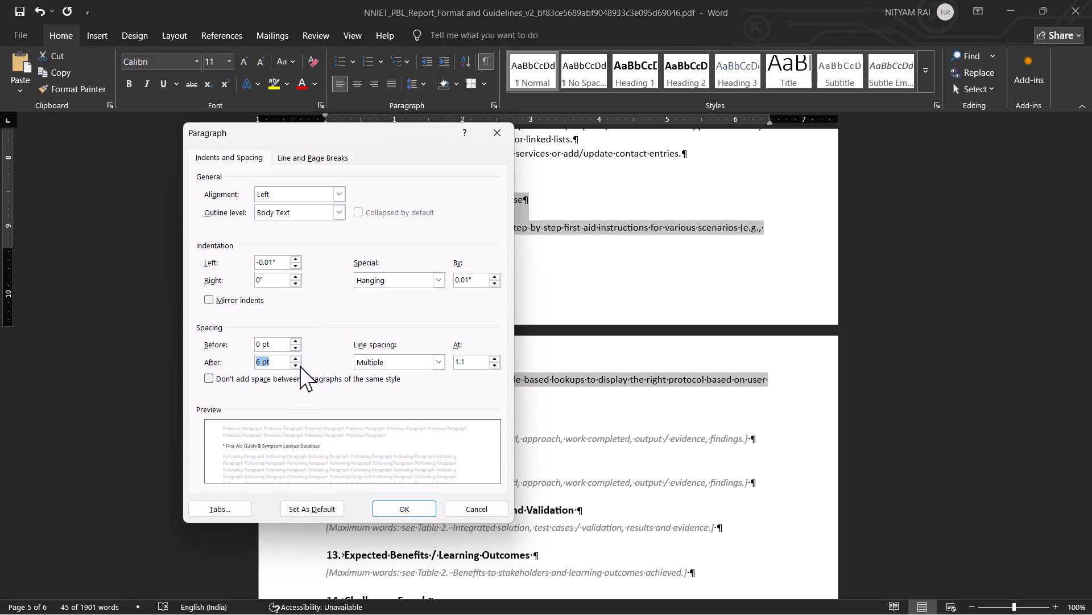
click(300, 366)
click(392, 514)
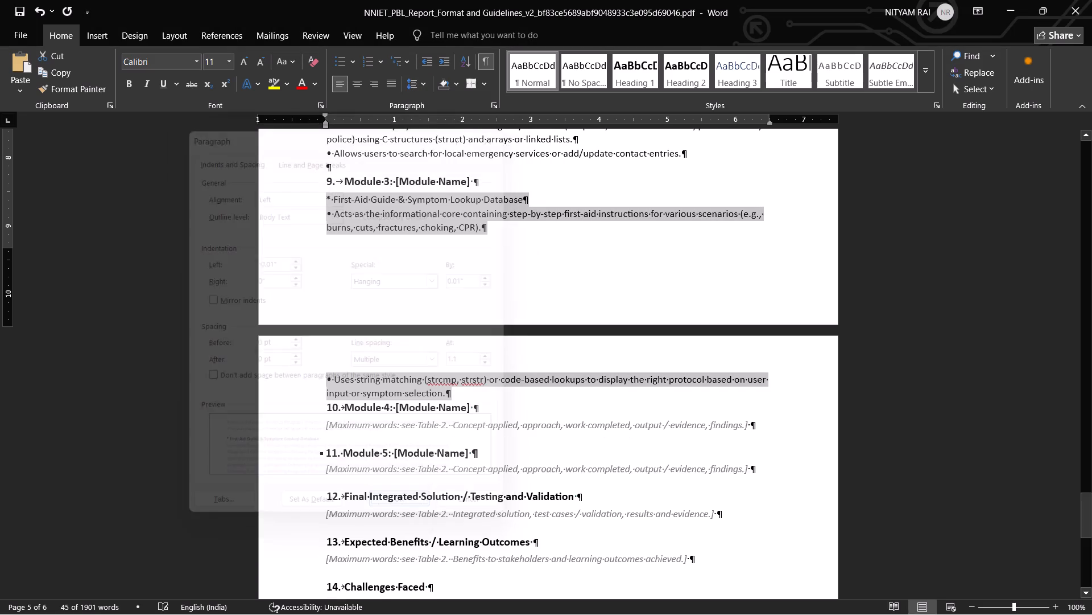
Add an empty line after the last Module 3 bullet point, above the Module 4 heading.
click(465, 396)
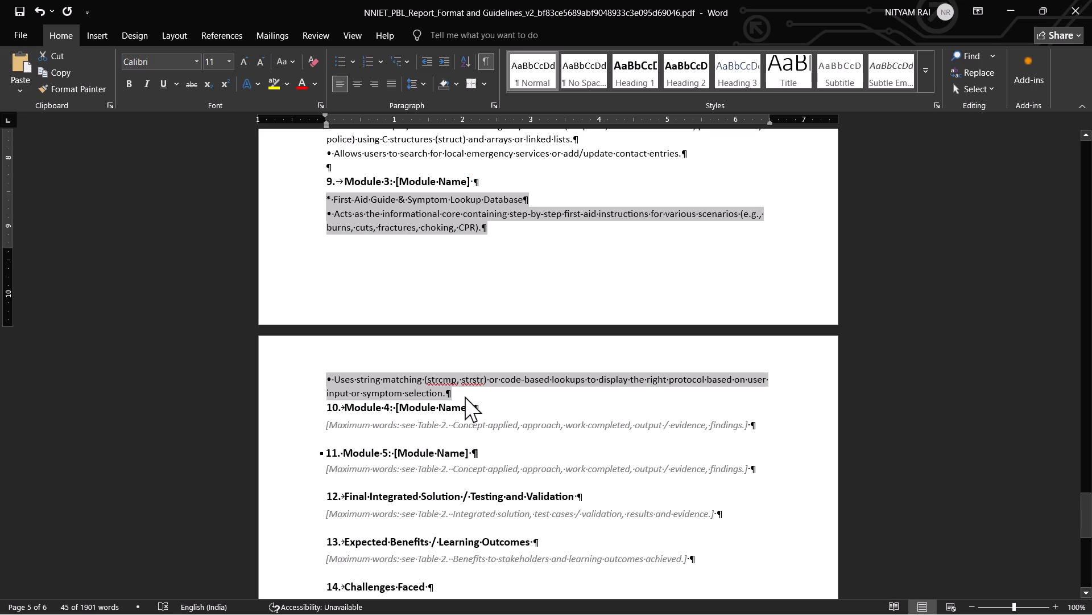
key(Return)
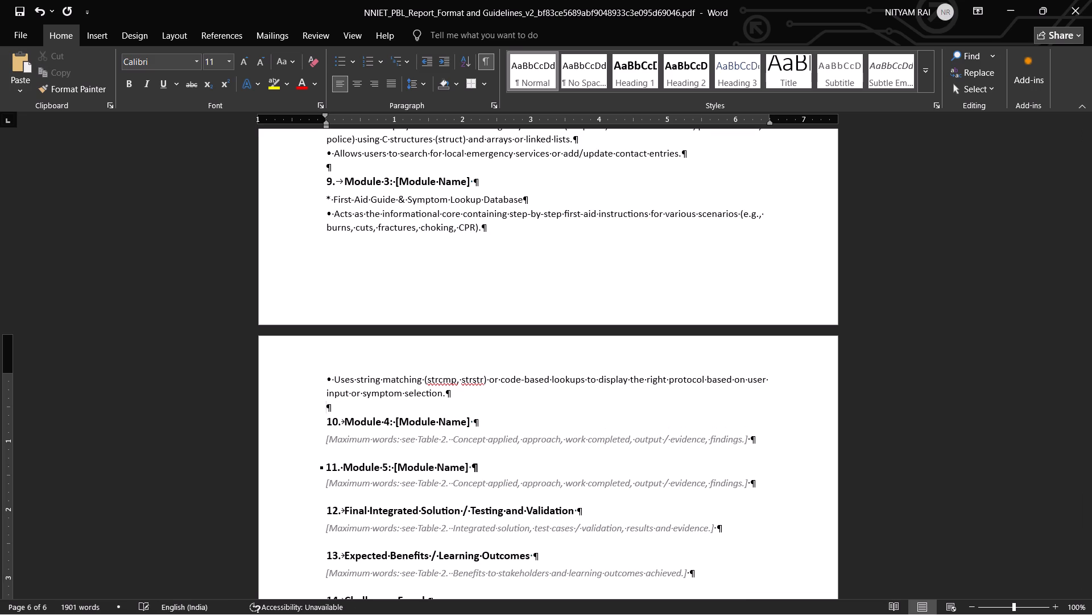
Delete the bracketed "Maximum words: see Table 2" guidance text under the Module 4 heading, keeping its paragraph.
click(323, 440)
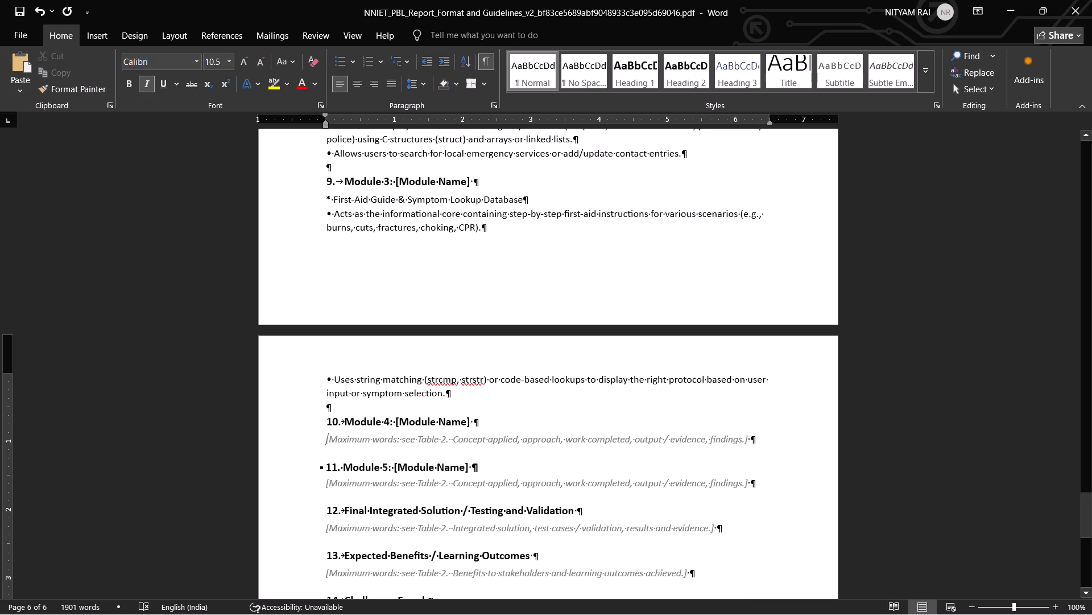
drag(323, 440, 736, 440)
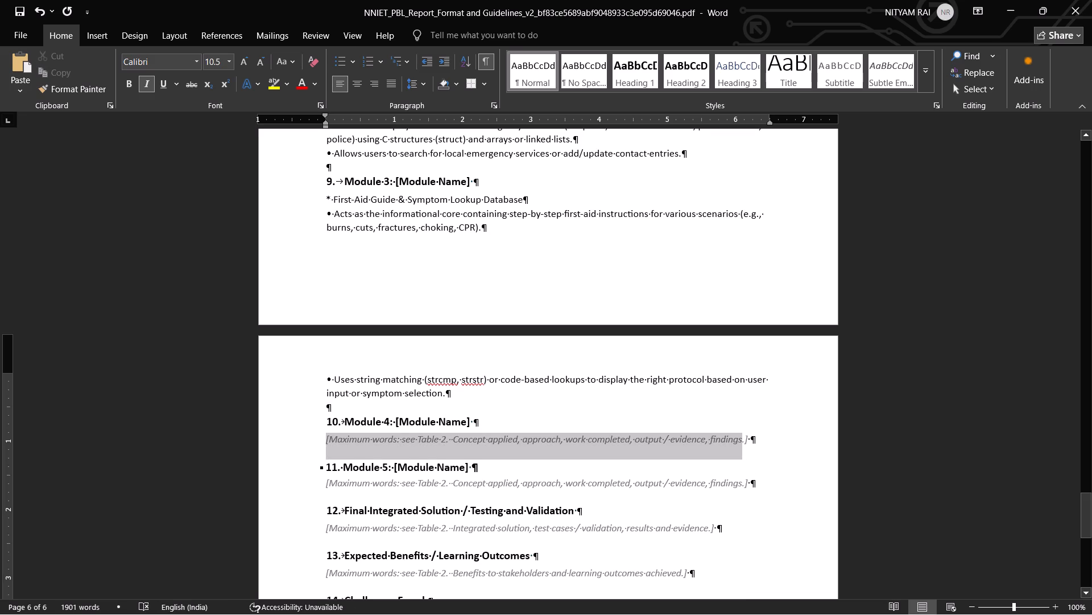
drag(736, 440, 739, 442)
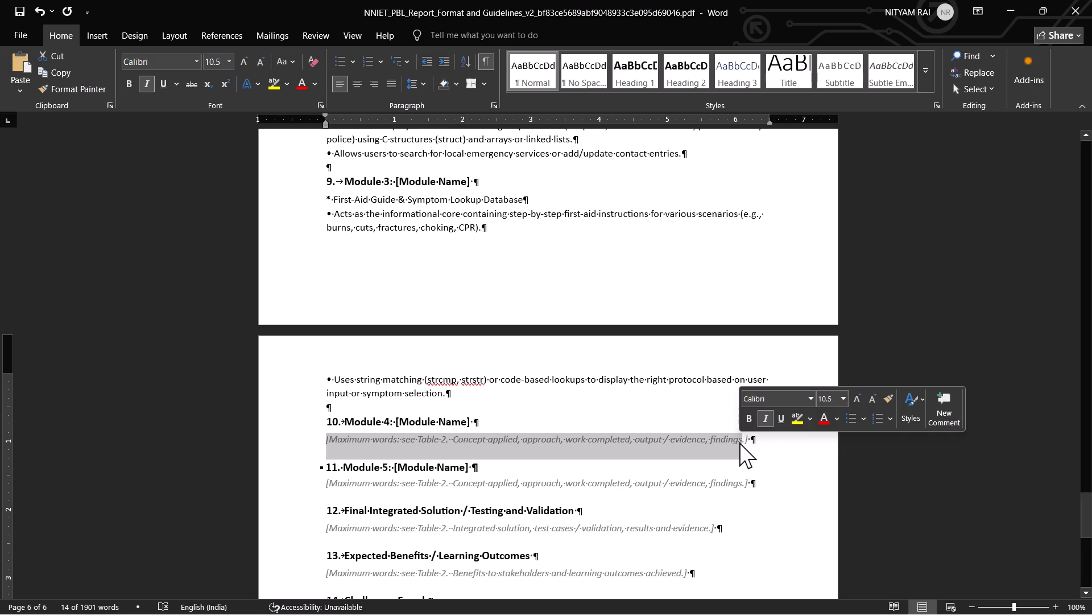
key(BackSpace)
key(Right)
key(Right)
key(Right)
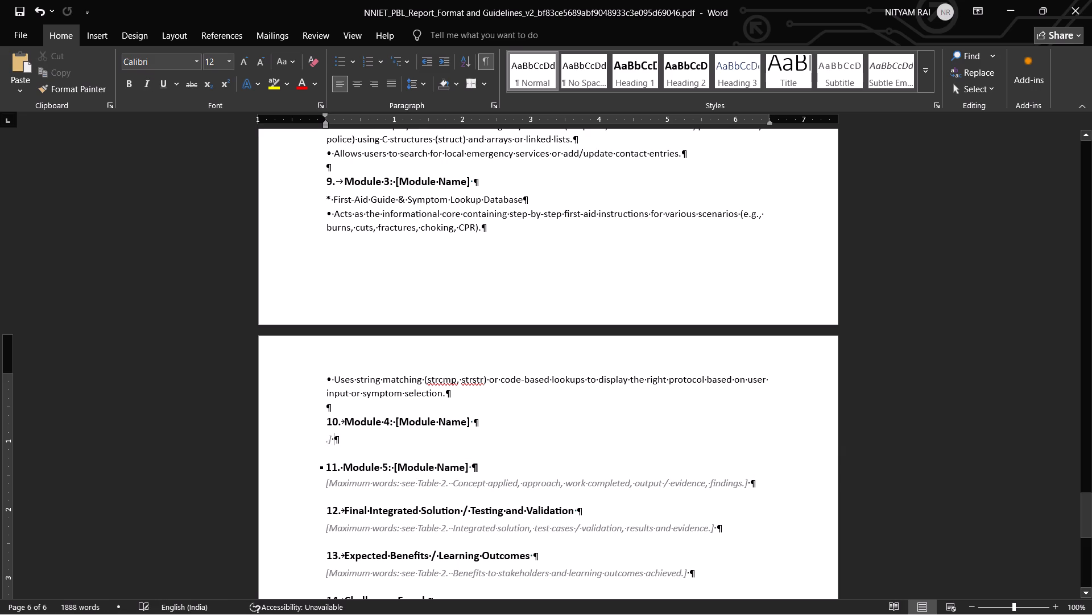
key(BackSpace)
key(BackSpace)
key(BackSpace)
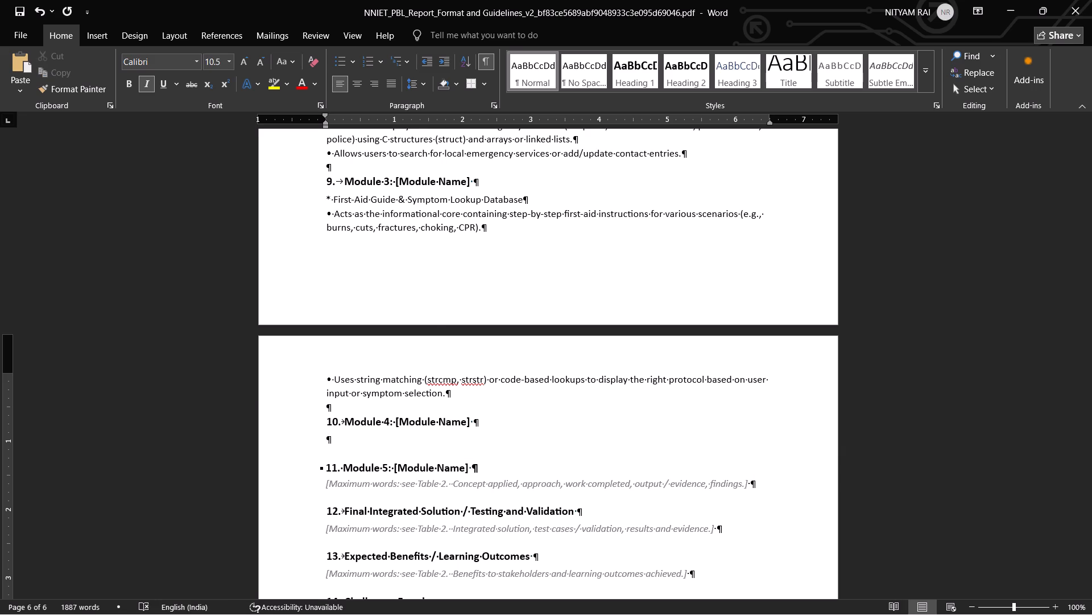
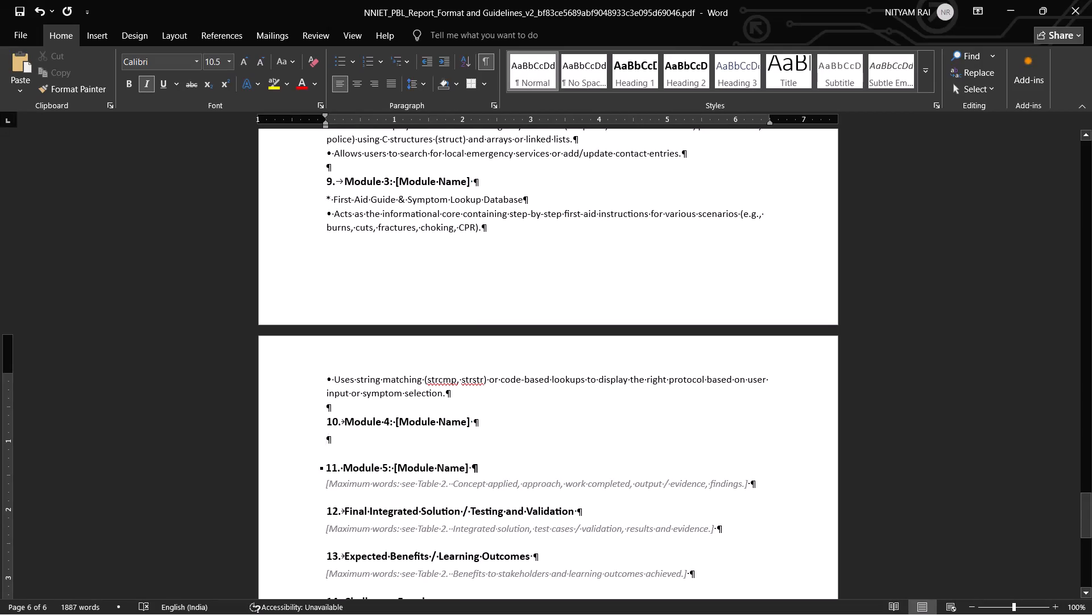
Paste the copied Incident / Patient Record Management (CRUD Operations) subtitle and its two bullet points under the Module 4 heading.
key(ctrl+v)
Review the completed Industry / Application Overview and Module 1 to 3 sections against the pasted Module 4 text.
scroll(458, 462, down, 1)
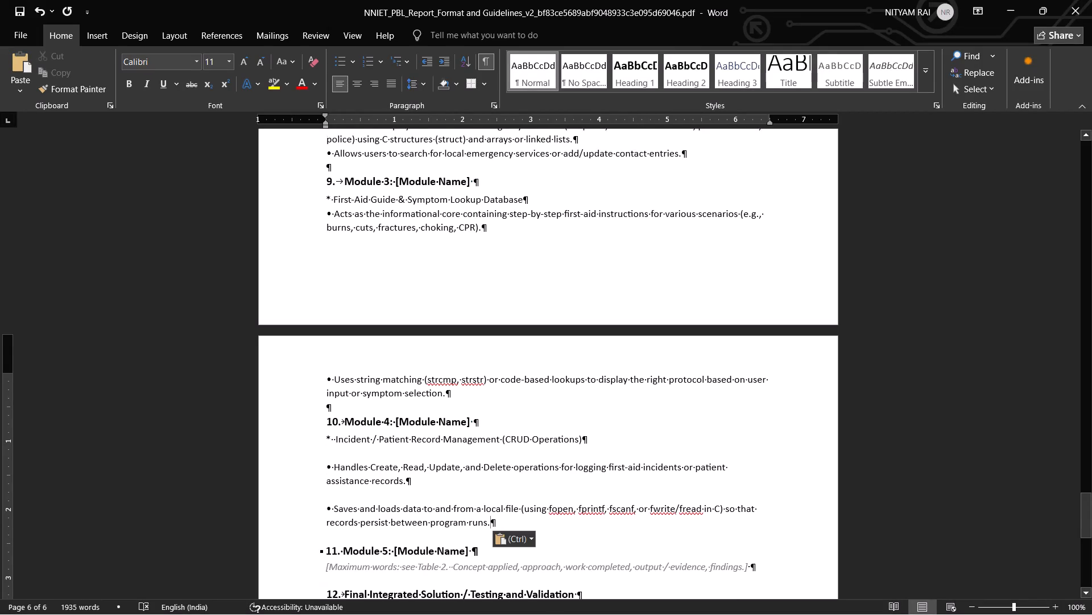
scroll(458, 462, down, 1)
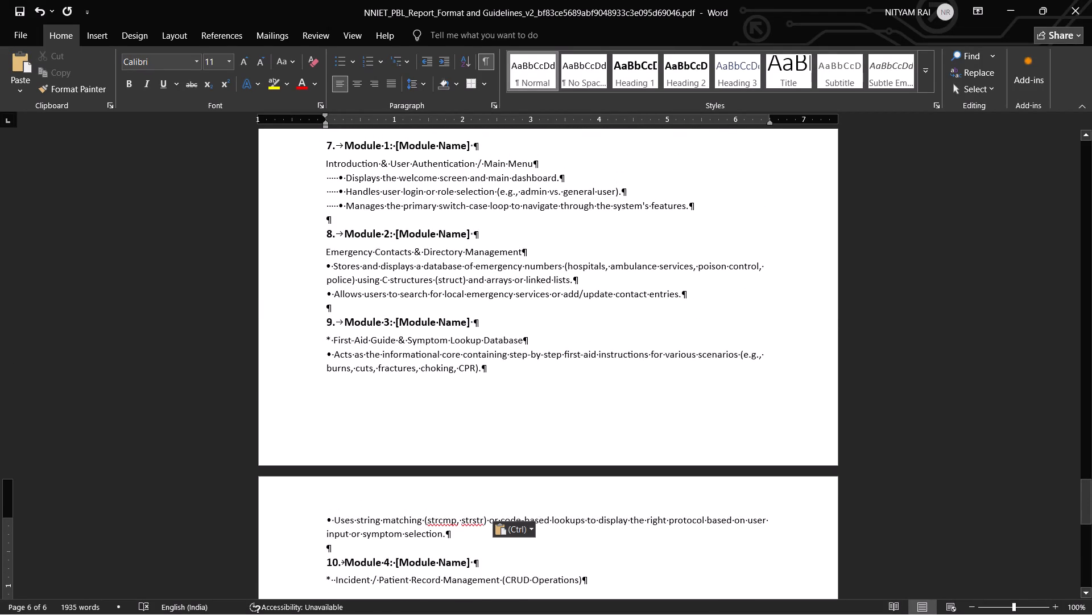
scroll(458, 462, down, 2)
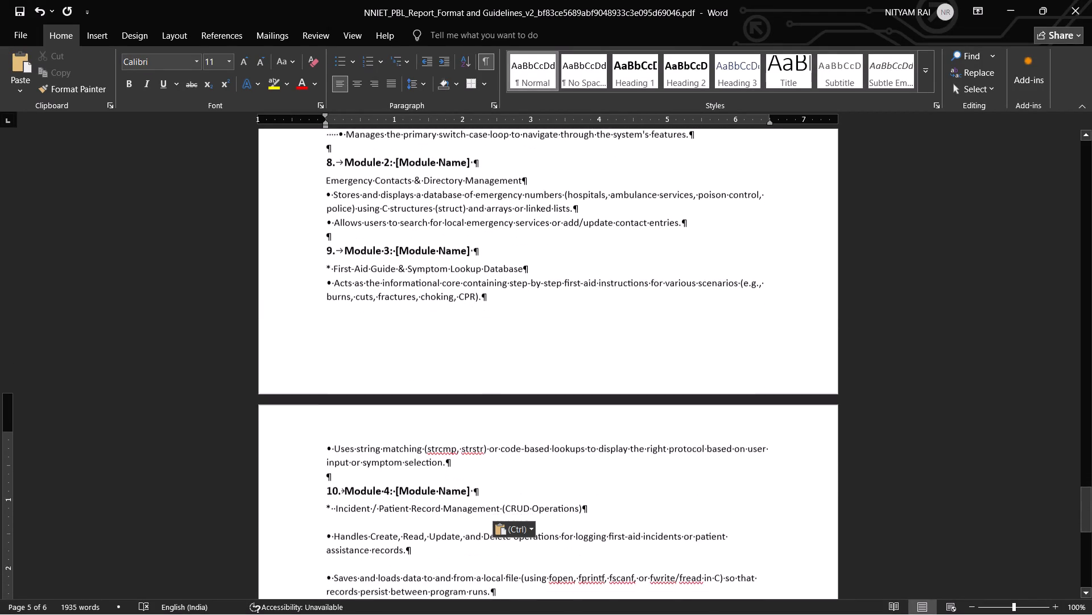
scroll(458, 462, down, 1)
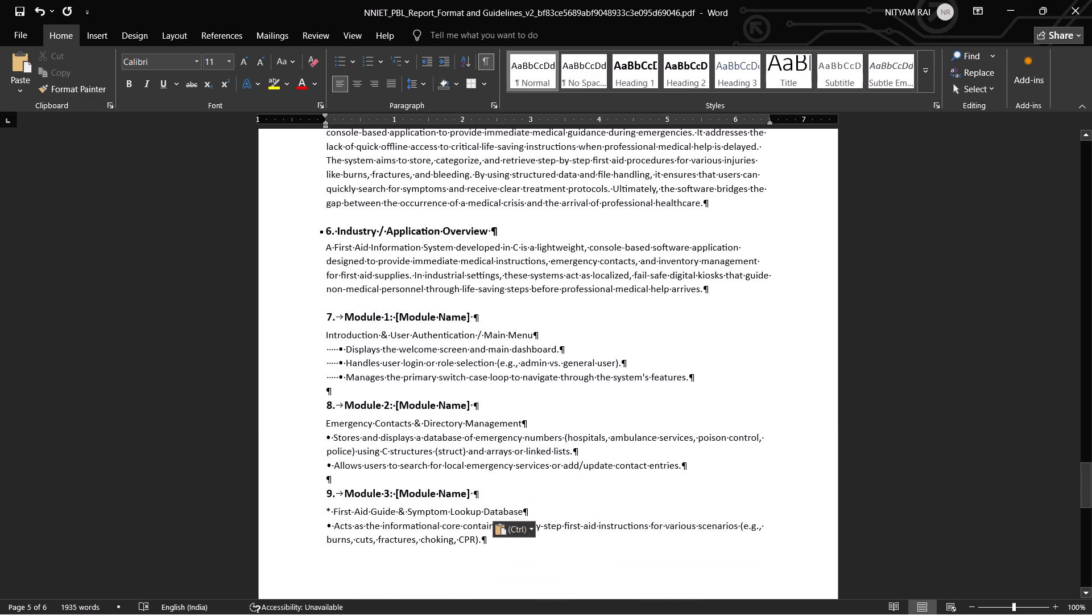
scroll(458, 462, down, 3)
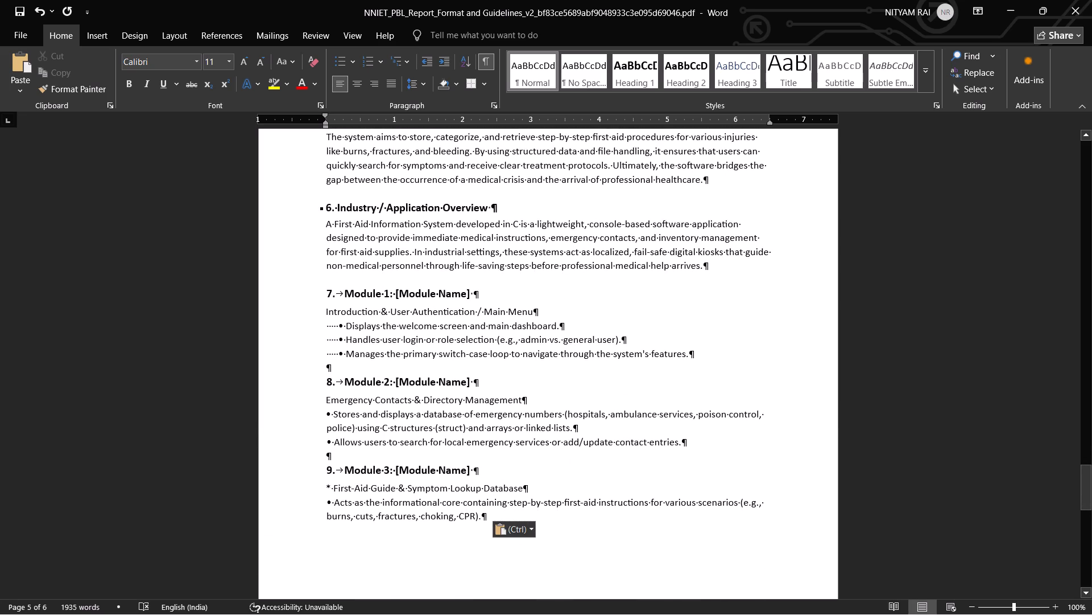
scroll(458, 462, down, 1)
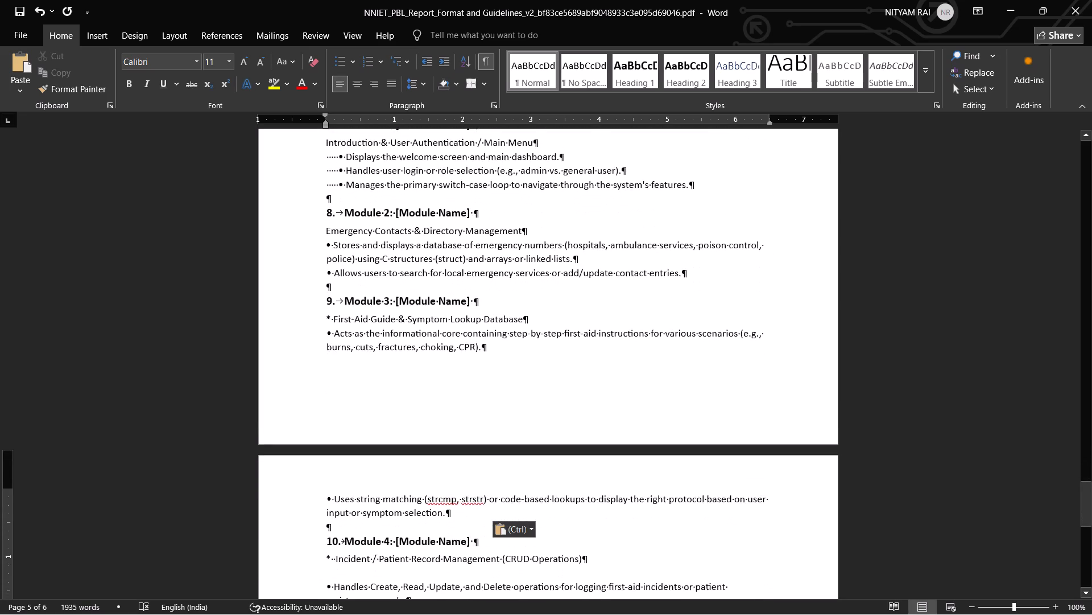
scroll(458, 462, down, 3)
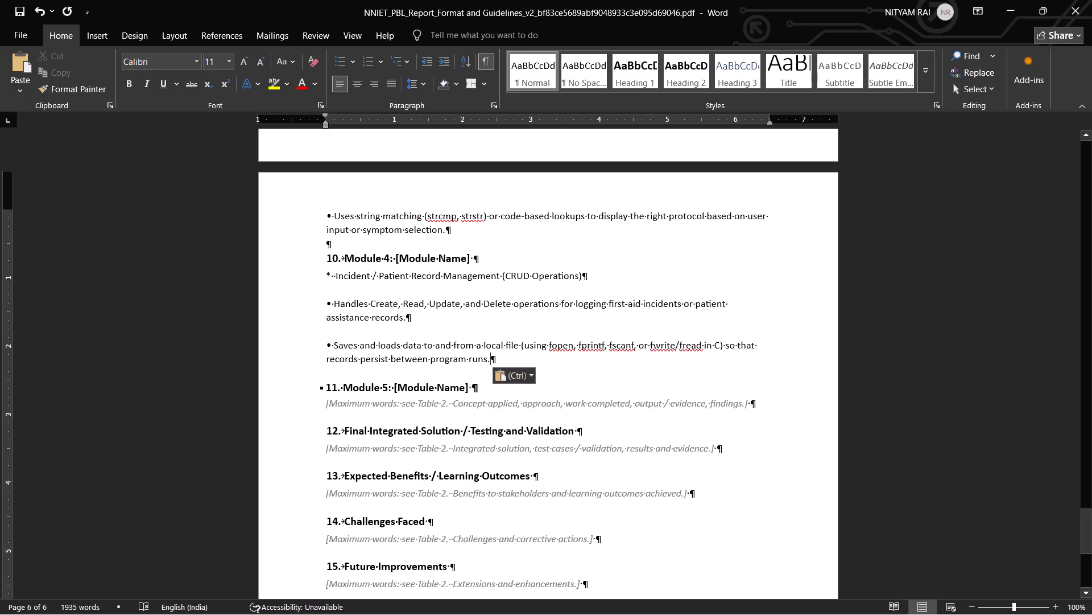
Set the paragraph spacing after to 0 pt for the Module 4 subtitle line and its two bullet points.
drag(503, 360, 464, 336)
click(464, 336)
click(489, 359)
key(shift+Up)
key(shift+Up)
key(shift+Up)
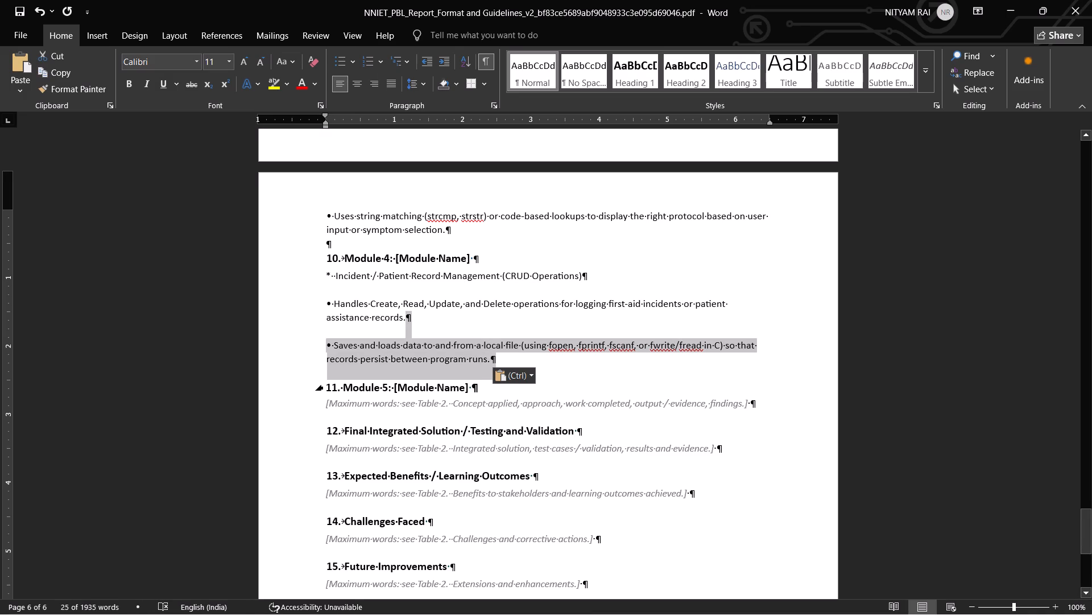
key(shift+Up)
key(shift+Left)
key(shift+Left)
key(shift+Left)
key(shift+Left)
key(shift+Left)
key(shift+Left)
key(shift+Left)
key(shift+Left)
key(shift+Left)
key(shift+Left)
key(shift+Left)
key(shift+Left)
key(shift+Left)
key(shift+Left)
key(shift+Left)
key(shift+Left)
key(shift+Left)
key(shift+Left)
key(shift+Left)
key(shift+Left)
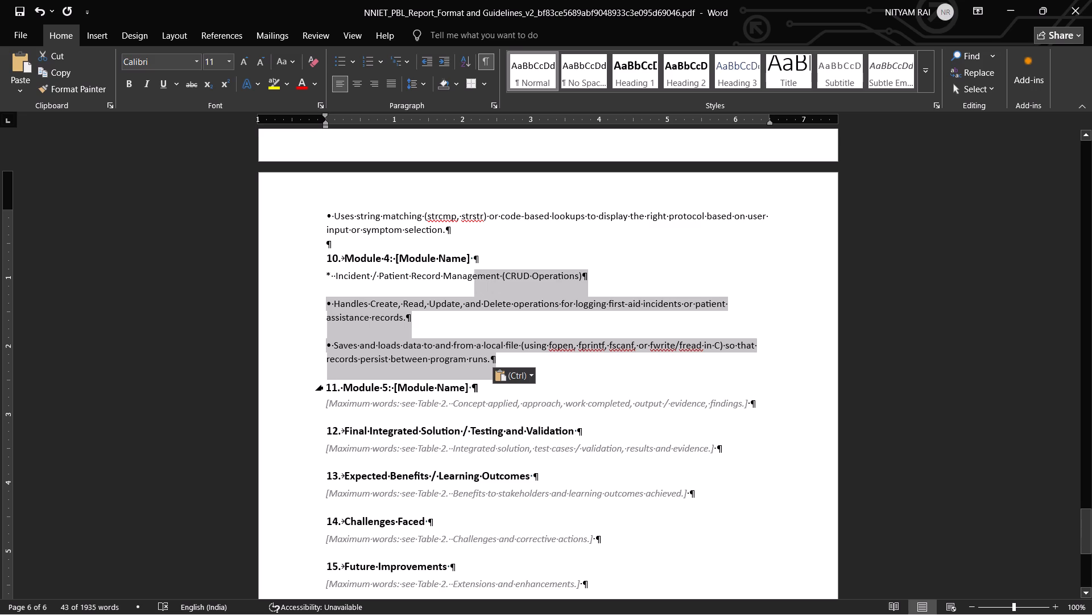
key(shift+Left)
key(shift+Left)
key(shift+Left)
key(shift+Left)
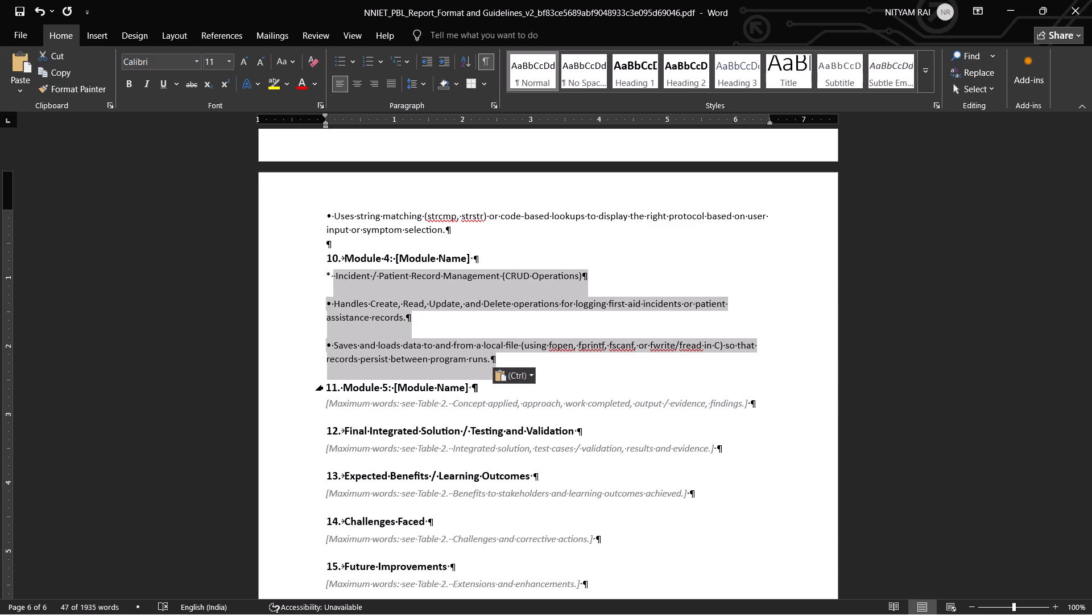
key(shift+Left)
click(423, 86)
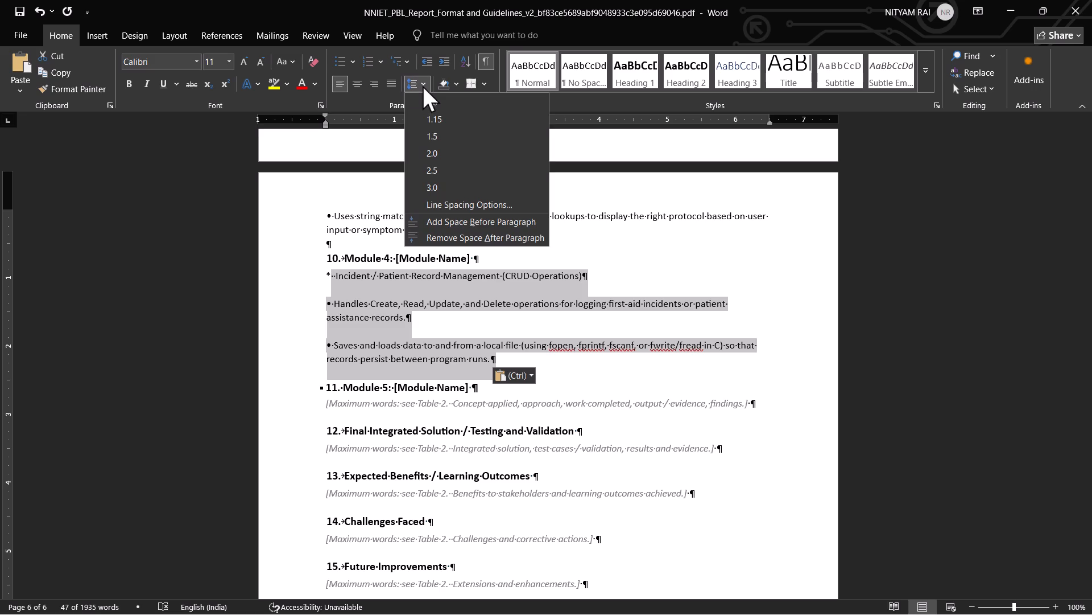
click(456, 203)
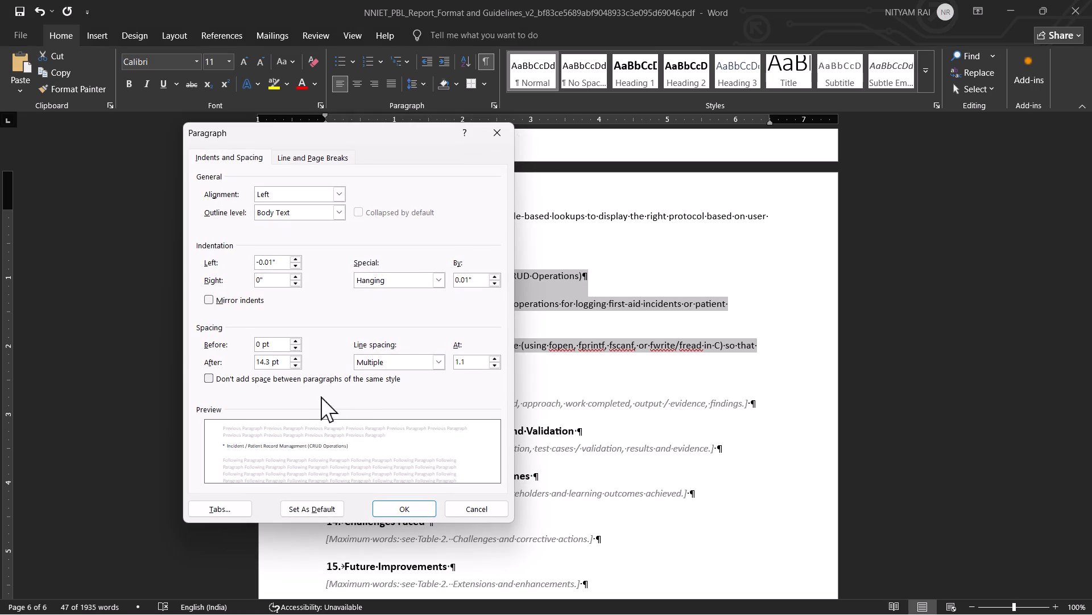
double_click(296, 366)
click(296, 366)
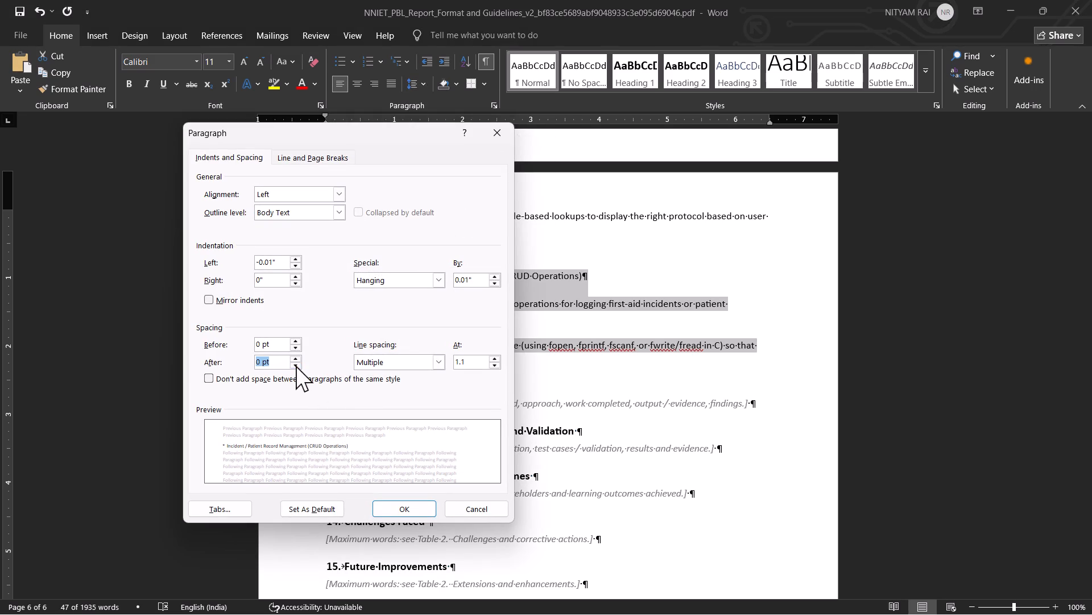
click(420, 511)
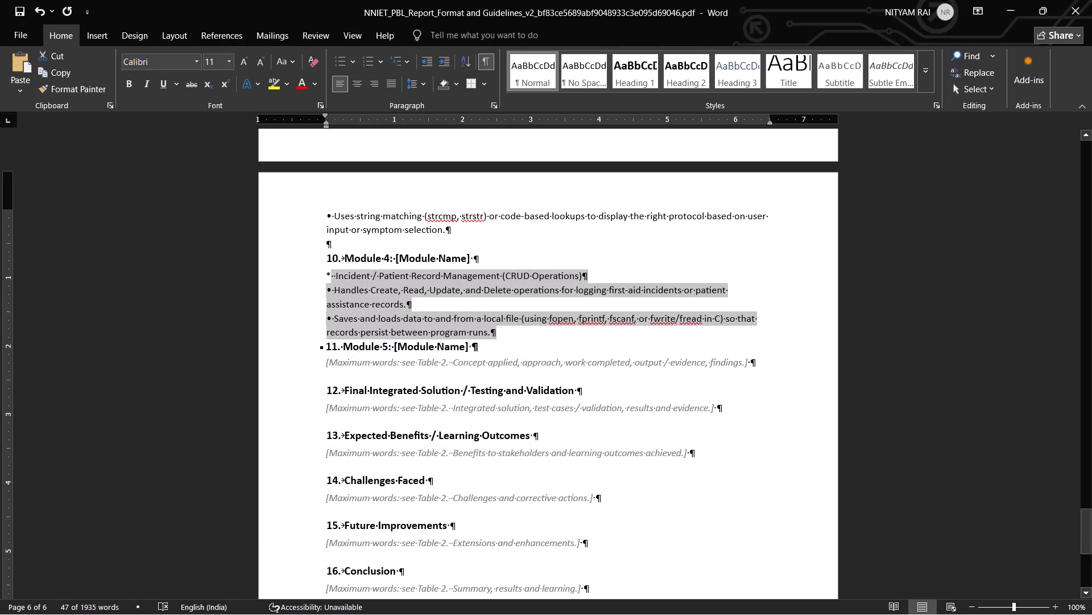
Add an empty line after the last Module 4 bullet point, above the Module 5 heading.
click(508, 337)
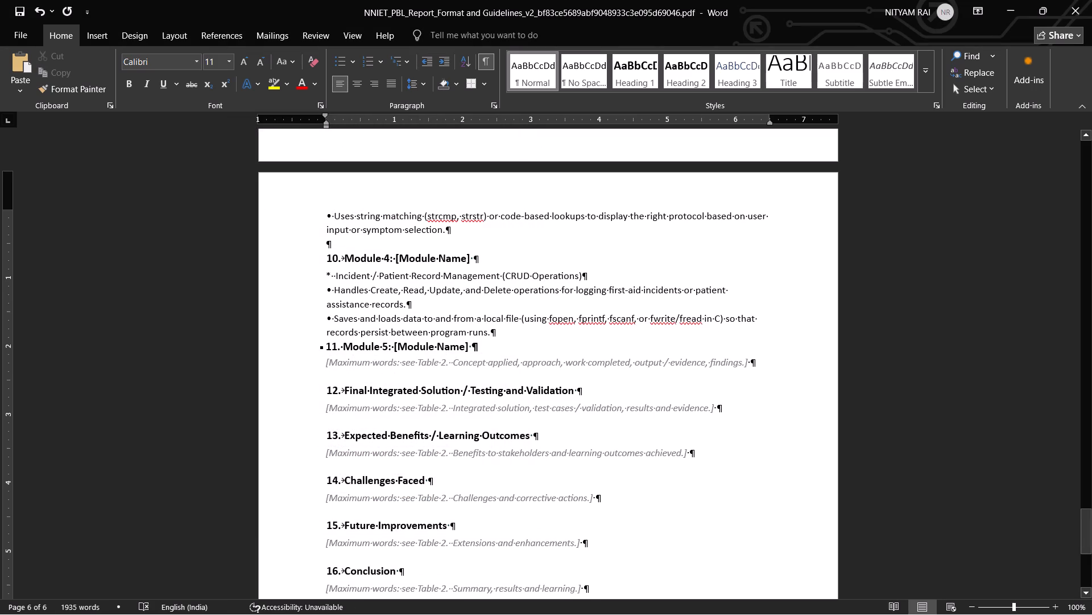
key(Right)
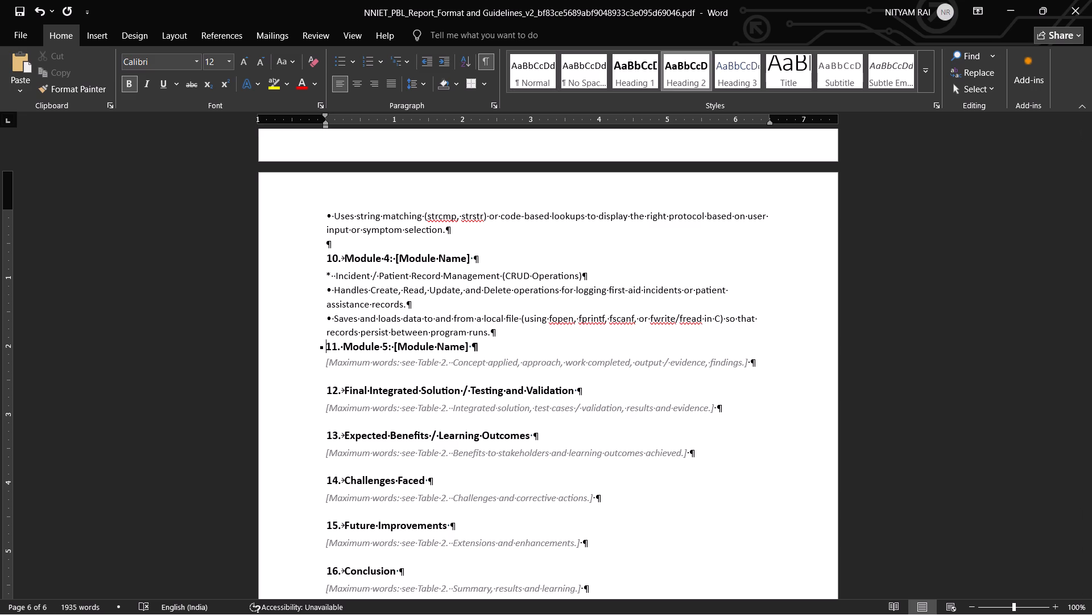
key(Left)
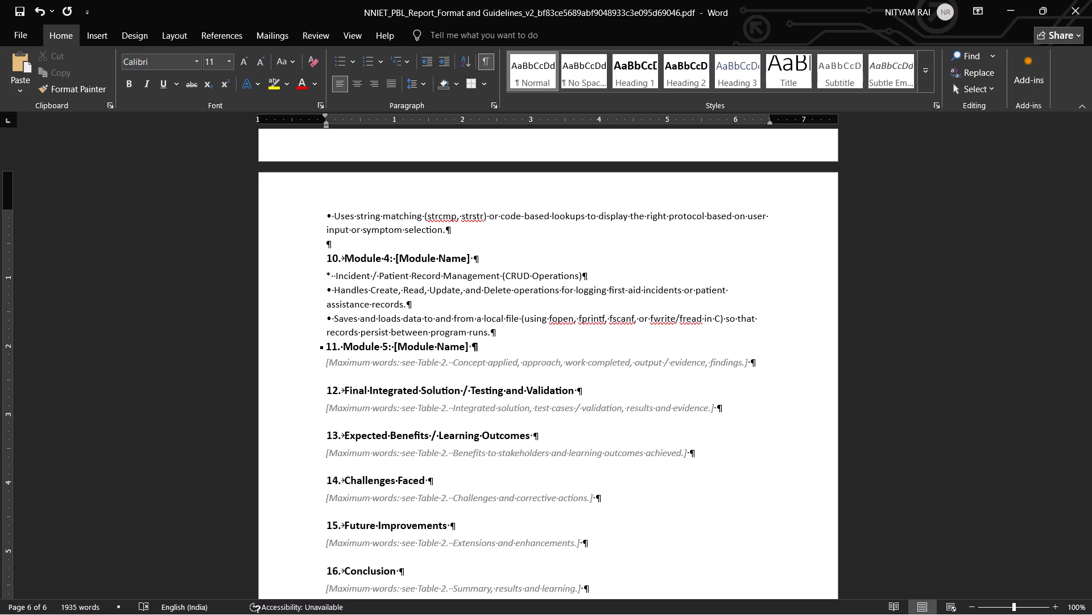
key(Return)
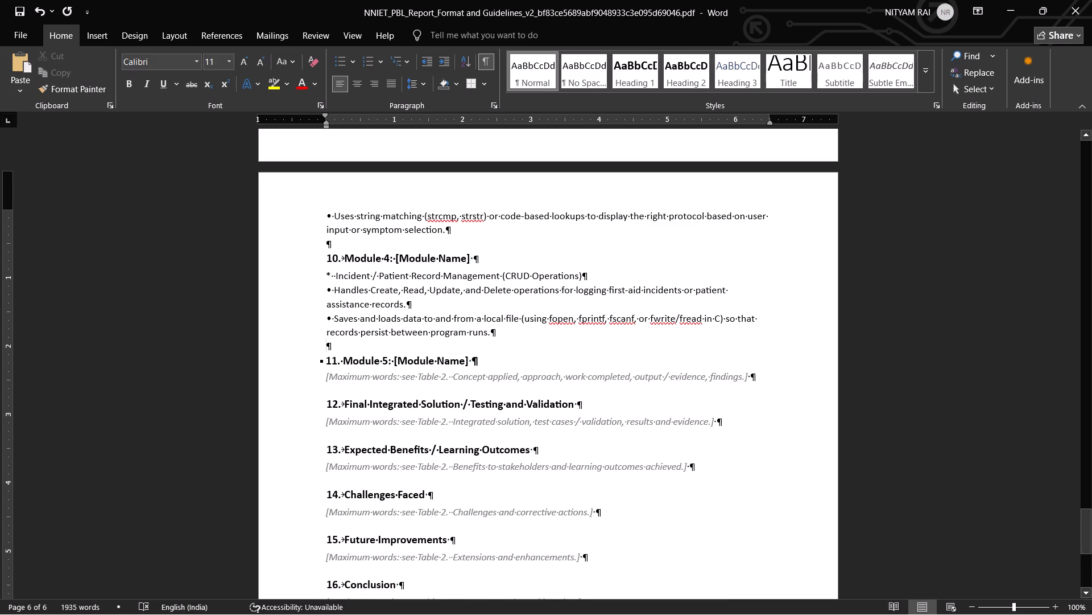
Delete the bracketed "Maximum words: see Table 2" guidance text under the Module 5 heading, keeping its paragraph.
scroll(374, 392, down, 1)
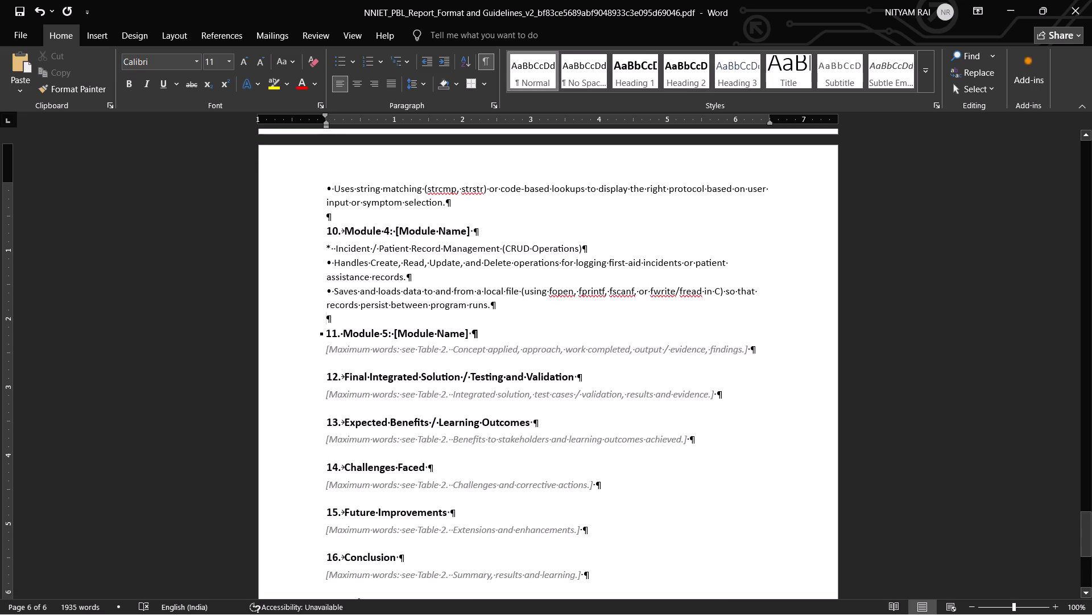
click(750, 352)
key(BackSpace)
key(BackSpace)
key(BackSpace)
key(BackSpace)
key(BackSpace)
key(BackSpace)
key(BackSpace)
key(BackSpace)
key(BackSpace)
key(BackSpace)
key(BackSpace)
key(BackSpace)
key(BackSpace)
key(BackSpace)
key(BackSpace)
key(BackSpace)
key(BackSpace)
key(BackSpace)
key(BackSpace)
key(BackSpace)
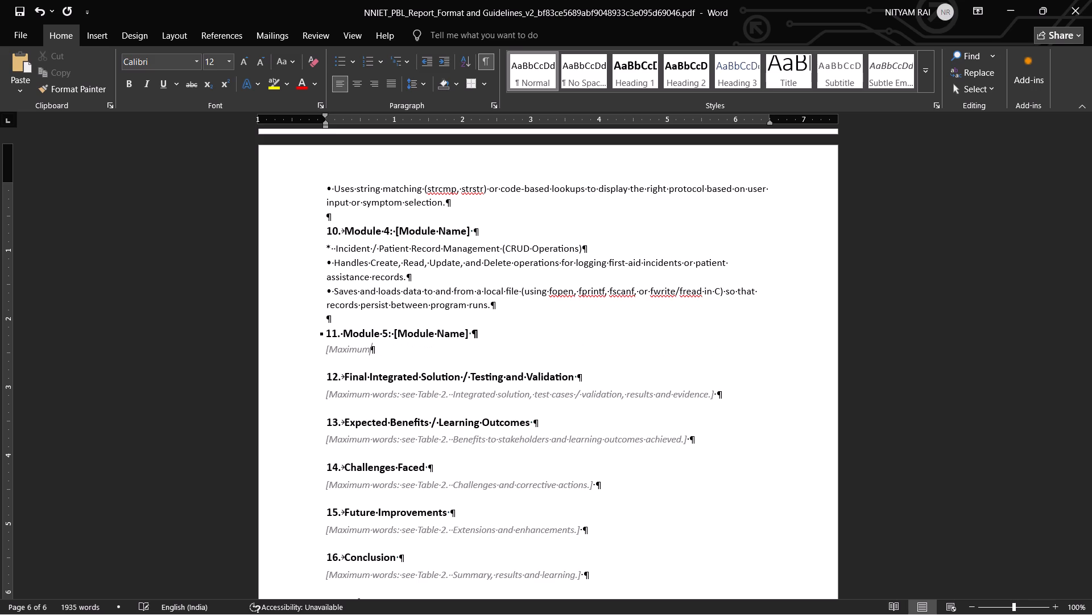
key(BackSpace)
key(BackSpace)
key(BackSpace)
key(BackSpace)
key(BackSpace)
key(BackSpace)
key(BackSpace)
key(BackSpace)
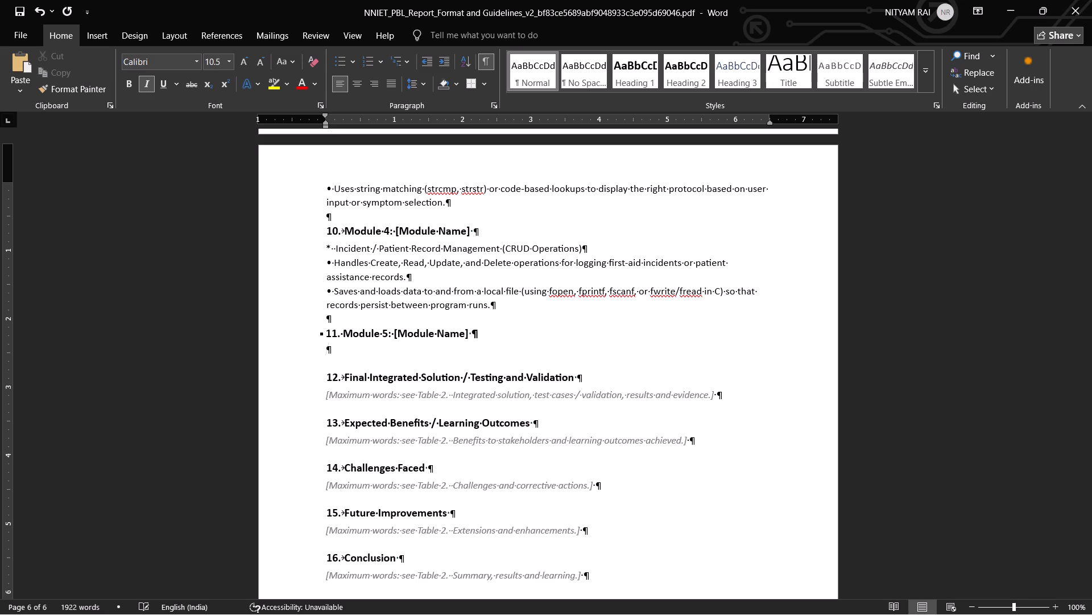
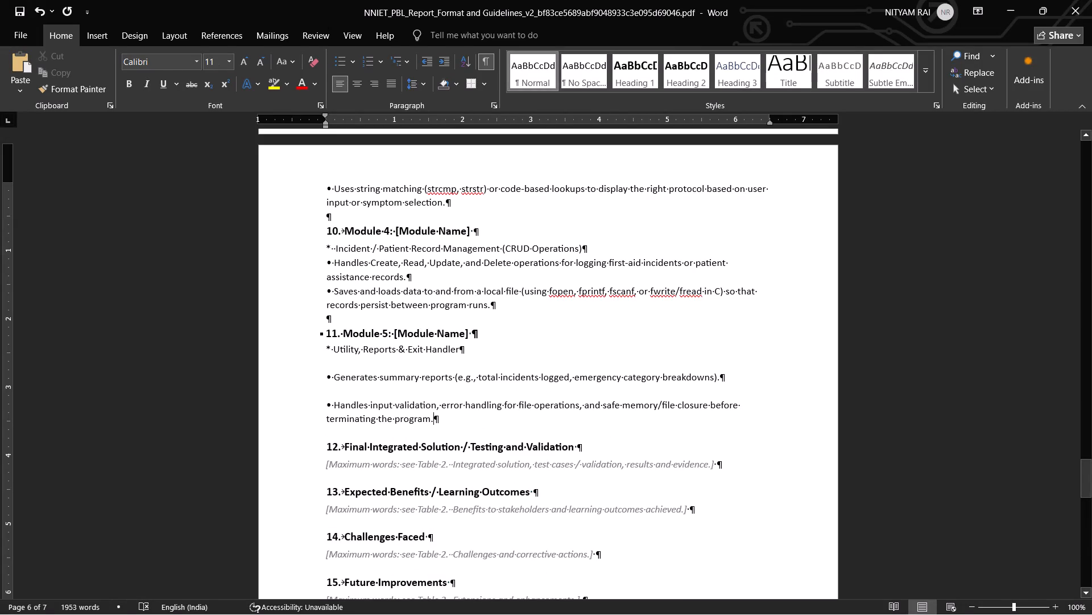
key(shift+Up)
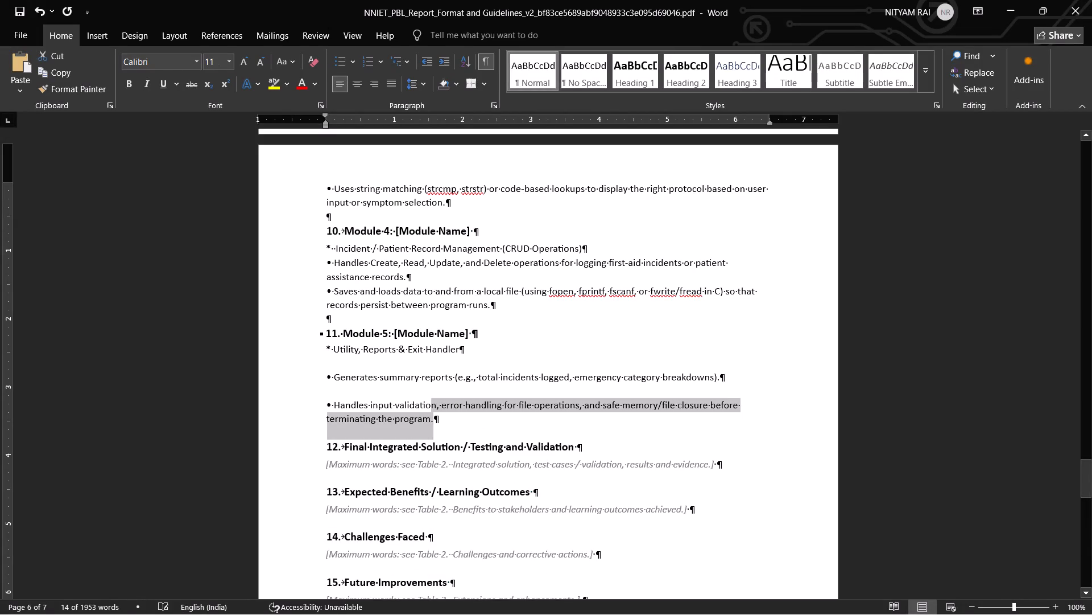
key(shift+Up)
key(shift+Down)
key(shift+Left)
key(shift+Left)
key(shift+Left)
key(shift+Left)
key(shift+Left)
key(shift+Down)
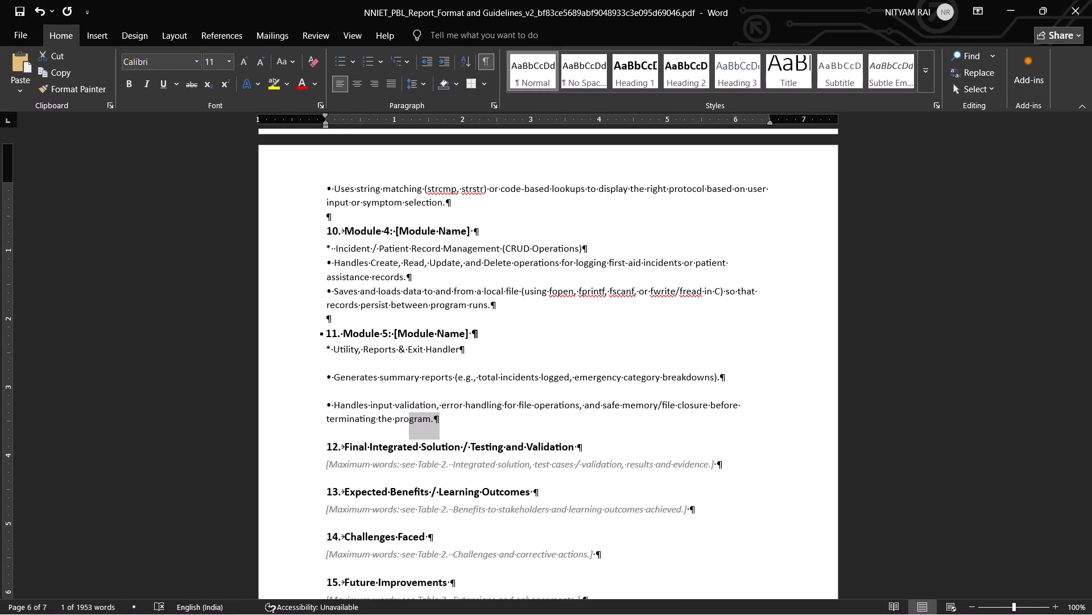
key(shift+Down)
Set the paragraph spacing after to 0 pt for the Module 5 subtitle line and its two bullet points.
click(437, 419)
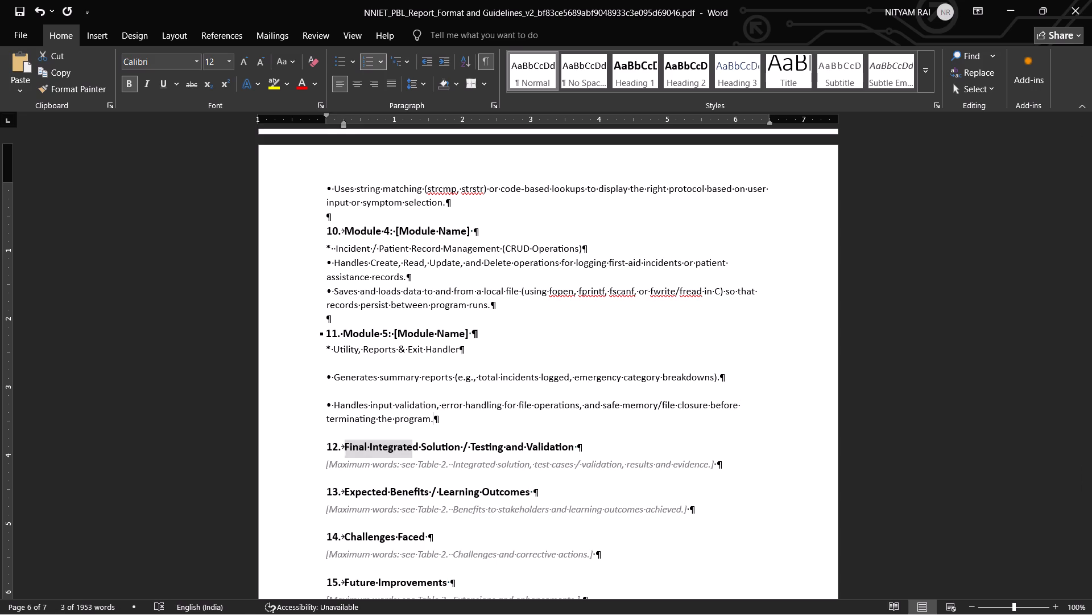
key(shift+Up)
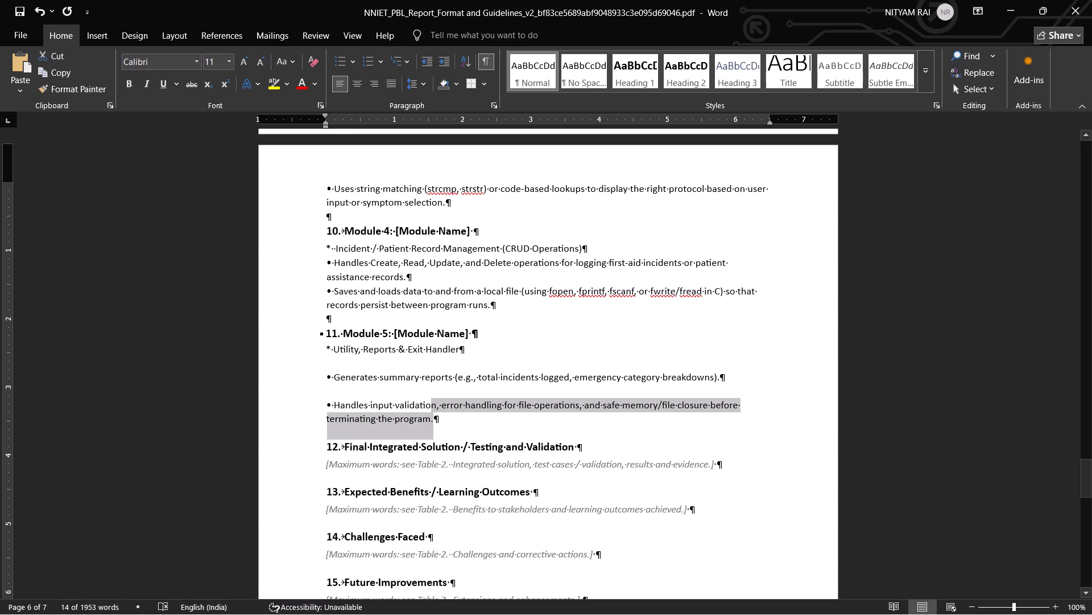
key(shift+Left)
key(shift+Left)
key(shift+Left)
key(shift+Left)
key(shift+Left)
key(shift+Left)
key(shift+Left)
key(shift+Left)
key(shift+Left)
key(shift+Left)
key(shift+Left)
key(shift+Left)
key(shift+Left)
key(shift+Left)
key(shift+Left)
key(shift+Left)
key(shift+Left)
key(shift+Left)
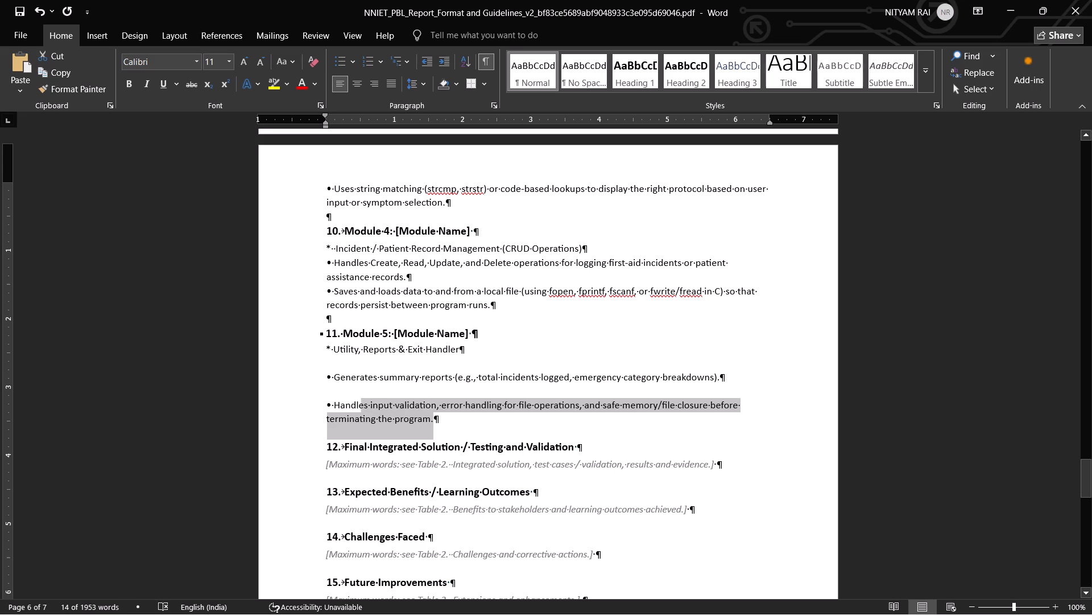
key(shift+Left)
key(shift+Left)
key(shift+Left)
key(shift+Left)
key(shift+Left)
key(shift+Left)
key(shift+Up)
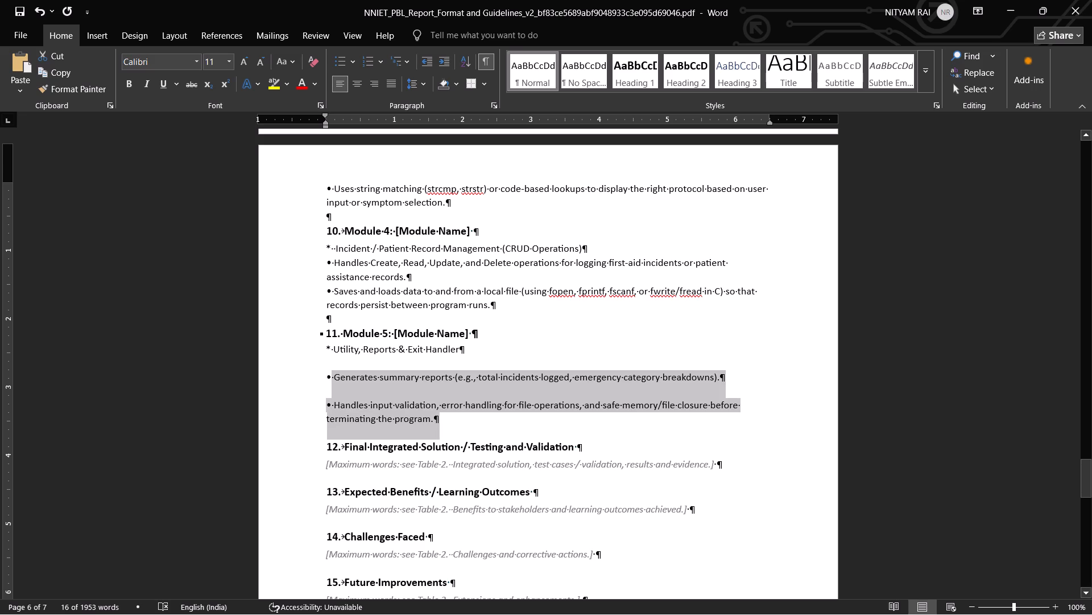
key(shift+Up)
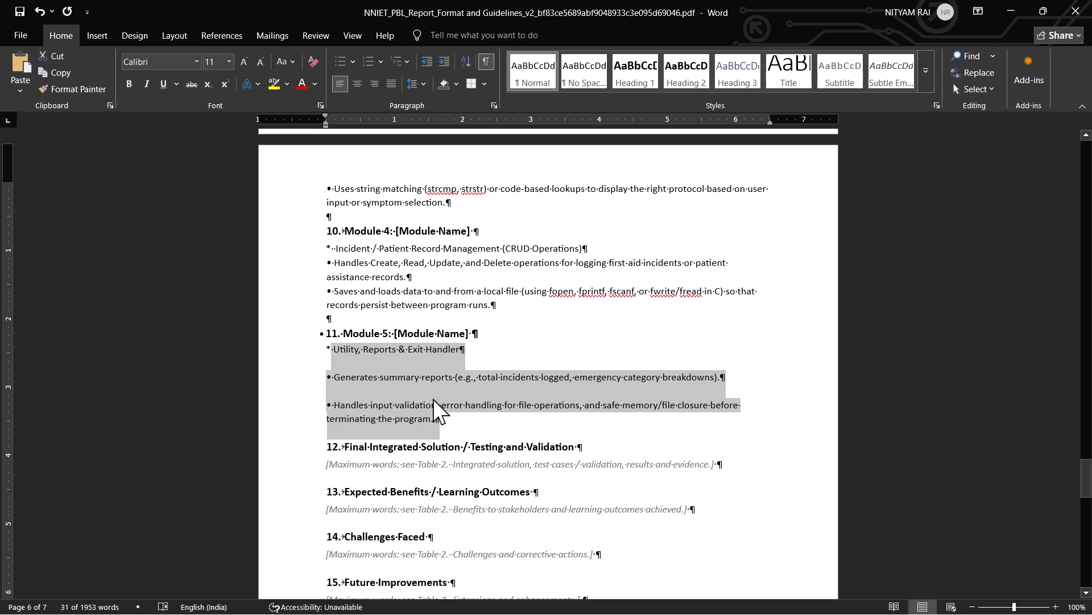
key(shift+Left)
click(424, 88)
click(445, 204)
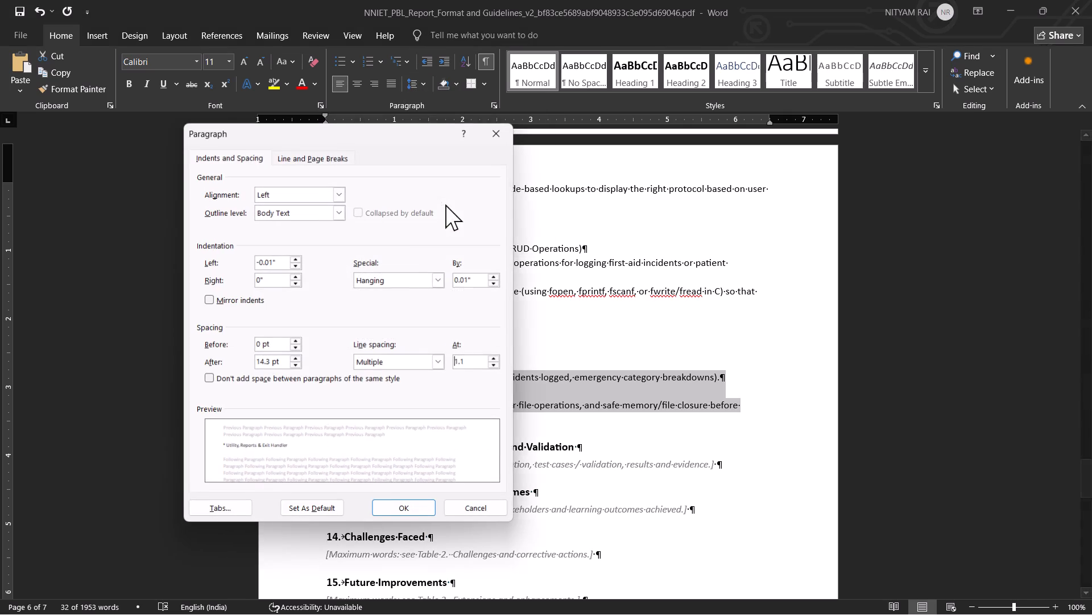
double_click(299, 368)
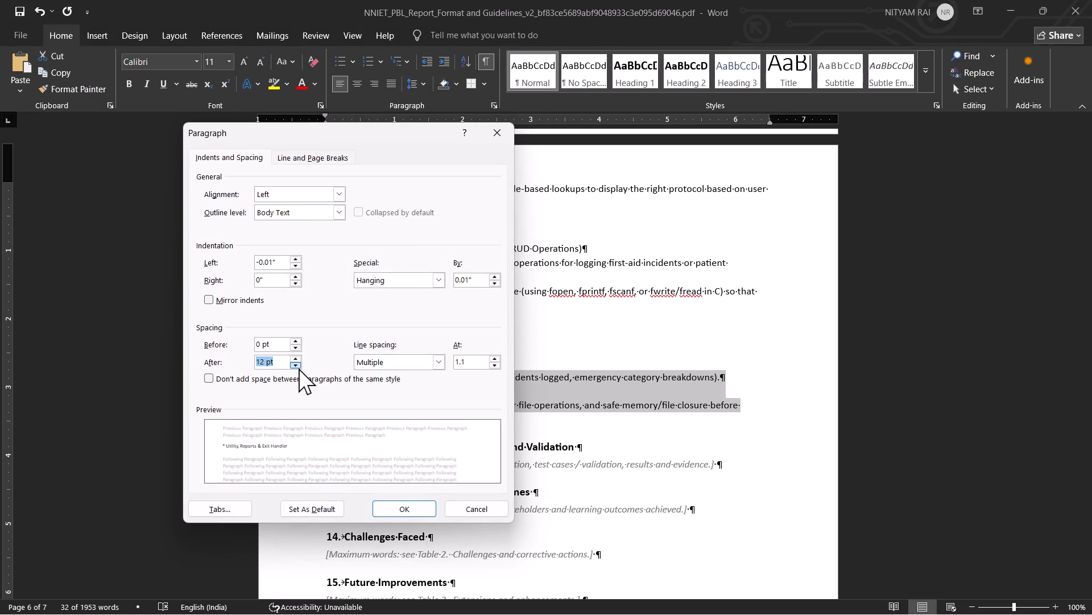
click(299, 368)
click(390, 507)
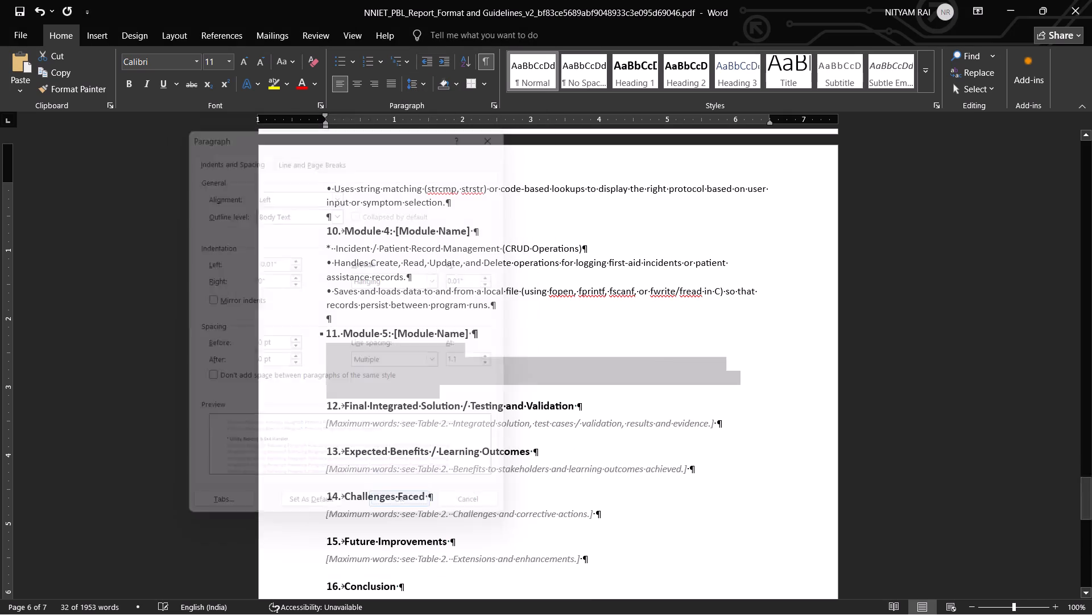
Add an empty line after the last Module 5 bullet point, above the Final Integrated Solution / Testing and Validation heading.
click(460, 393)
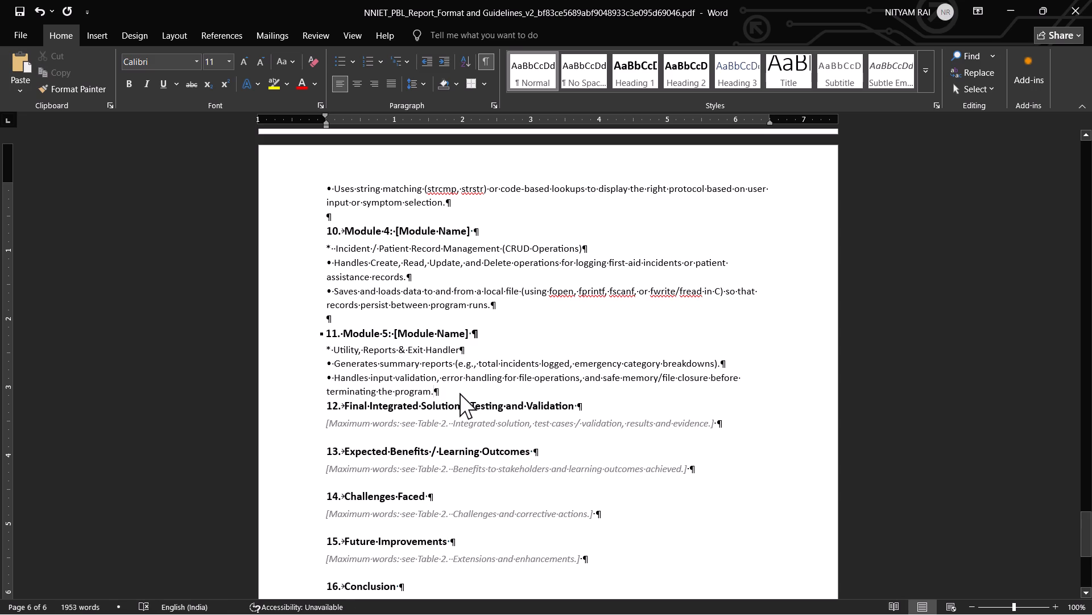
key(Right)
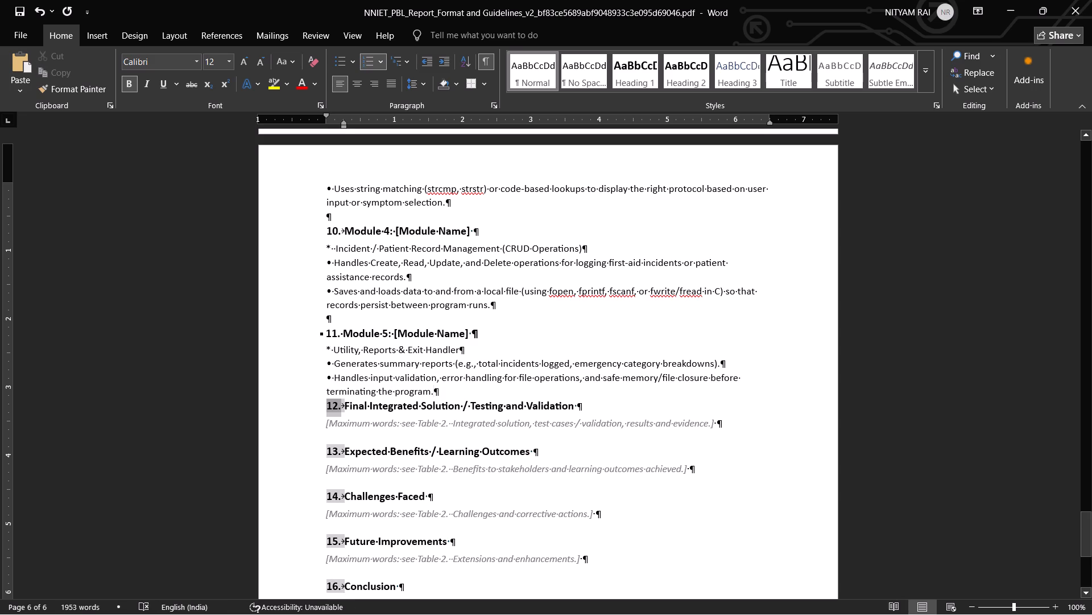
key(Left)
key(Return)
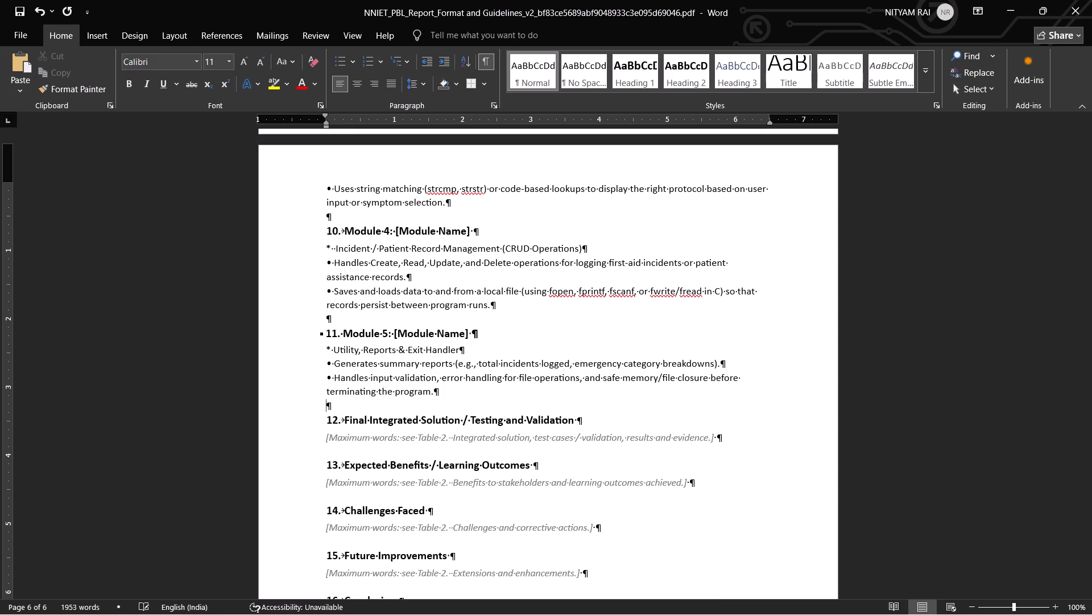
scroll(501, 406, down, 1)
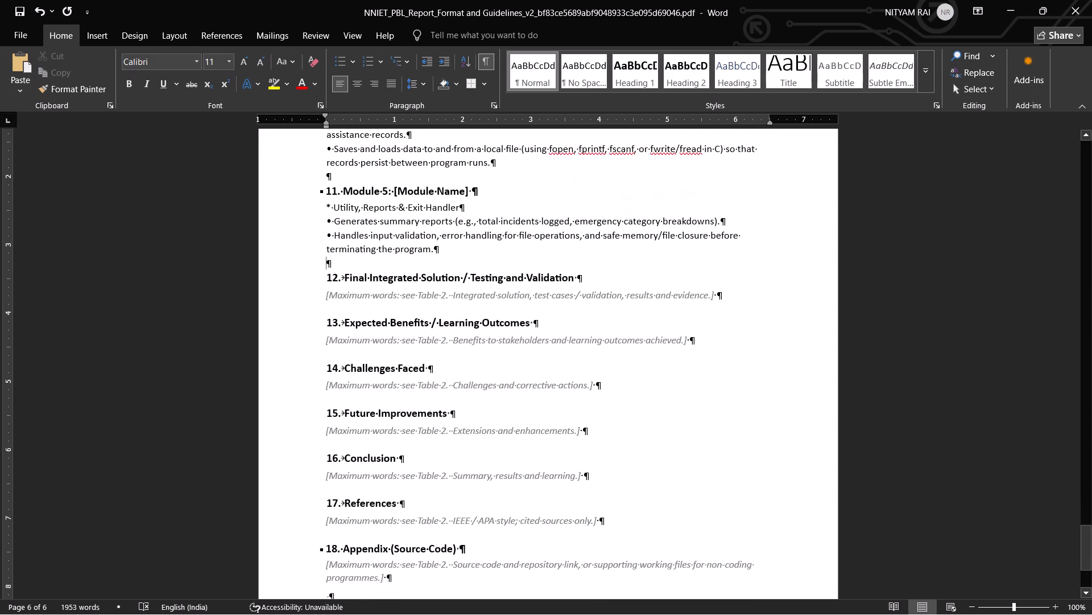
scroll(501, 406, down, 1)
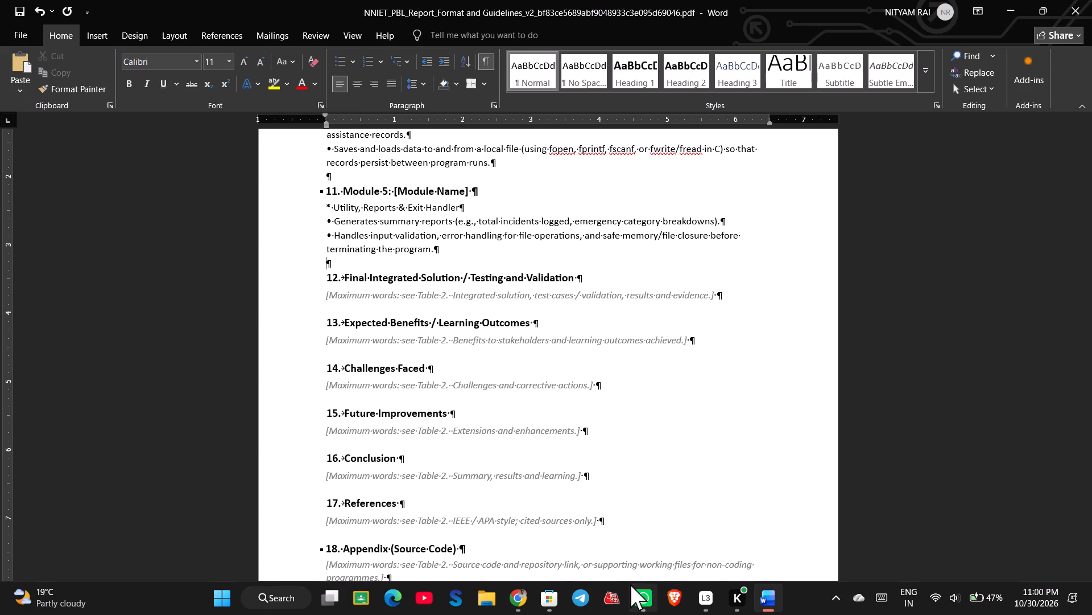
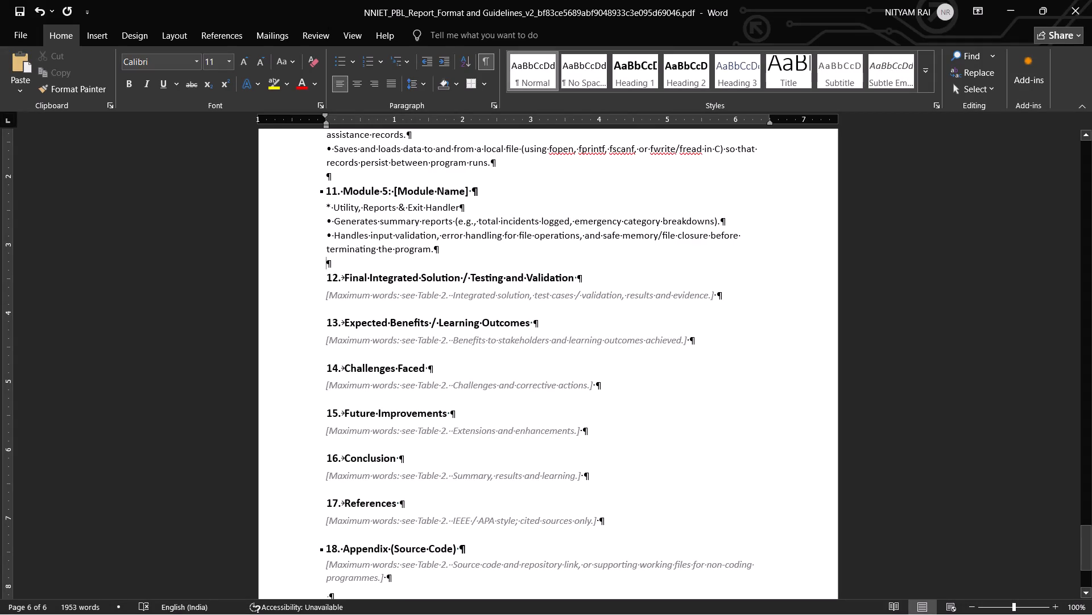
Replace the guidance text under Final Integrated Solution / Testing and Validation with the copied paragraph on the First Aid Information System's final SDLC phase.
drag(713, 294, 298, 302)
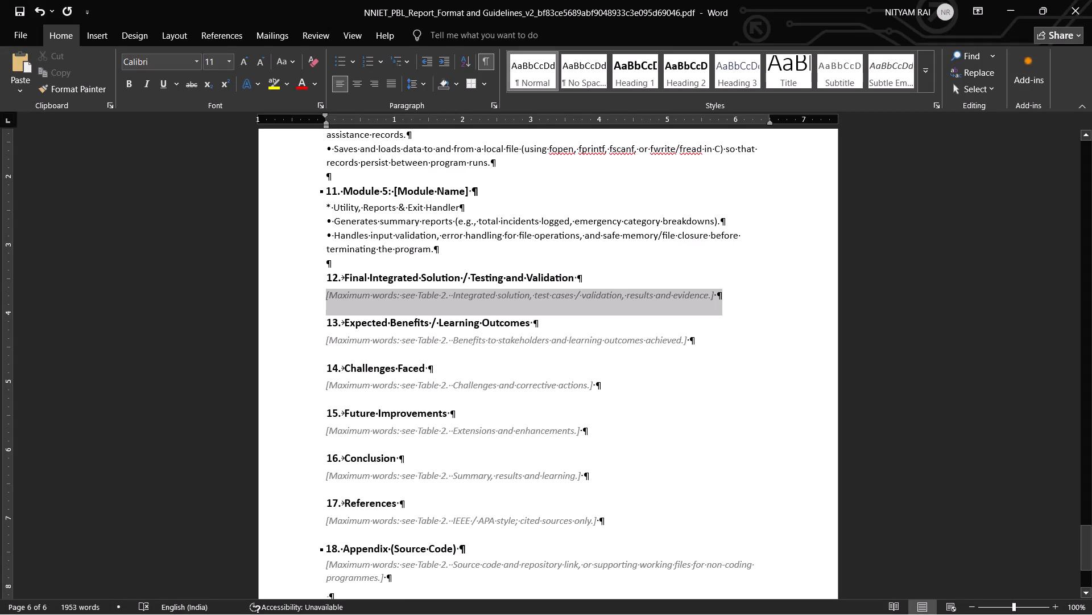
drag(298, 302, 359, 300)
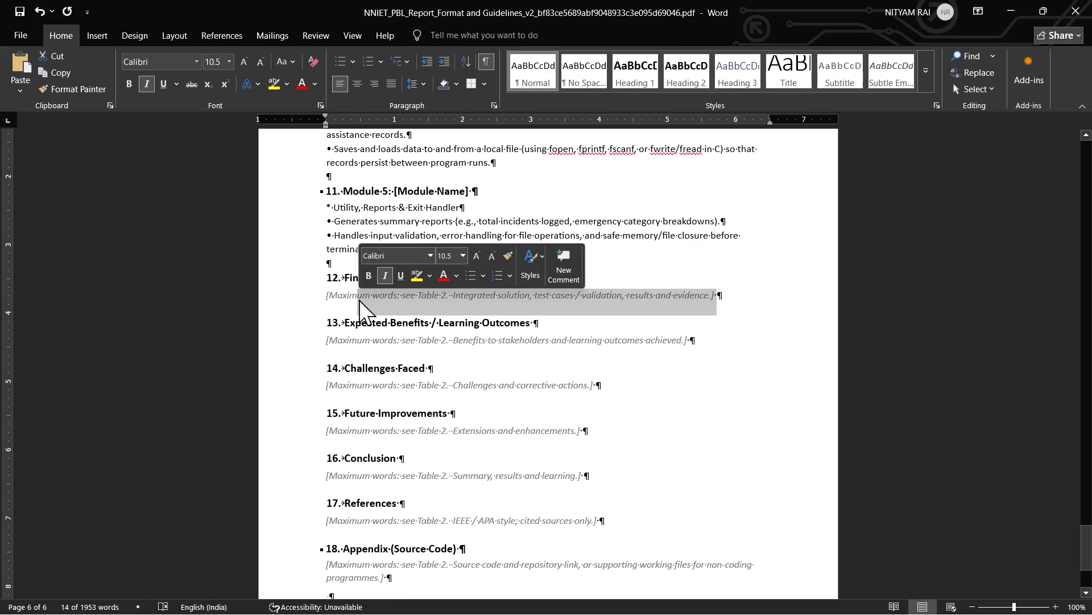
key(BackSpace)
key(BackSpace)
key(BackSpace)
key(BackSpace)
key(BackSpace)
key(BackSpace)
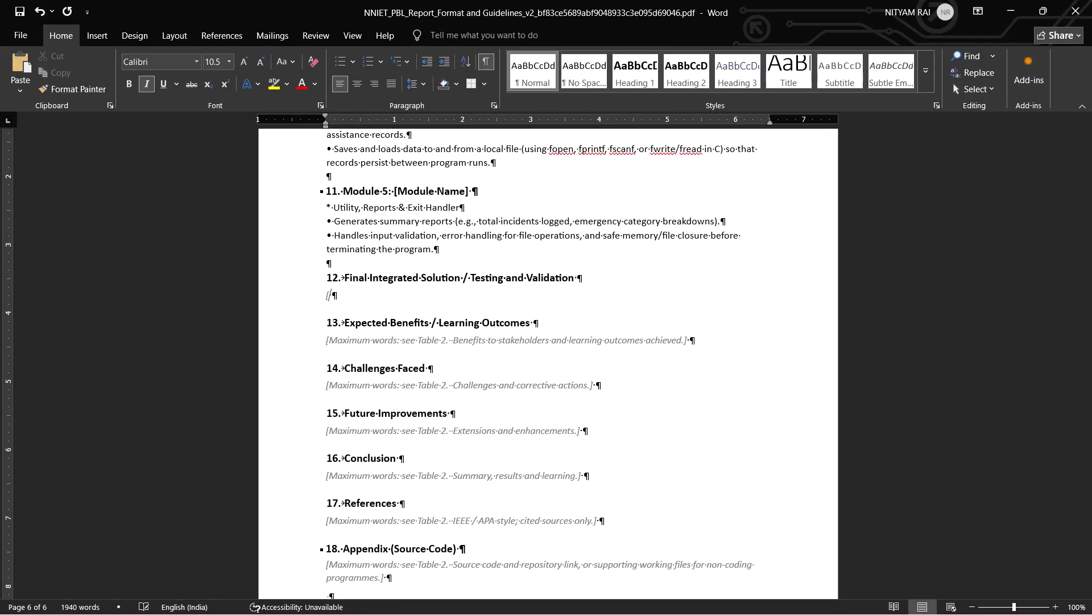
key(BackSpace)
key(ctrl+v)
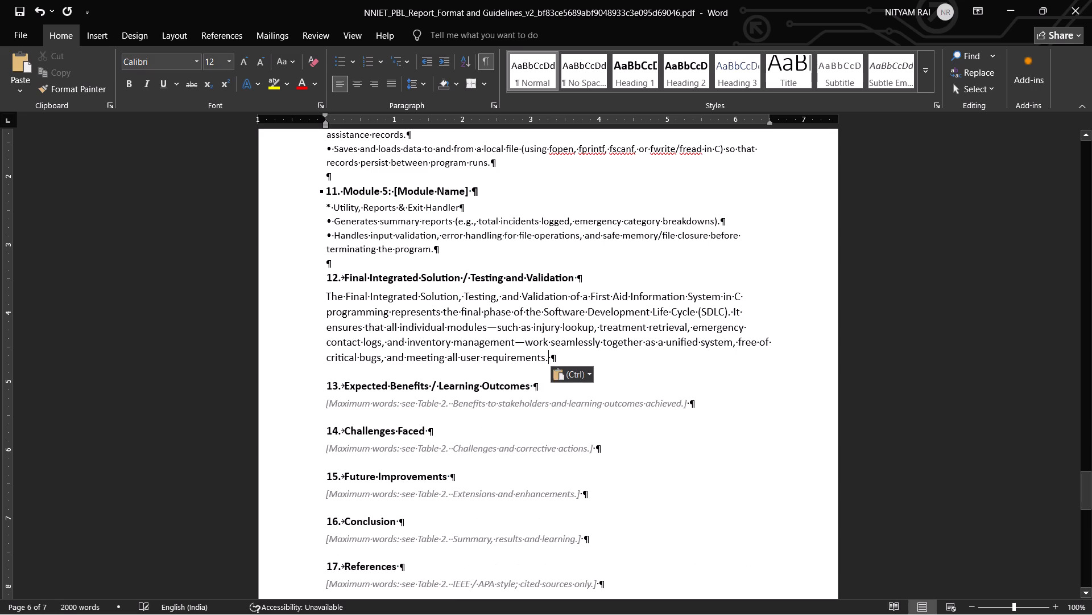
Reduce the font size of the whole Final Integrated Solution / Testing and Validation paragraph to 11 pt.
click(512, 344)
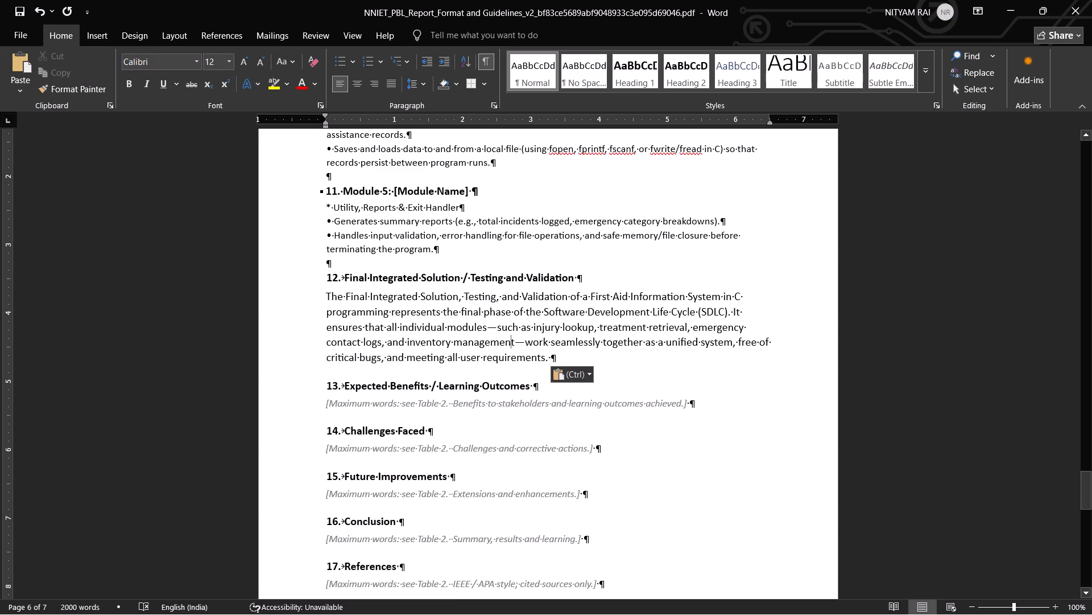
click(476, 244)
key(shift+Up)
key(Down)
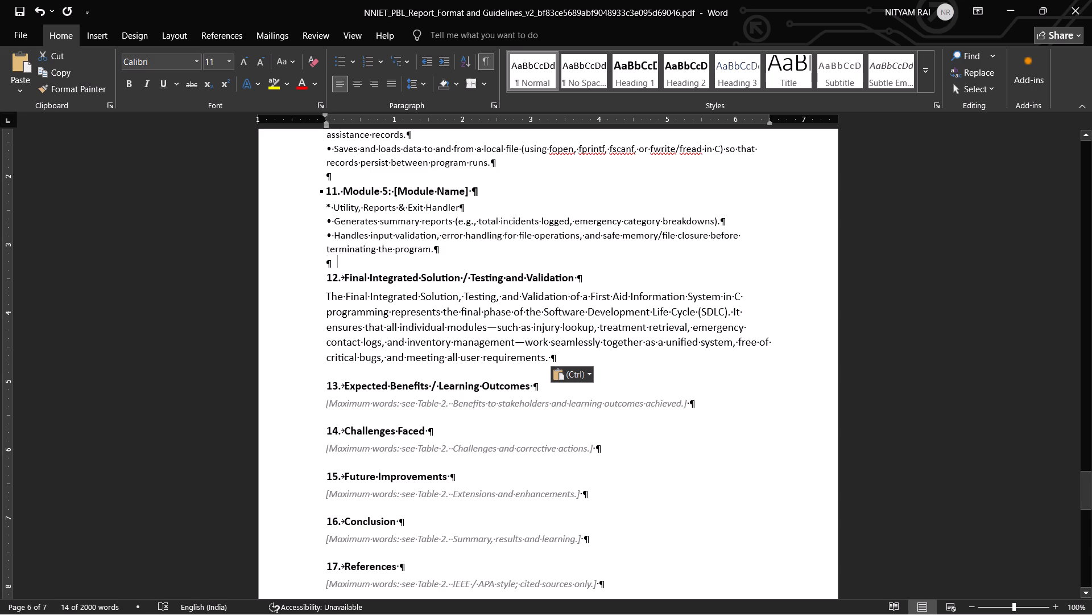
key(Down)
key(Down)
key(Left)
key(Left)
key(Left)
key(Left)
key(Left)
key(Left)
key(Left)
key(Left)
key(Left)
key(Left)
key(Left)
key(Left)
key(Left)
key(Left)
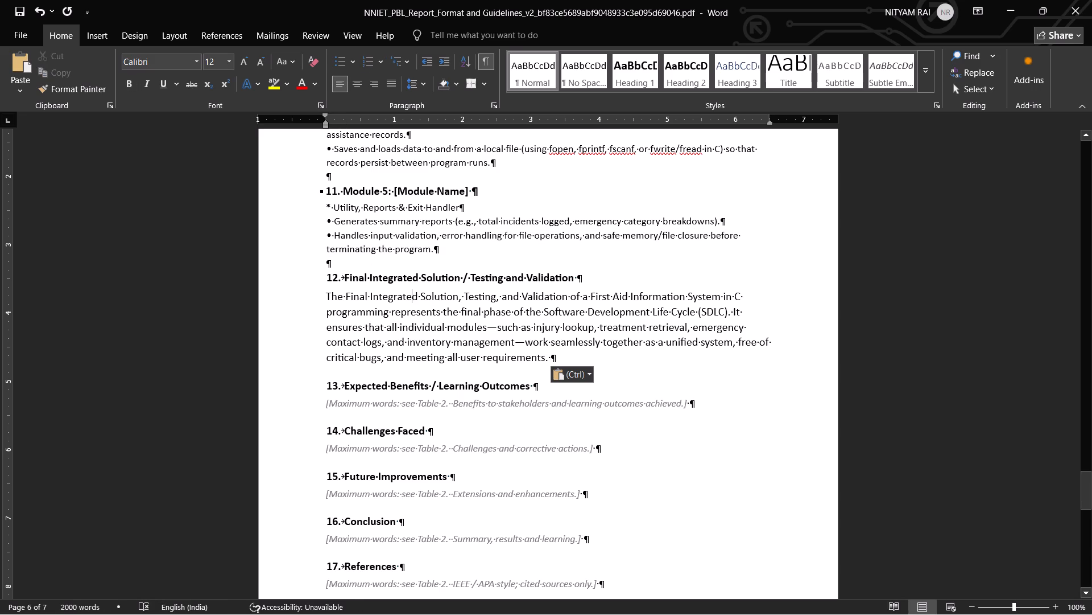
key(Left)
key(Left)
key(Left)
key(shift+Left)
key(Left)
key(Left)
key(Left)
key(Left)
key(Left)
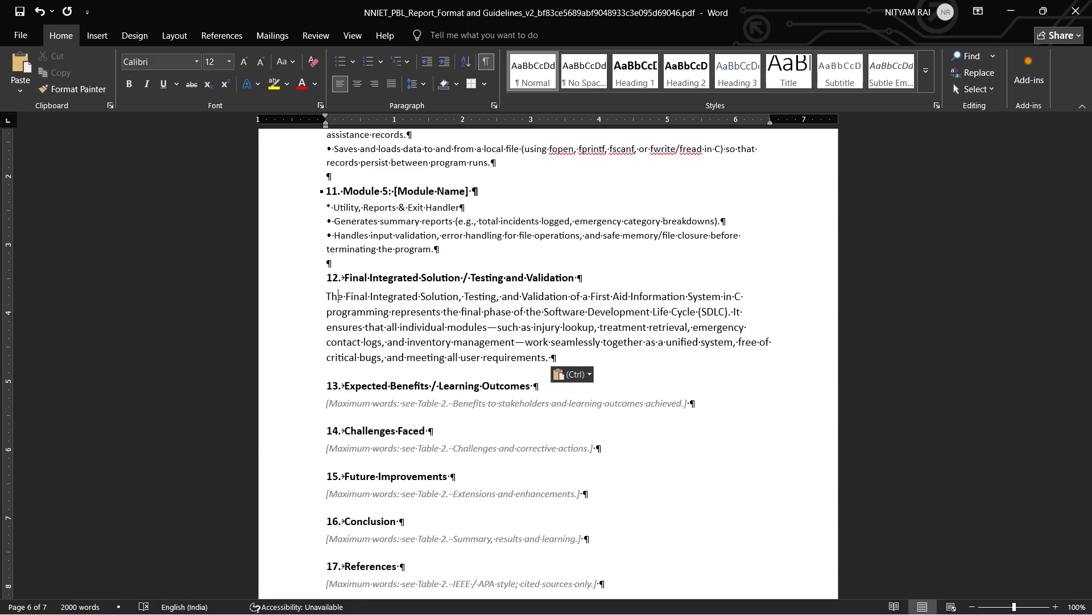
key(Left)
key(Left)
key(shift+Down)
key(shift+Down)
key(shift+Down)
key(shift+Down)
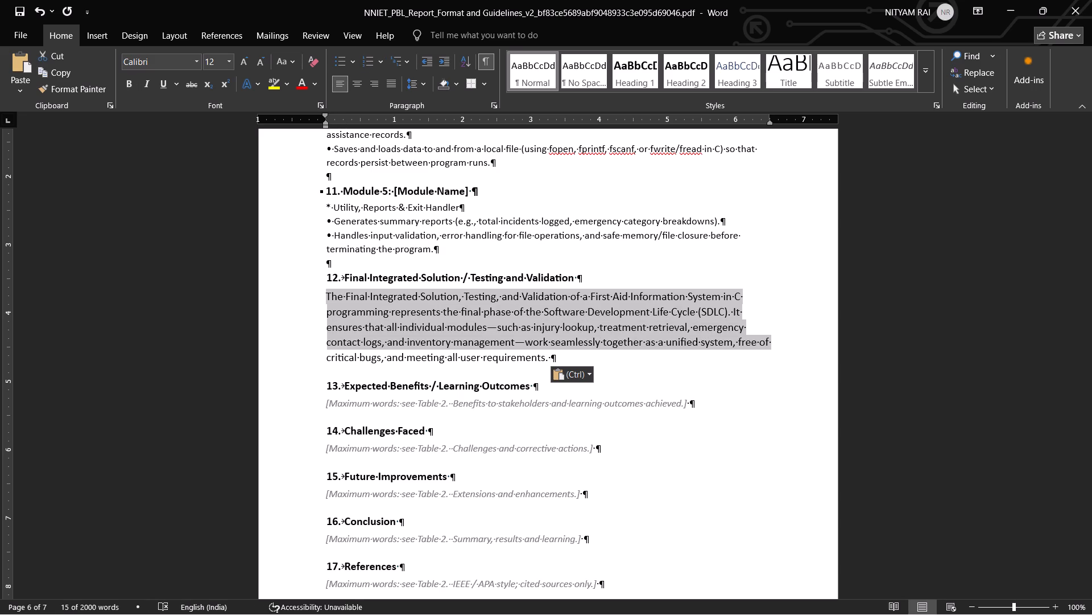
key(shift+Down)
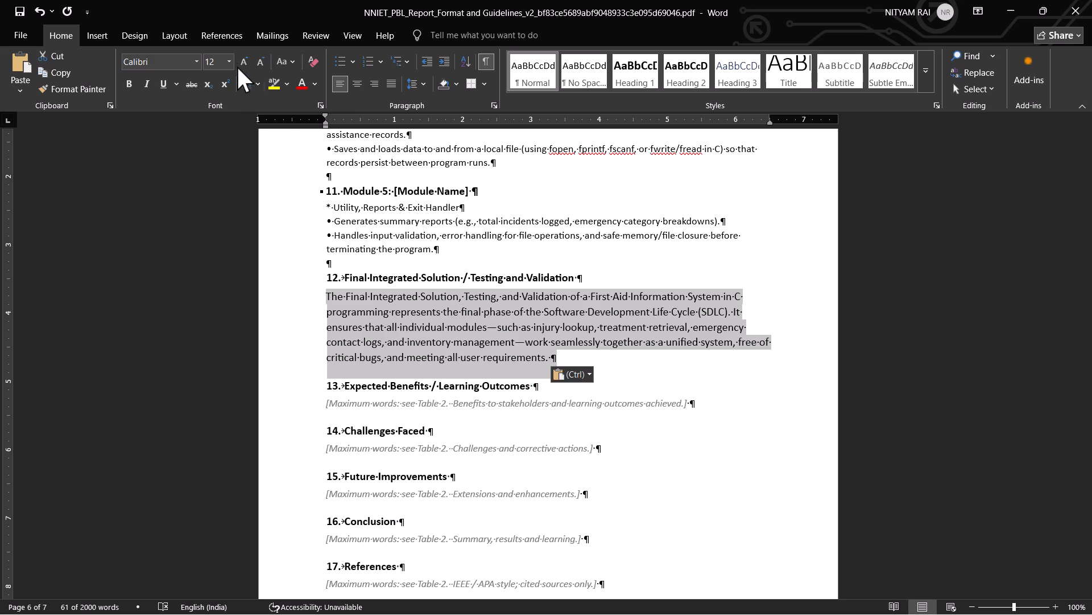
click(259, 63)
click(458, 361)
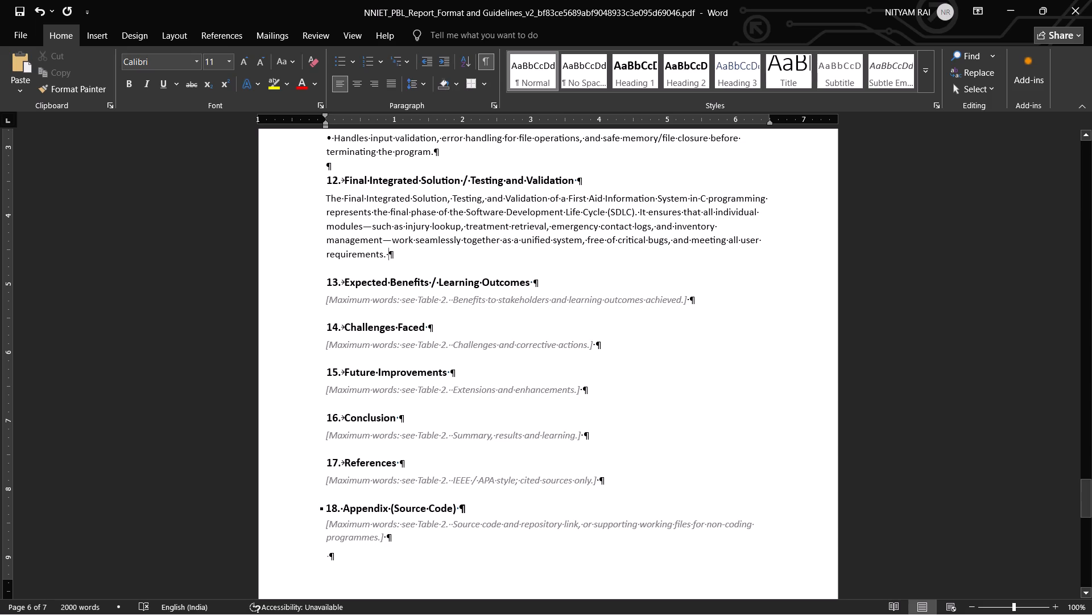
Delete the italic guidance text under the Expected Benefits / Learning Outcomes heading, leaving the line empty.
drag(325, 295, 497, 301)
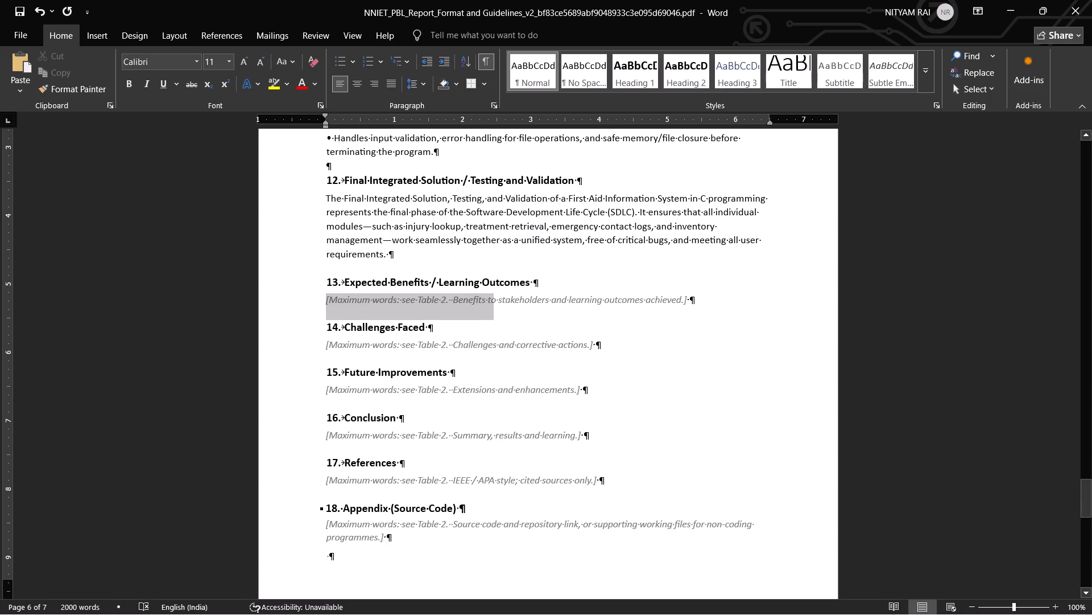
drag(497, 301, 635, 307)
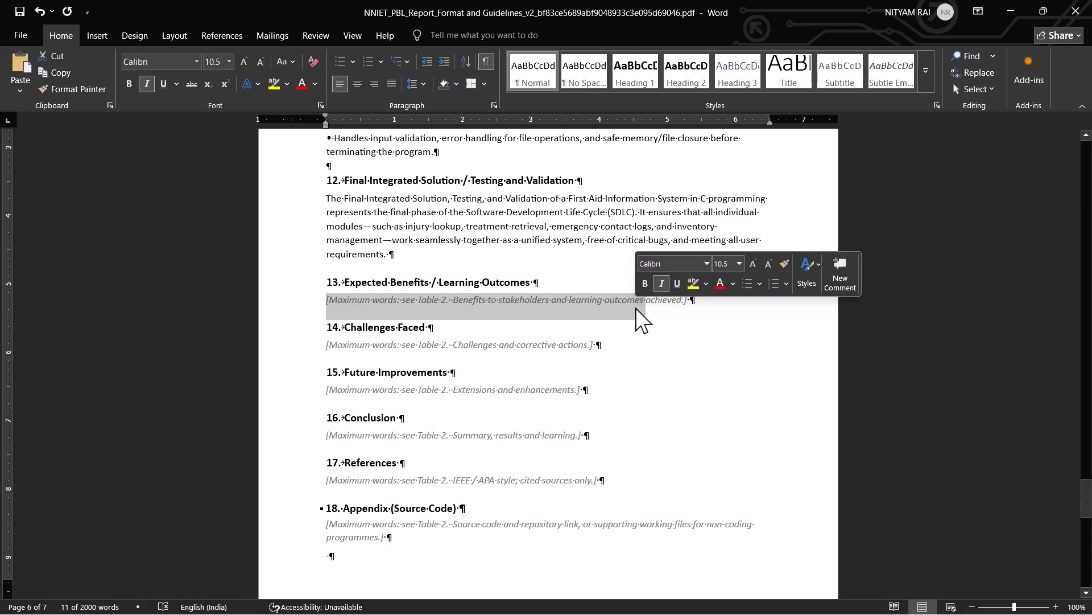
key(BackSpace)
key(Right)
key(Right)
key(Right)
key(Right)
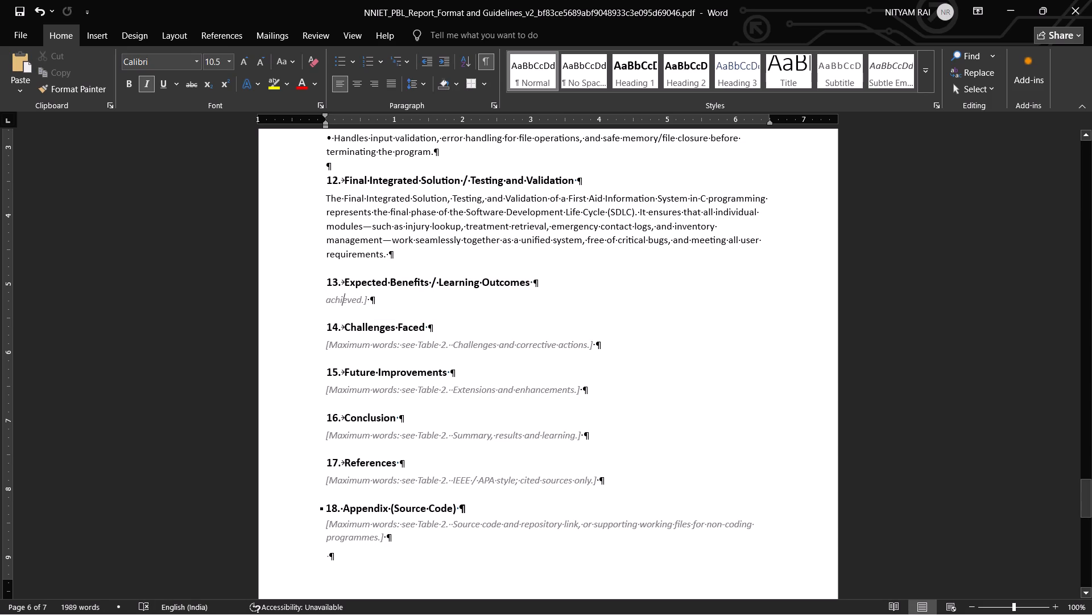
key(Right)
key(Right)
key(Right)
key(Right)
key(Right)
key(Right)
key(BackSpace)
key(BackSpace)
key(BackSpace)
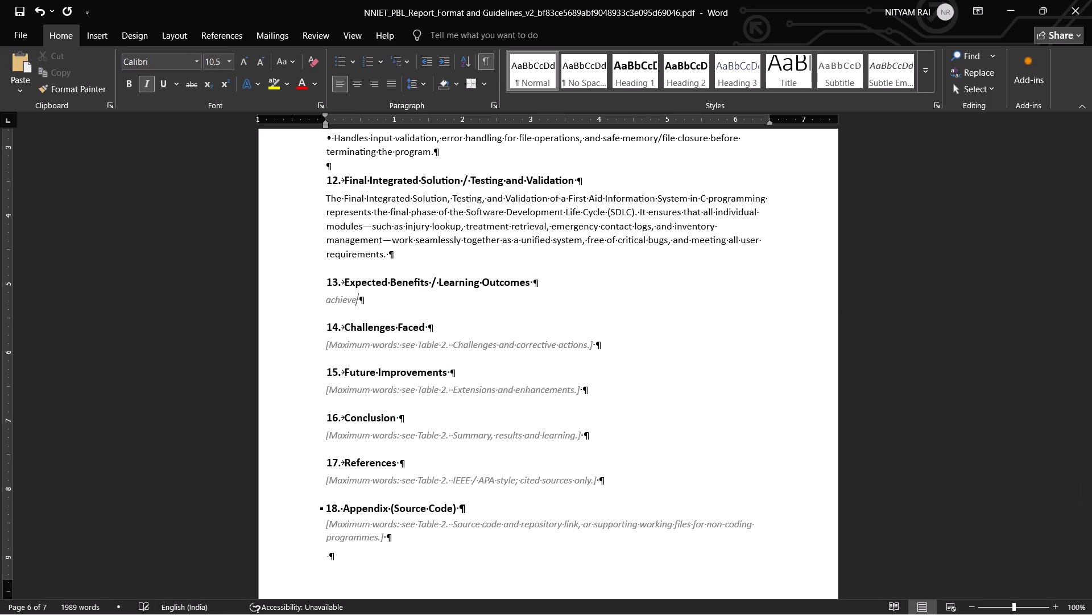
key(BackSpace)
key(BackSpace)
key(BackSpace)
key(BackSpace)
key(BackSpace)
key(BackSpace)
key(BackSpace)
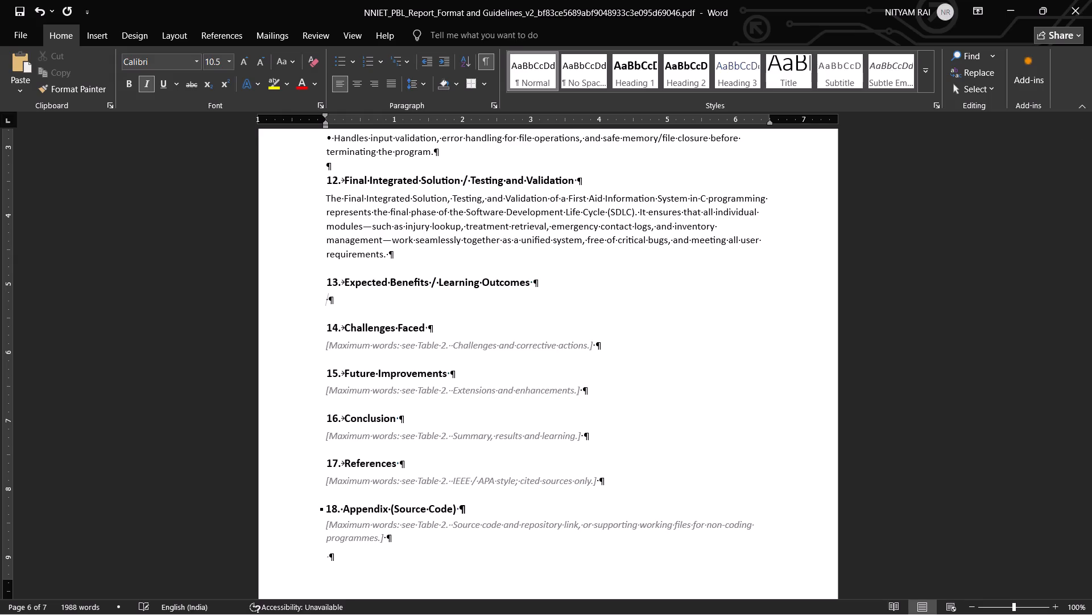
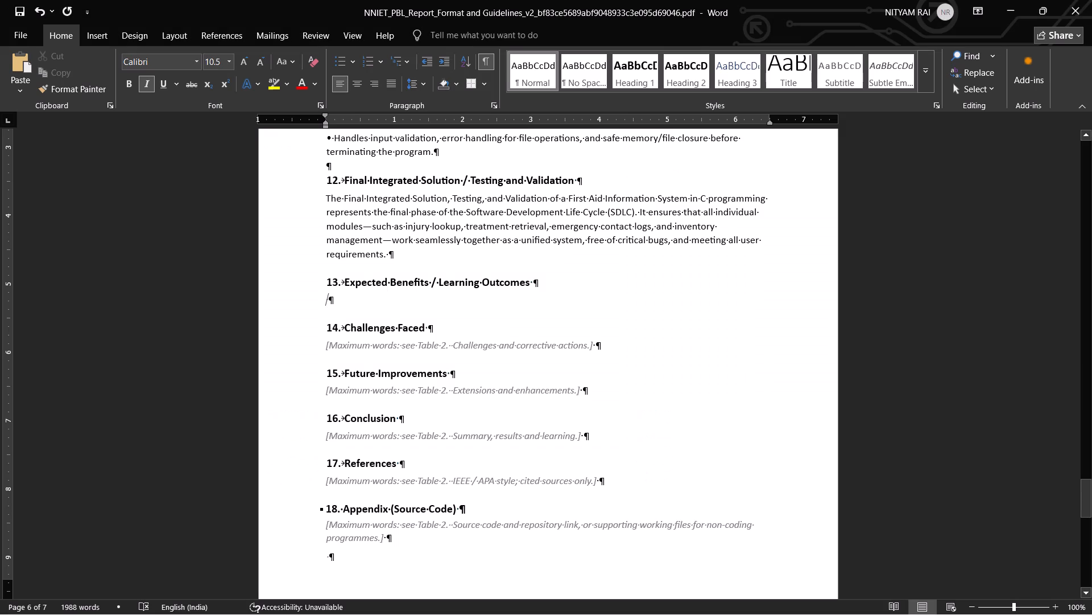
Paste the copied text on the First Aid Information System's benefits under the Expected Benefits / Learning Outcomes heading.
key(ctrl+v)
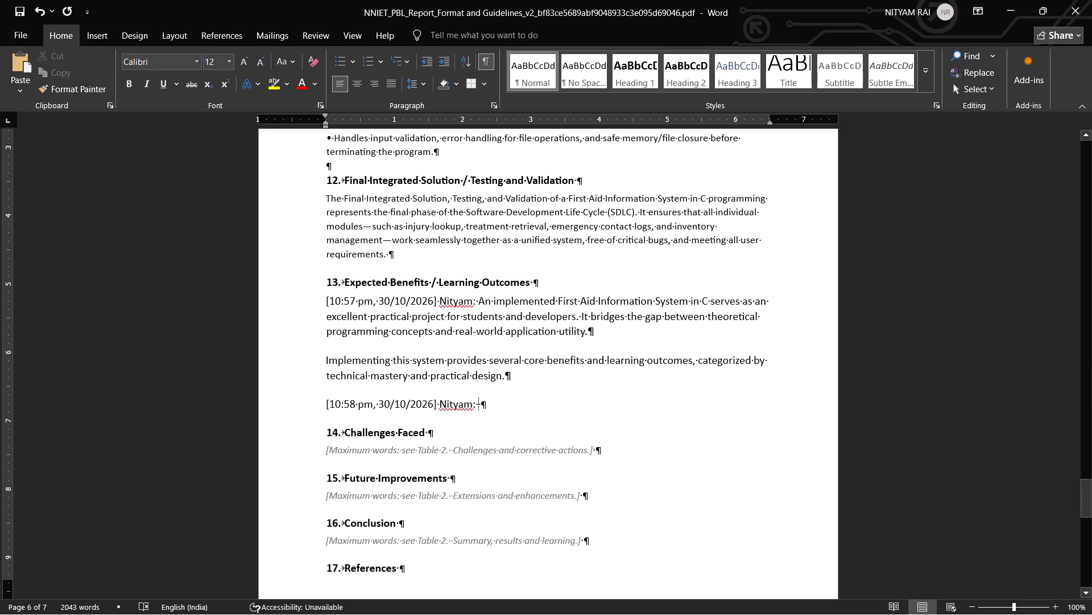
Delete the chat timestamp and sender prefix before "An implemented First Aid Information System" in the Expected Benefits / Learning Outcomes section.
click(477, 302)
key(BackSpace)
key(BackSpace)
key(BackSpace)
key(BackSpace)
key(BackSpace)
key(BackSpace)
key(BackSpace)
key(BackSpace)
key(BackSpace)
key(BackSpace)
key(BackSpace)
key(BackSpace)
key(BackSpace)
key(BackSpace)
key(BackSpace)
key(BackSpace)
key(BackSpace)
key(BackSpace)
key(BackSpace)
key(BackSpace)
key(BackSpace)
key(BackSpace)
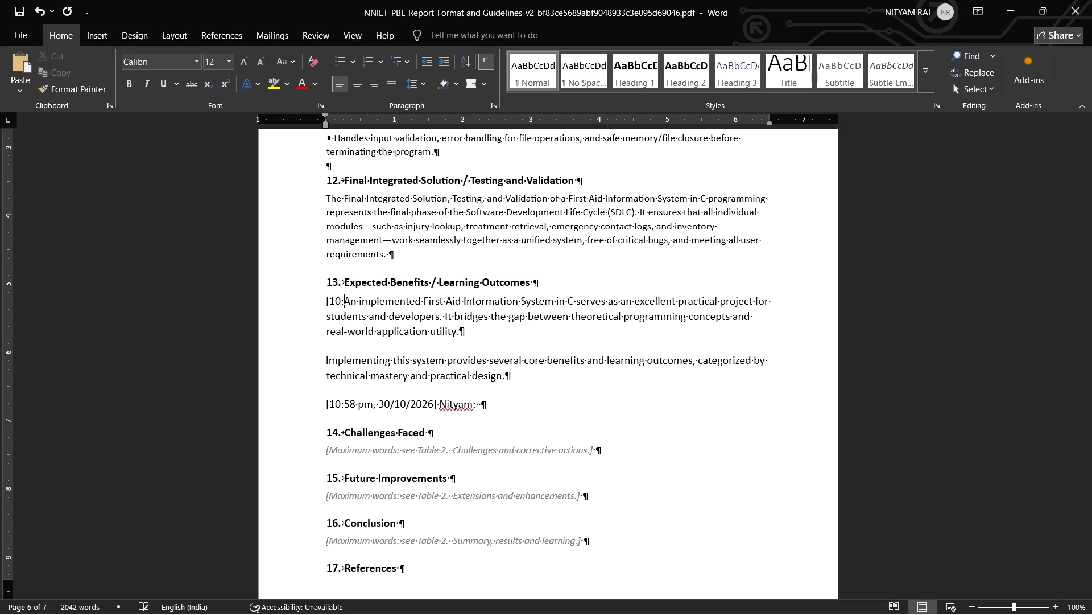
key(BackSpace)
key(BackSpace)
key(BackSpace)
key(BackSpace)
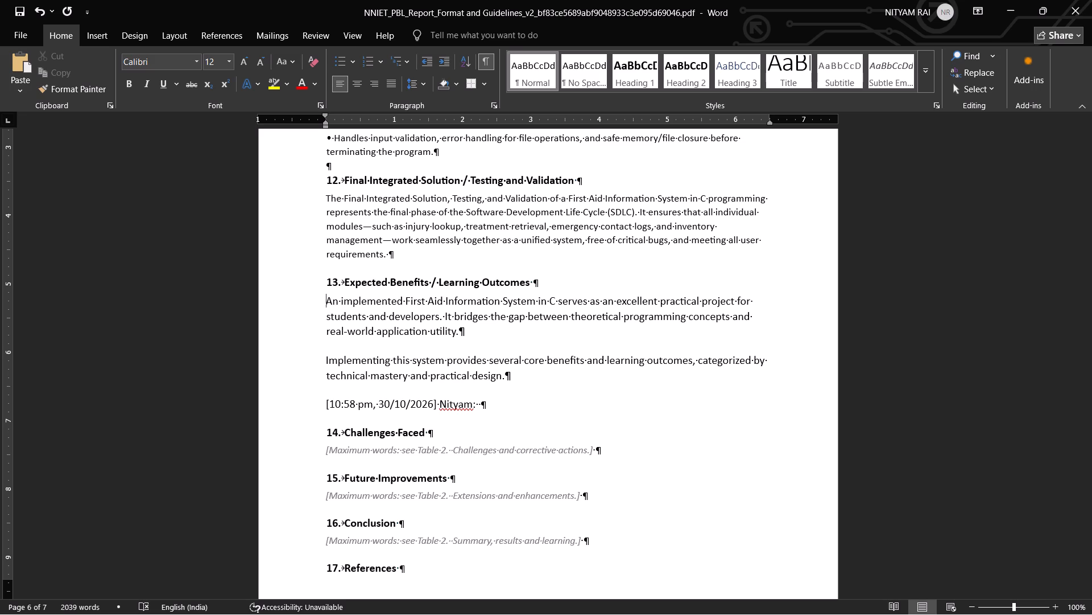
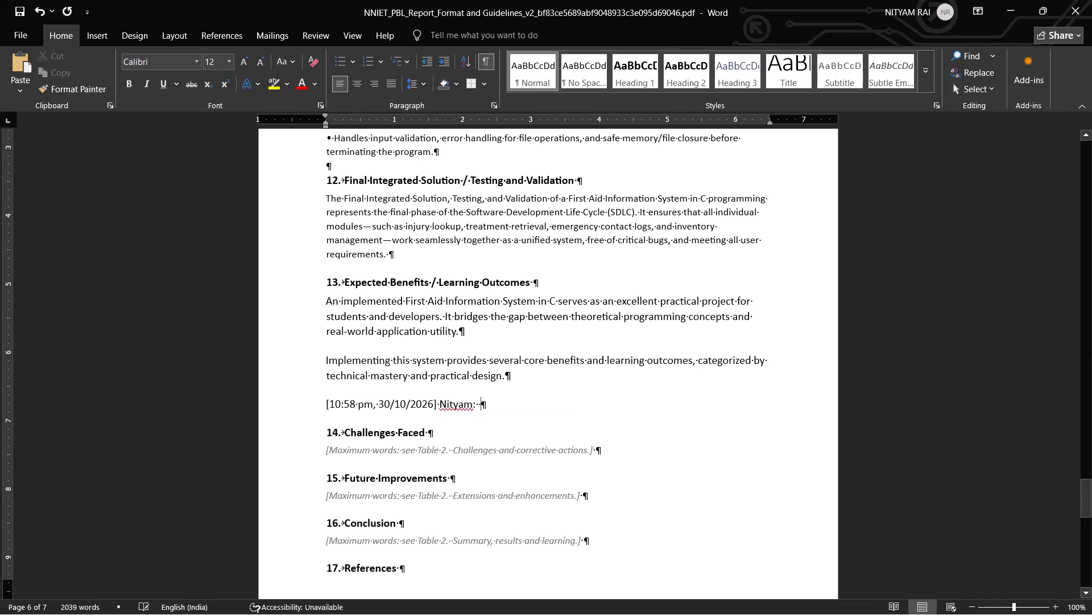
Delete the leftover chat timestamp and sender line at the end of the Expected Benefits / Learning Outcomes section.
drag(482, 405, 318, 403)
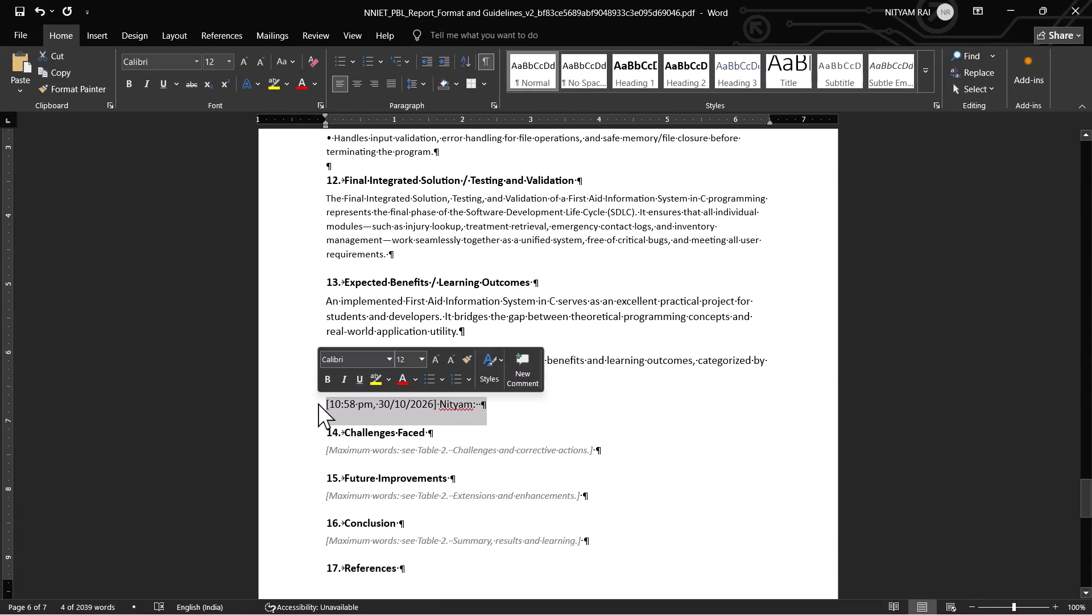
key(BackSpace)
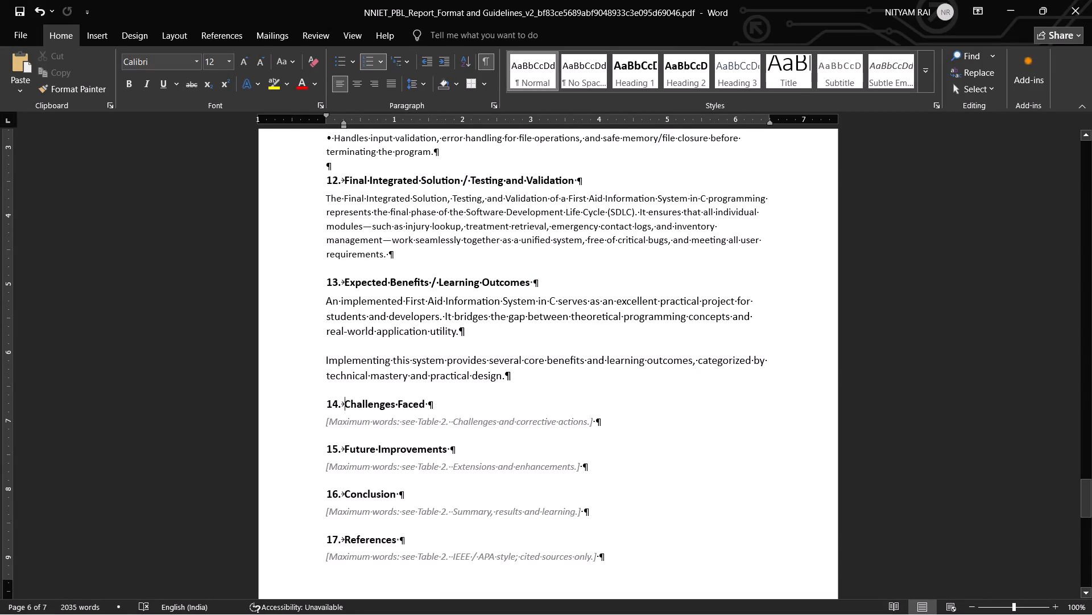
Join the "Implementing this system provides" paragraph onto the end of the preceding Expected Benefits paragraph, separated by a single space.
click(500, 374)
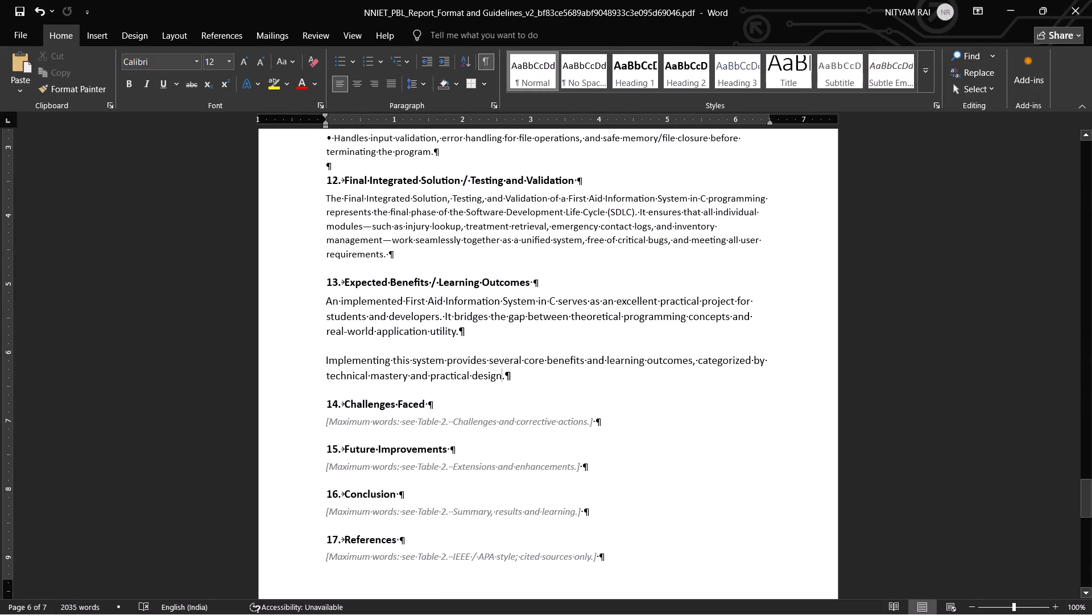
click(330, 346)
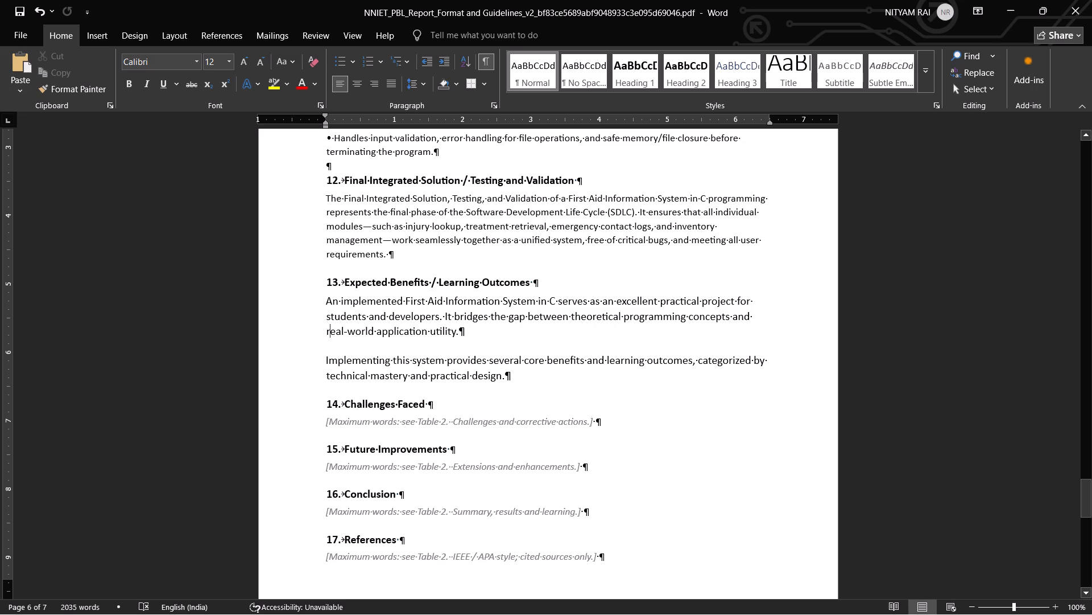
click(325, 359)
key(BackSpace)
key(BackSpace)
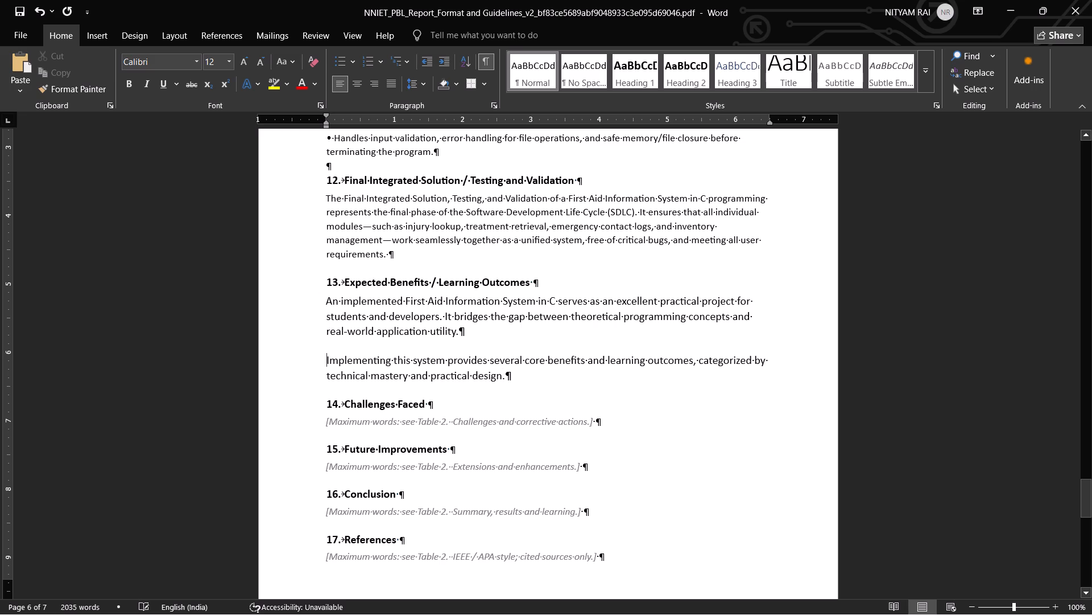
key(BackSpace)
key(space)
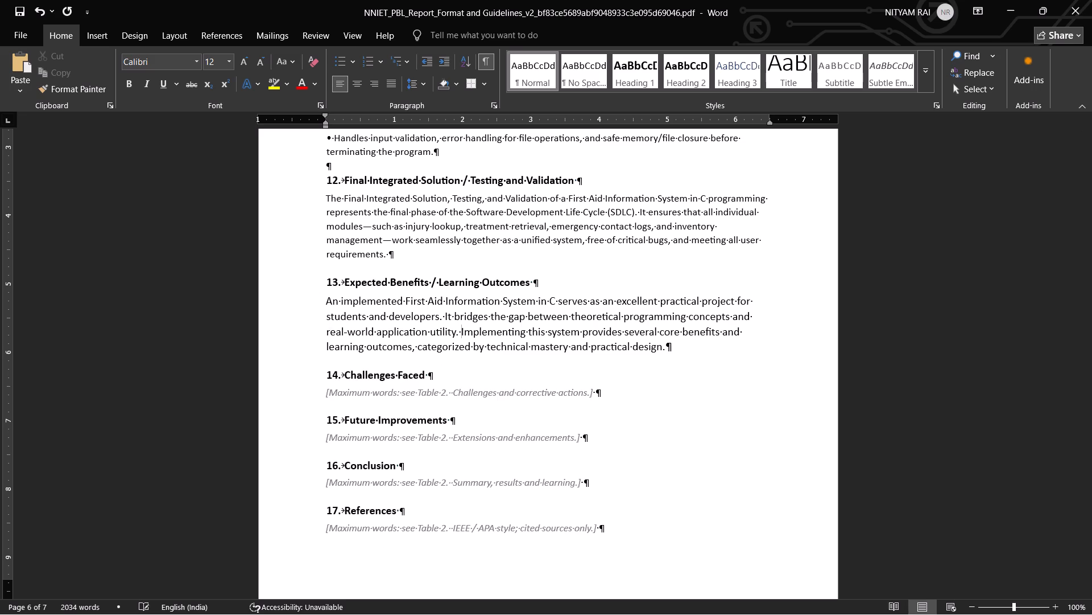
Reduce the Expected Benefits / Learning Outcomes body paragraph to font size 11.
drag(680, 354, 626, 334)
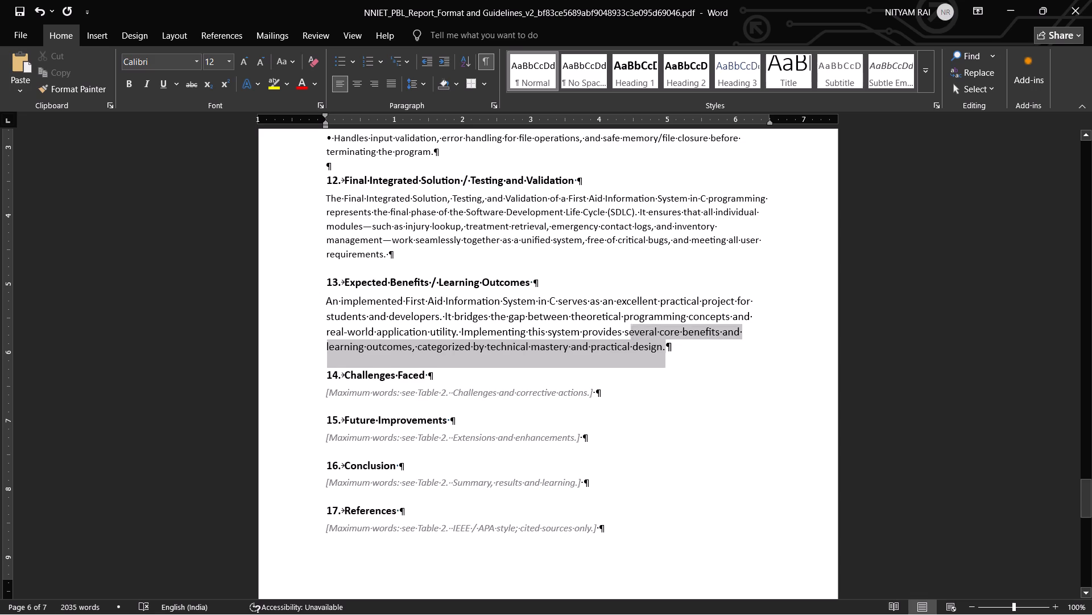
drag(626, 334, 321, 301)
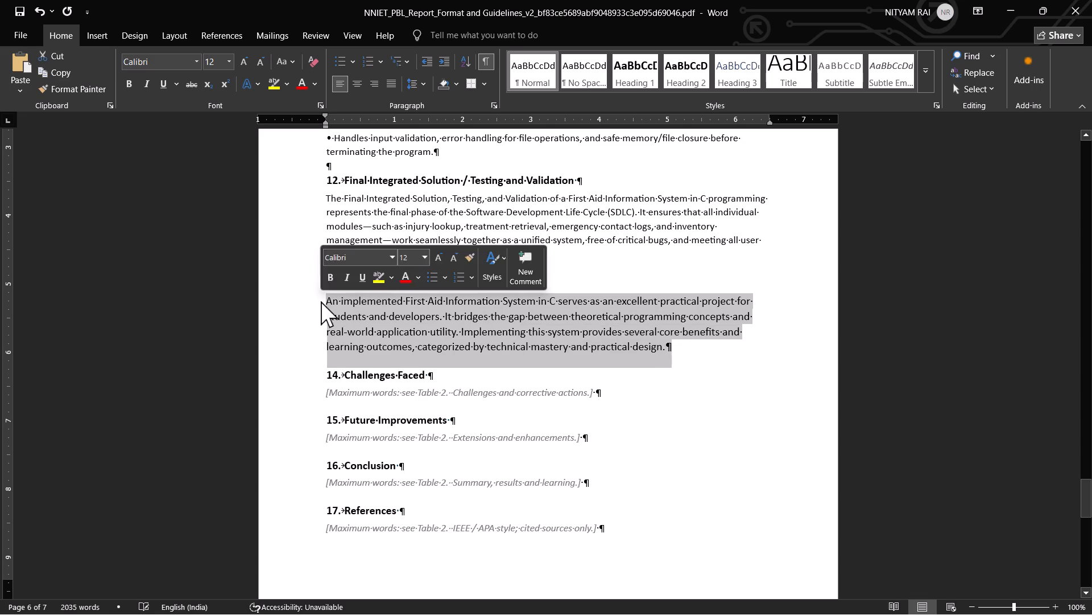
click(263, 60)
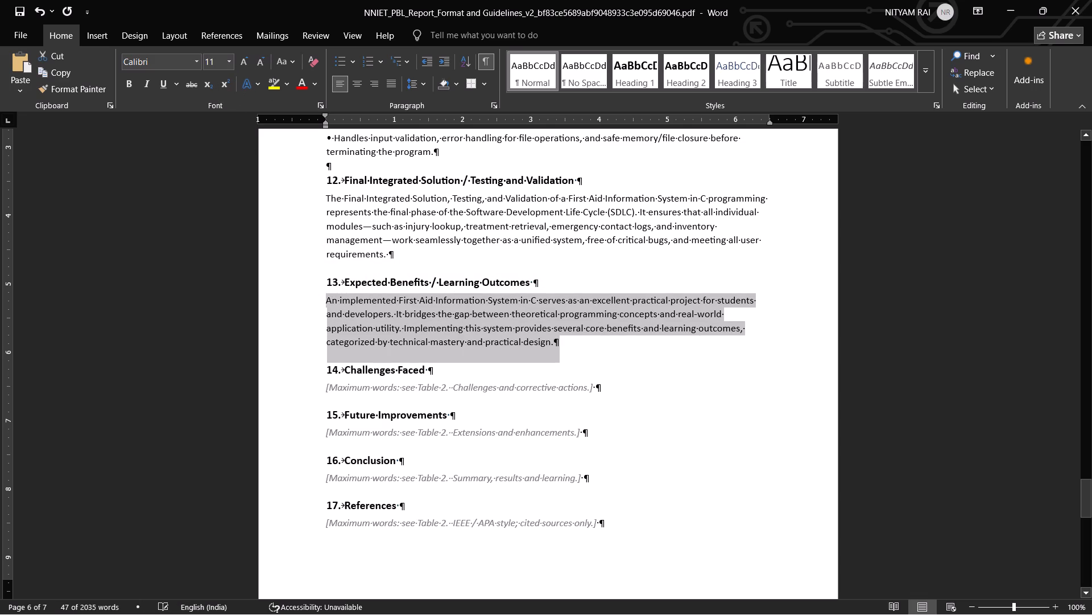
Delete the bracketed guidance text under the Challenges Faced heading, leaving an empty line for the section's content.
click(414, 388)
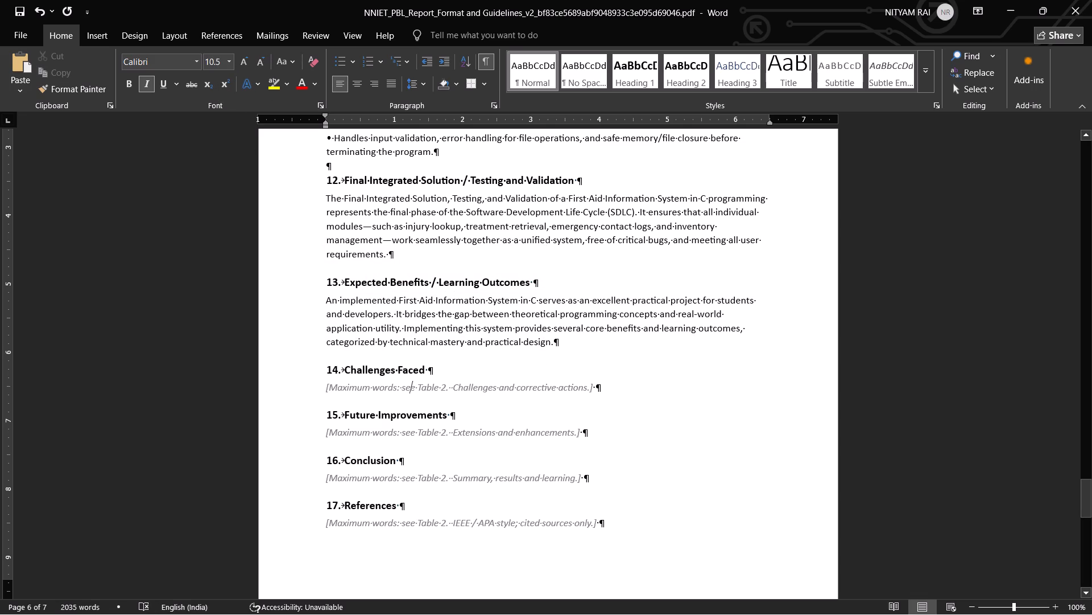
drag(591, 388, 331, 368)
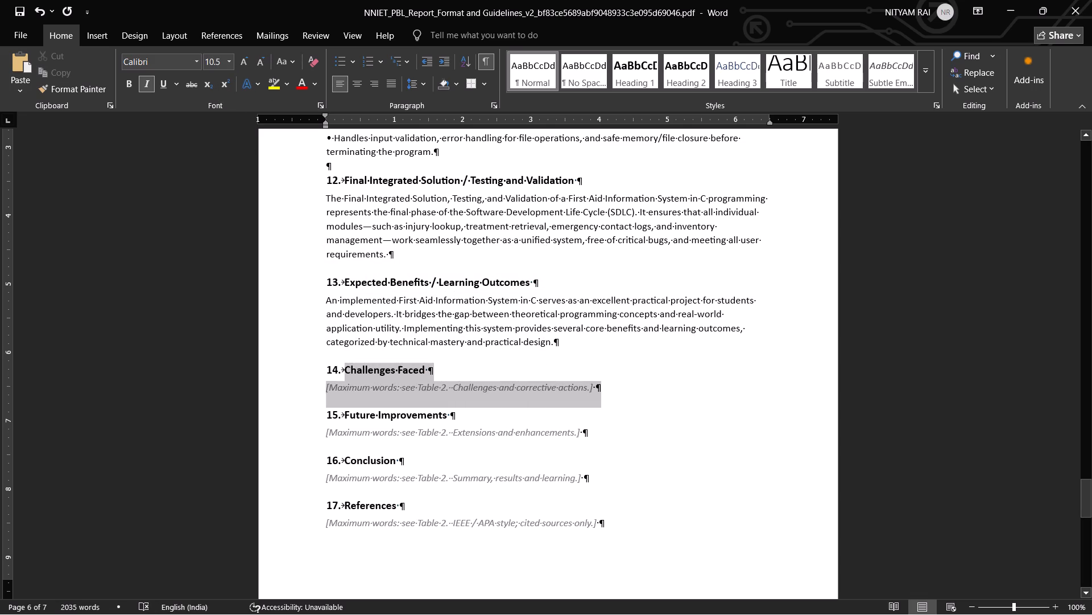
drag(331, 368, 350, 389)
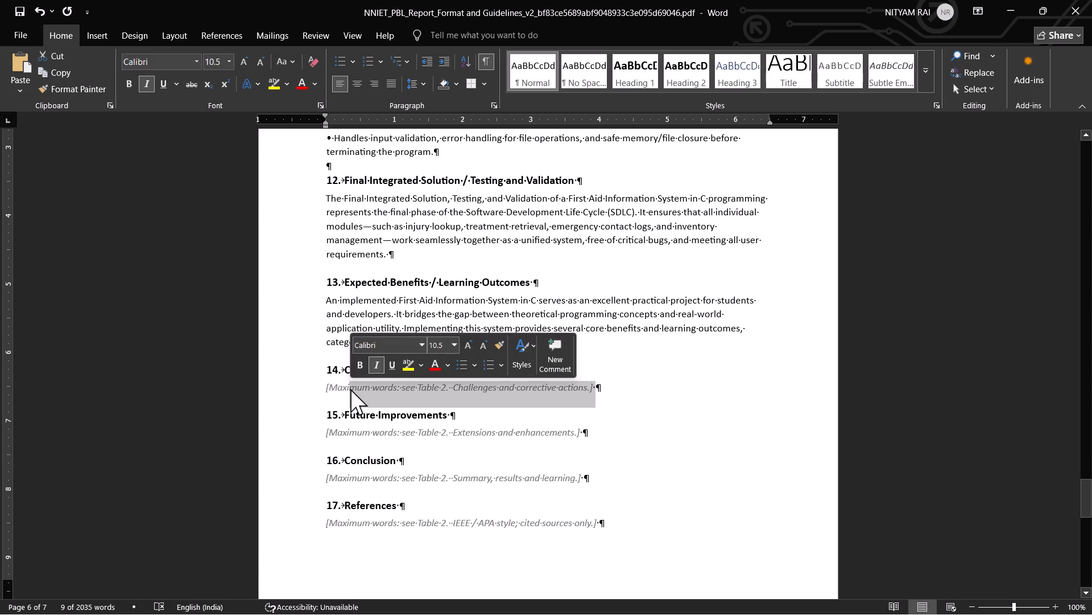
key(BackSpace)
key(BackSpace)
key(BackSpace)
key(BackSpace)
key(BackSpace)
key(BackSpace)
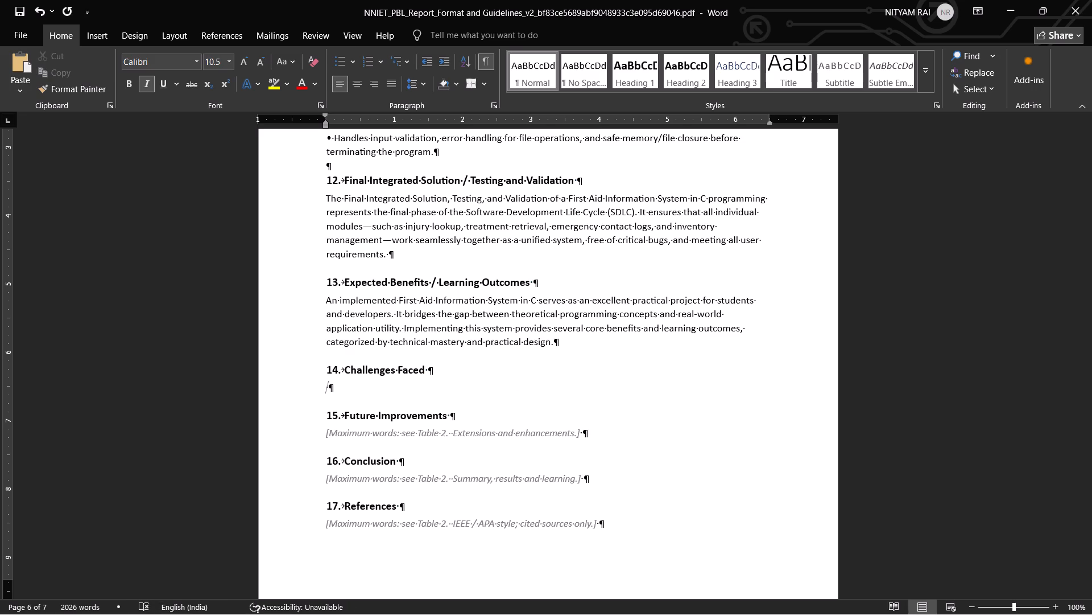
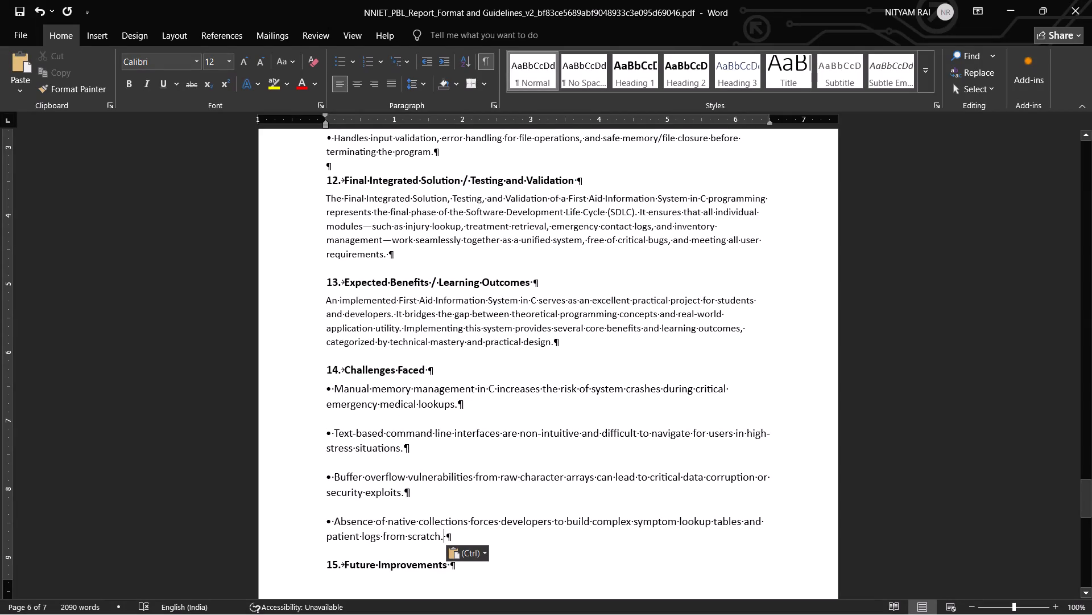
Reduce the four Challenges Faced bullet points to font size 11.
key(shift+Up)
key(shift+Up)
key(shift+Up)
key(shift+Up)
key(shift+Up)
key(shift+Up)
key(shift+Up)
key(shift+Up)
key(shift+Up)
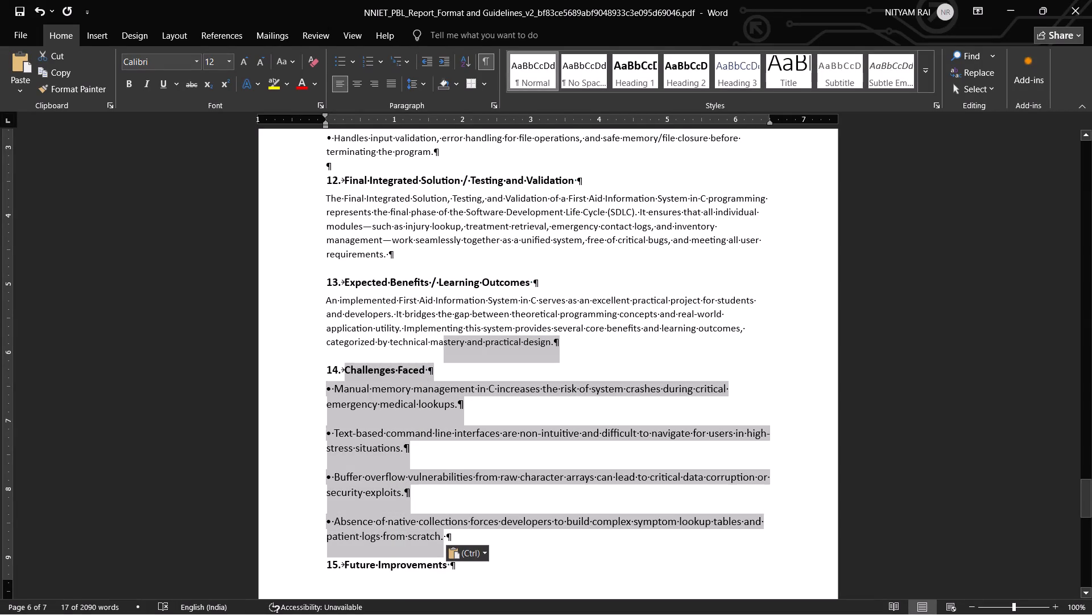
key(shift+Down)
key(shift+Down)
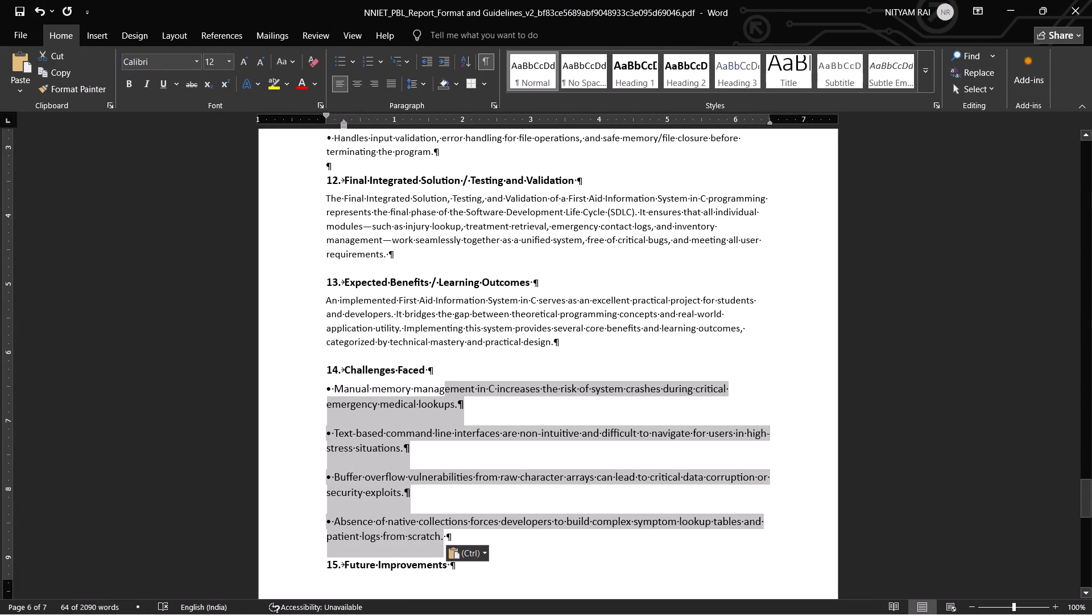
key(shift+Left)
key(shift+Left)
key(shift+Left)
key(shift+Left)
key(shift+Left)
key(shift+Left)
key(shift+Left)
key(shift+Left)
key(shift+Left)
key(shift+Left)
key(shift+Left)
key(shift+Left)
key(shift+Left)
key(shift+Left)
key(shift+Left)
key(shift+Left)
key(shift+Left)
key(shift+Left)
key(shift+Left)
key(shift+Left)
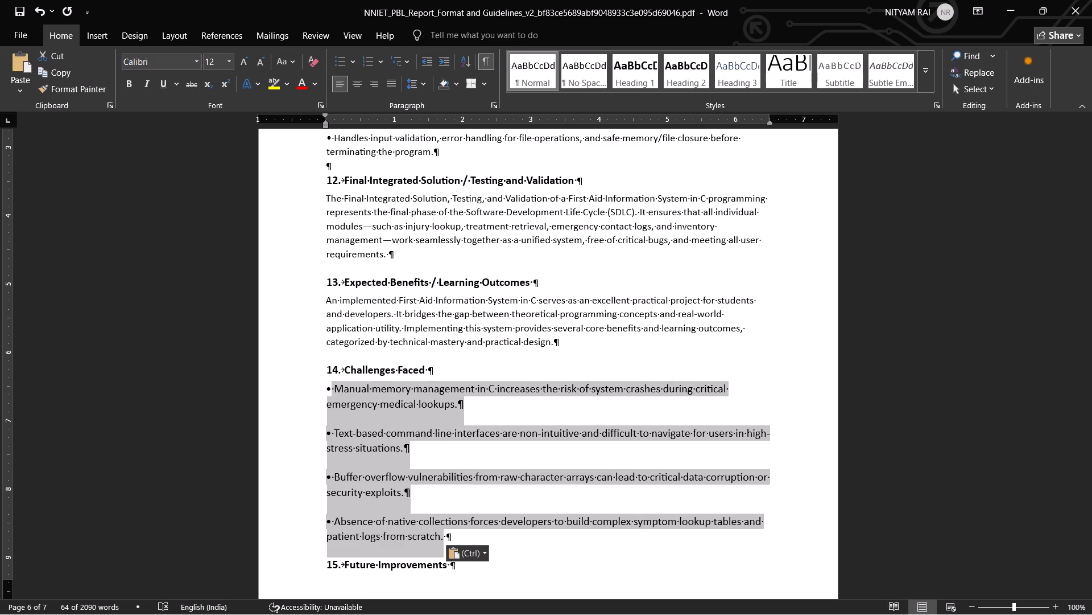
key(shift+Left)
click(267, 64)
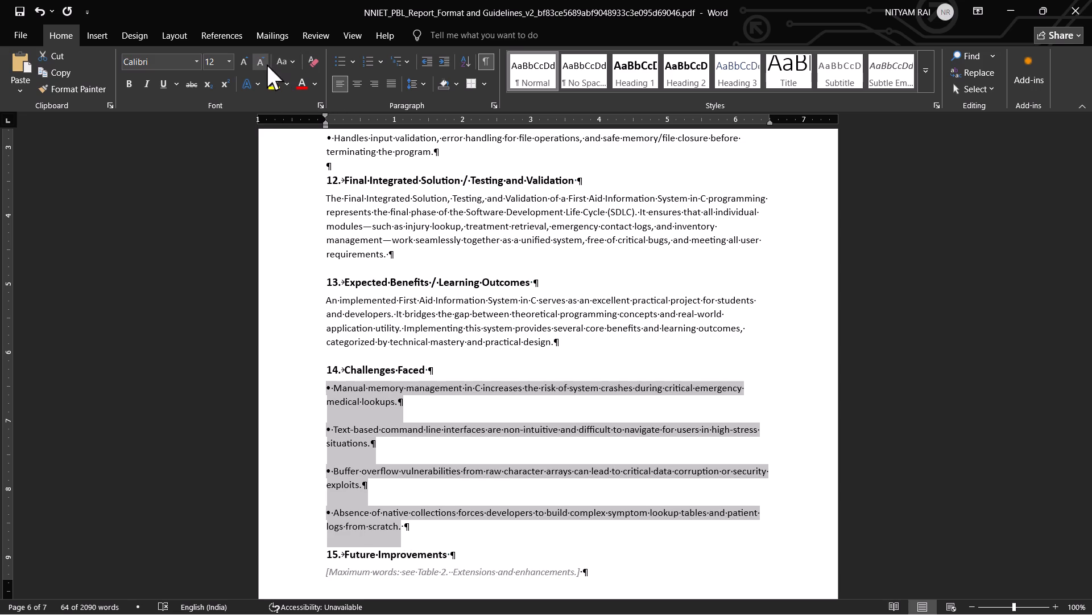
Set the paragraph spacing after the four Challenges Faced bullet points to 0 pt.
click(423, 81)
click(432, 202)
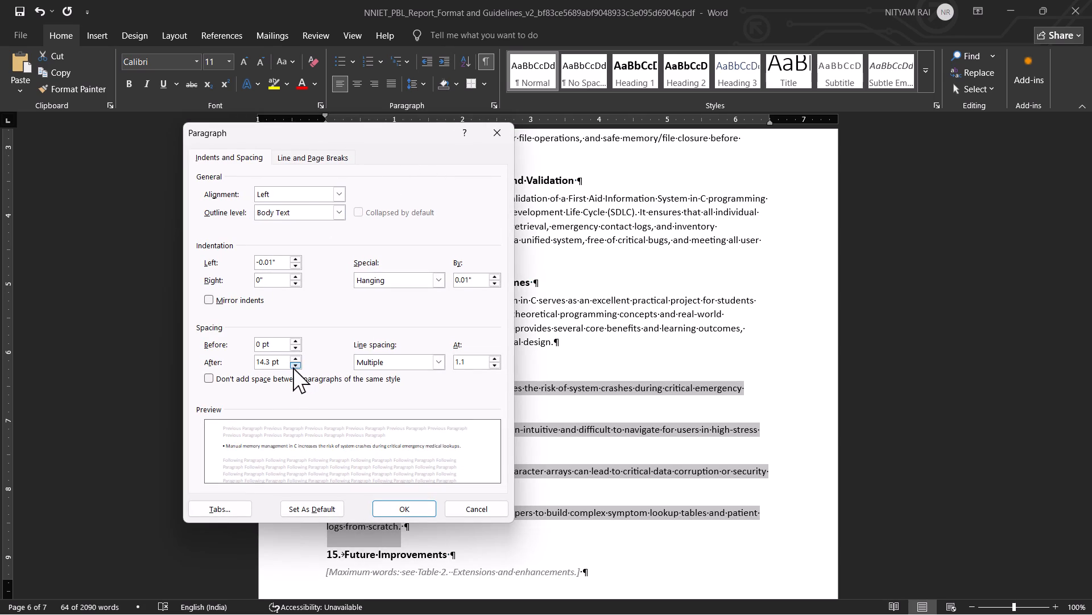
click(293, 367)
double_click(293, 367)
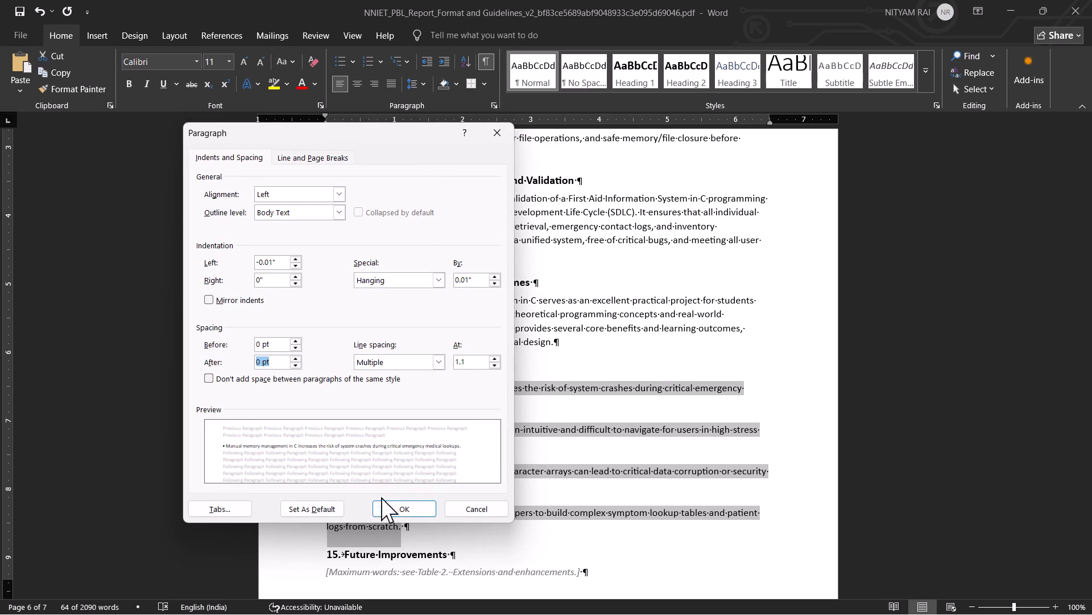
click(388, 513)
Insert an empty line after the last Challenges Faced bullet, before the Future Improvements heading.
click(427, 488)
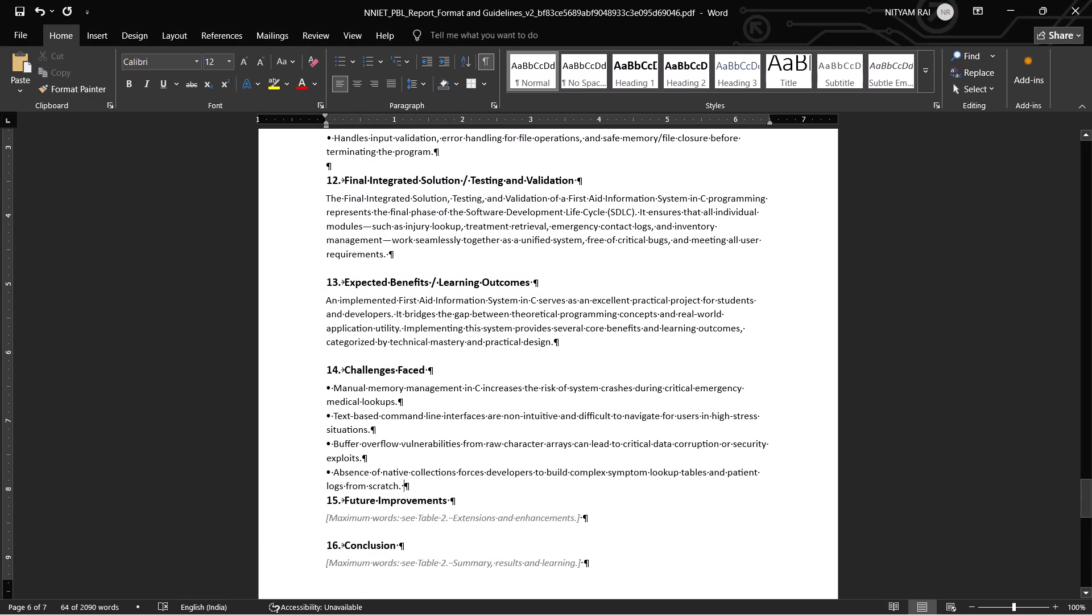
key(Return)
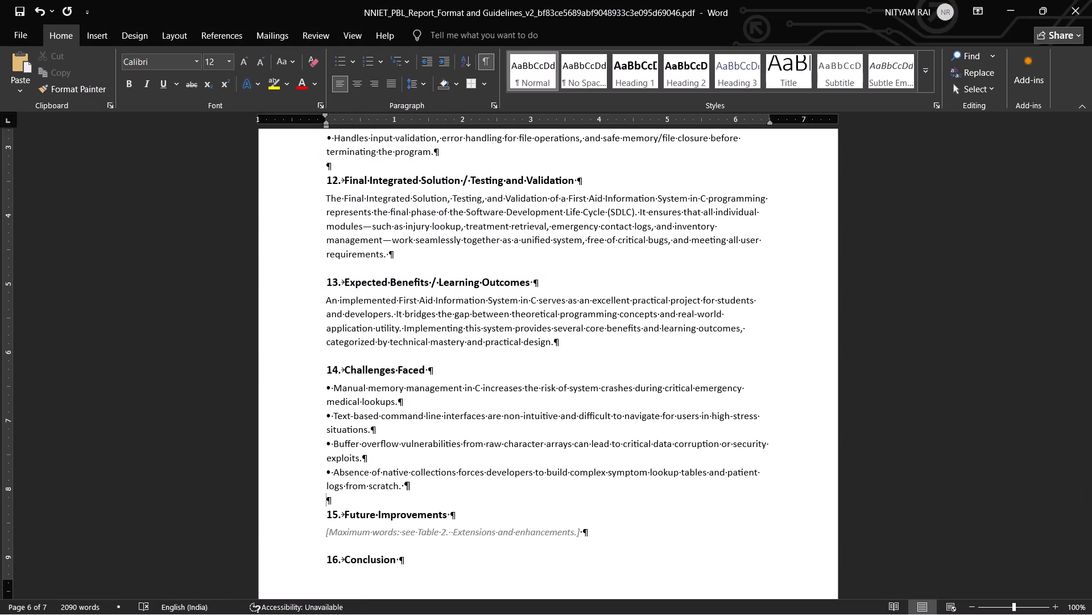
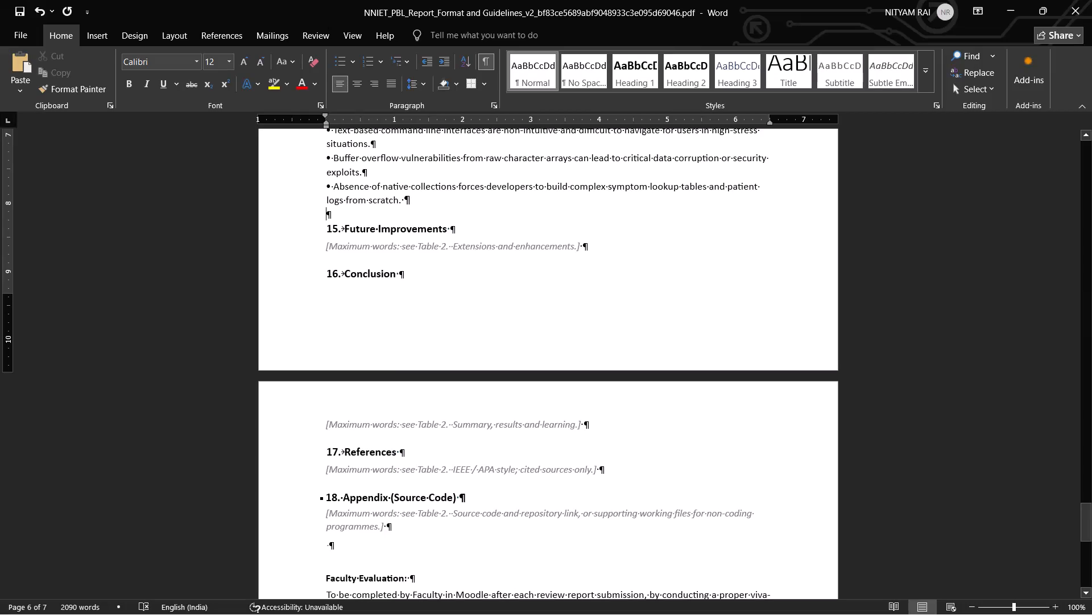
Delete the italic placeholder guidance text under the 15. Future Improvements heading, leaving an empty line for the section's content.
click(584, 249)
key(BackSpace)
key(BackSpace)
key(BackSpace)
key(BackSpace)
key(BackSpace)
key(BackSpace)
key(BackSpace)
key(BackSpace)
key(BackSpace)
key(BackSpace)
key(BackSpace)
key(BackSpace)
key(BackSpace)
key(BackSpace)
key(BackSpace)
key(BackSpace)
key(BackSpace)
key(BackSpace)
key(BackSpace)
key(BackSpace)
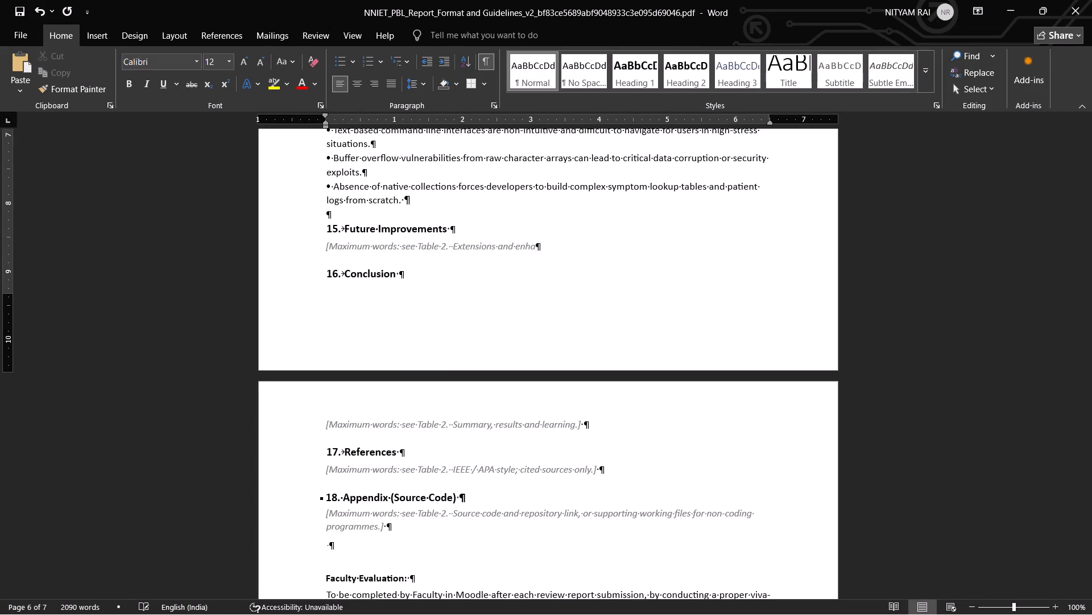
key(BackSpace)
key(BackSpace)
key(BackSpace)
key(BackSpace)
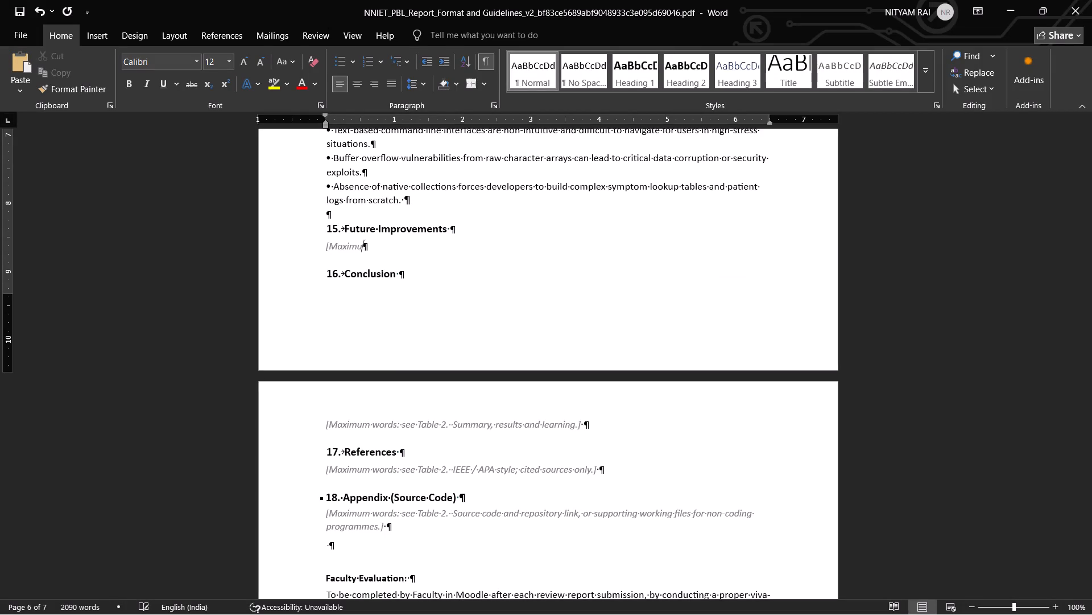
key(BackSpace)
key(BackSpace)
key(BackSpace)
key(BackSpace)
key(BackSpace)
key(BackSpace)
key(BackSpace)
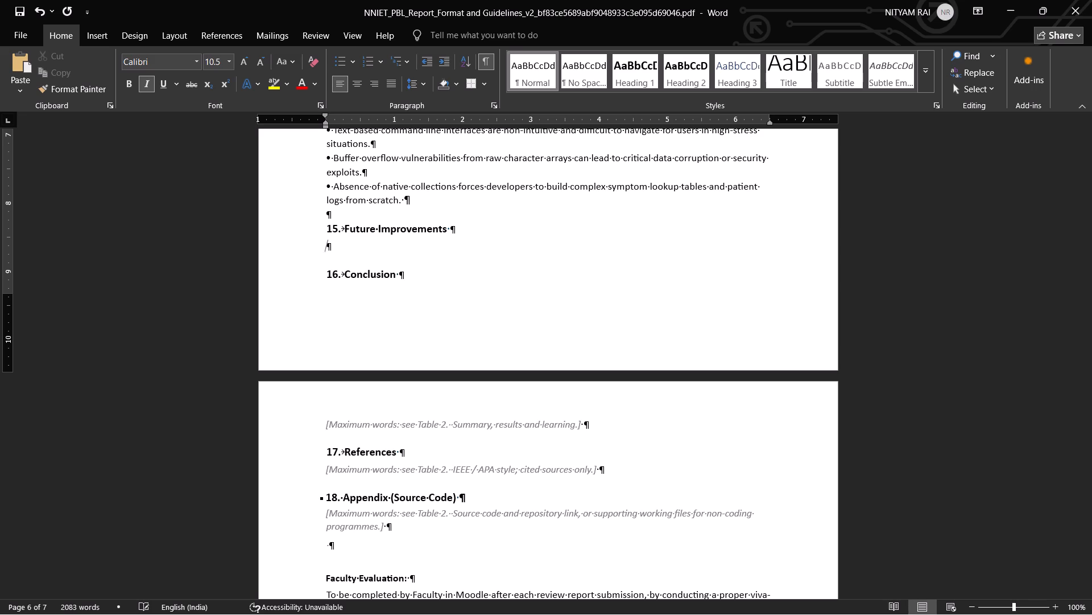
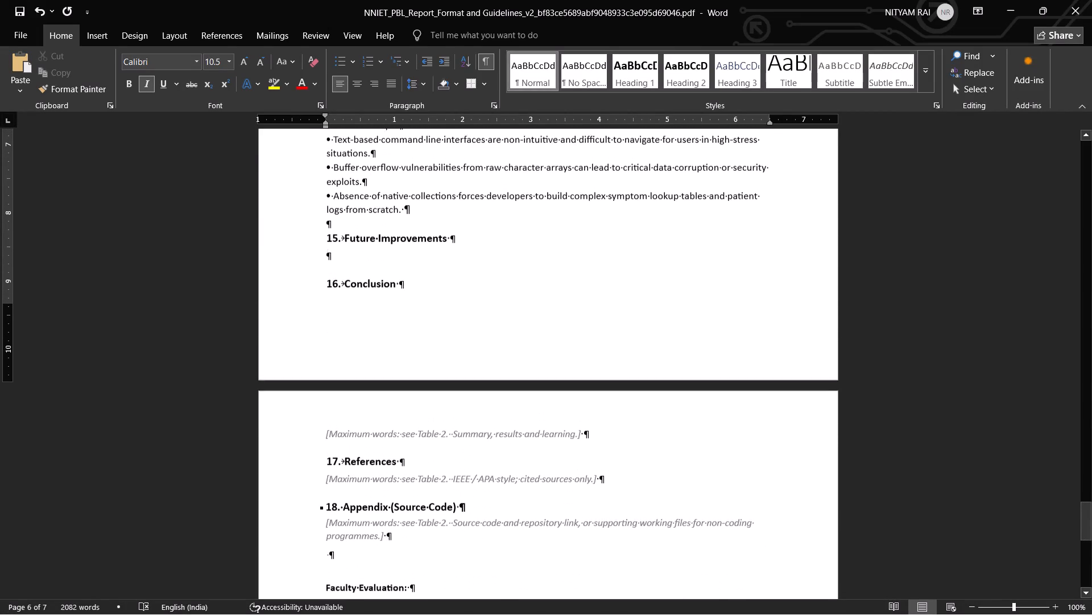
Paste the copied paragraph on the C first-aid system's strengths and its UI, networking and intelligence limitations under 15. Future Improvements.
key(ctrl+v)
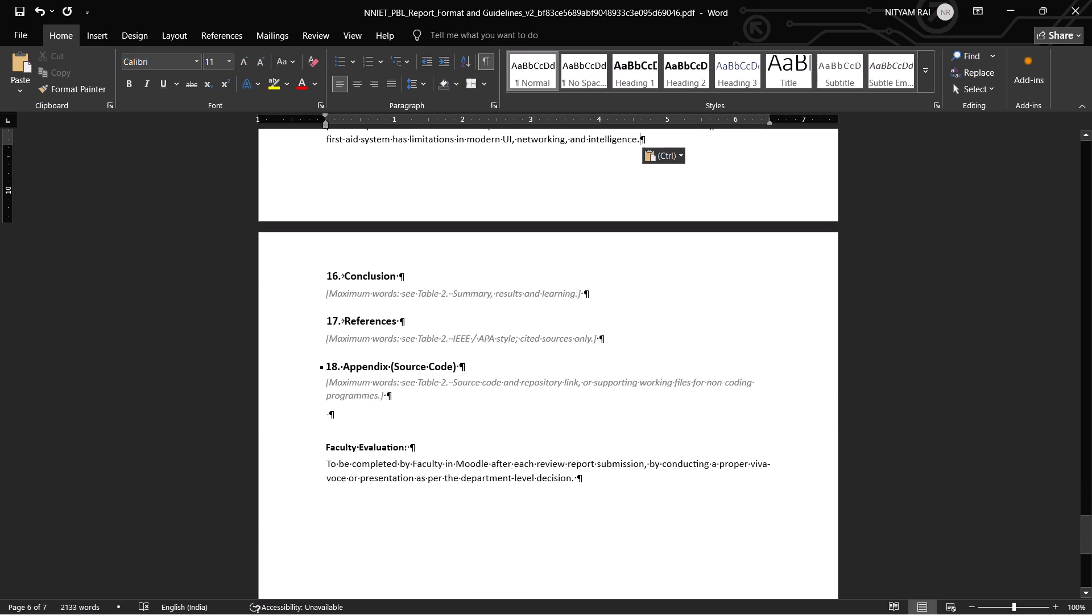
Delete the italic placeholder guidance text under the 16. Conclusion heading, leaving an empty line for the section's content.
click(581, 298)
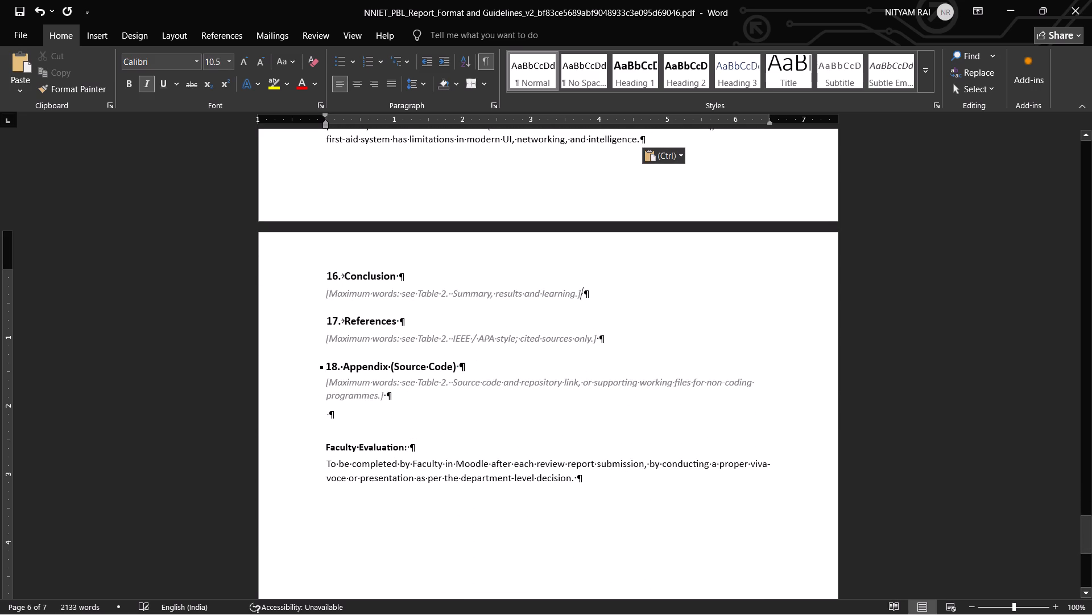
key(BackSpace)
key(BackSpace)
key(BackSpace)
key(BackSpace)
key(BackSpace)
key(BackSpace)
key(BackSpace)
key(BackSpace)
key(BackSpace)
key(BackSpace)
key(BackSpace)
key(BackSpace)
key(BackSpace)
key(BackSpace)
key(BackSpace)
key(BackSpace)
key(BackSpace)
key(BackSpace)
key(BackSpace)
key(BackSpace)
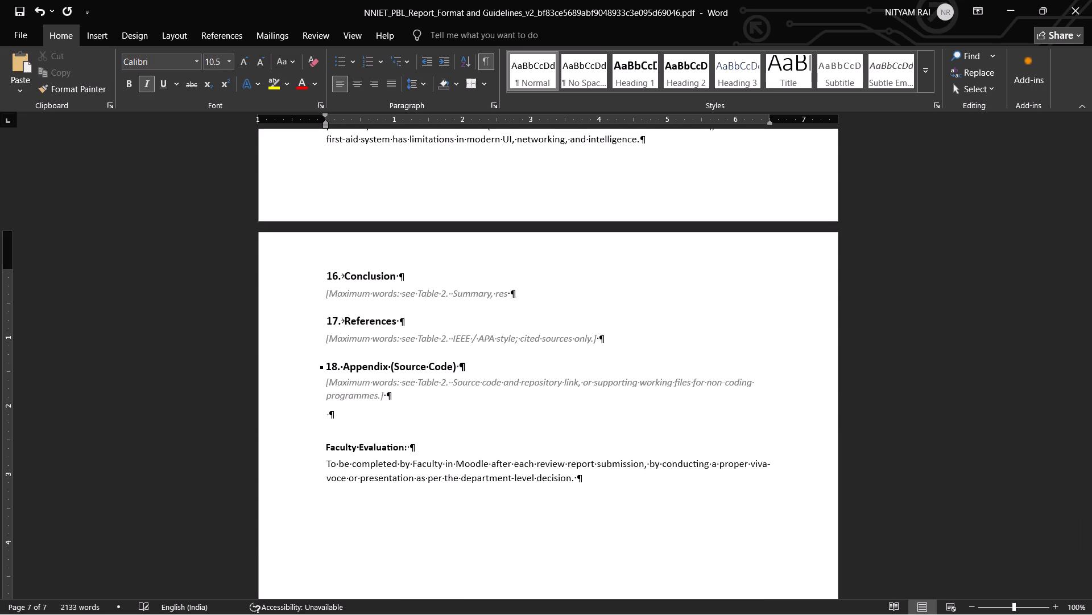
key(BackSpace)
key(BackSpace)
key(BackSpace)
key(BackSpace)
key(BackSpace)
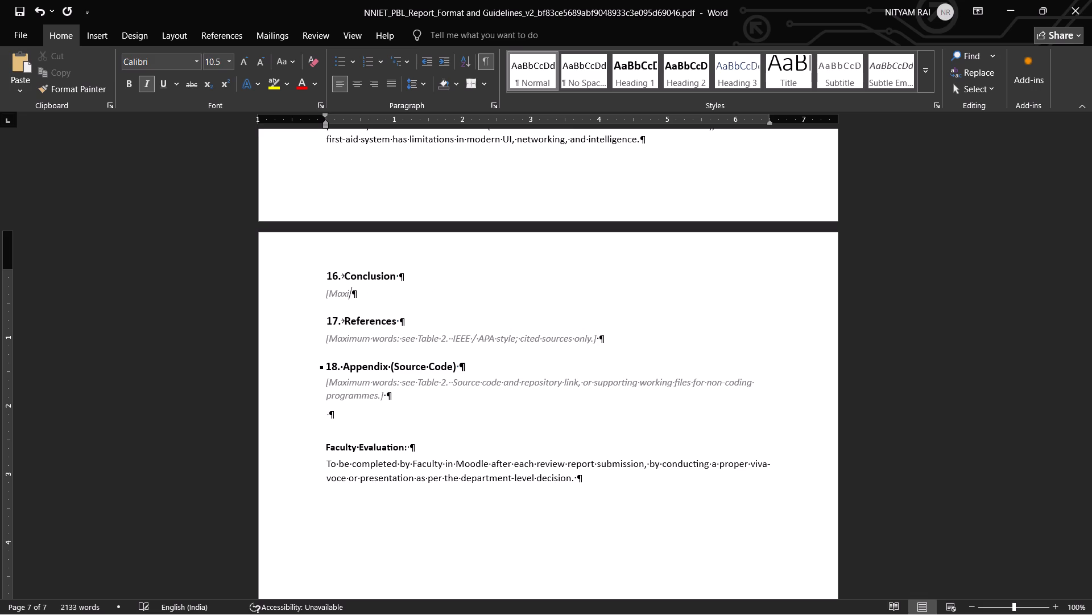
key(BackSpace)
key(BackSpace)
key(BackSpace)
key(BackSpace)
key(BackSpace)
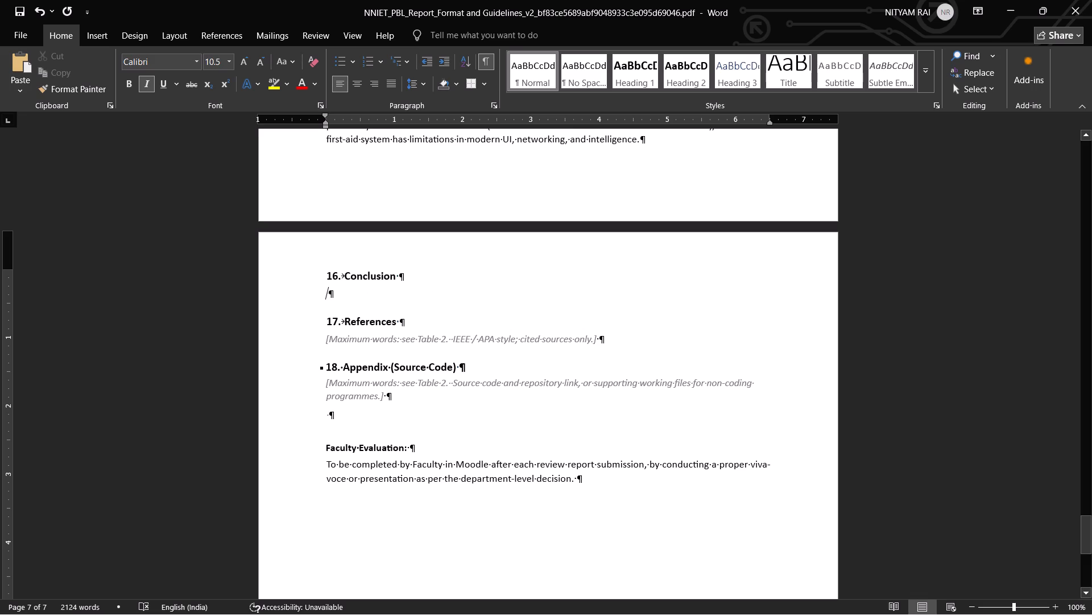
Look back over the report's sections, from the student details table through the module headings to the Conclusion and Appendix.
scroll(564, 483, up, 4)
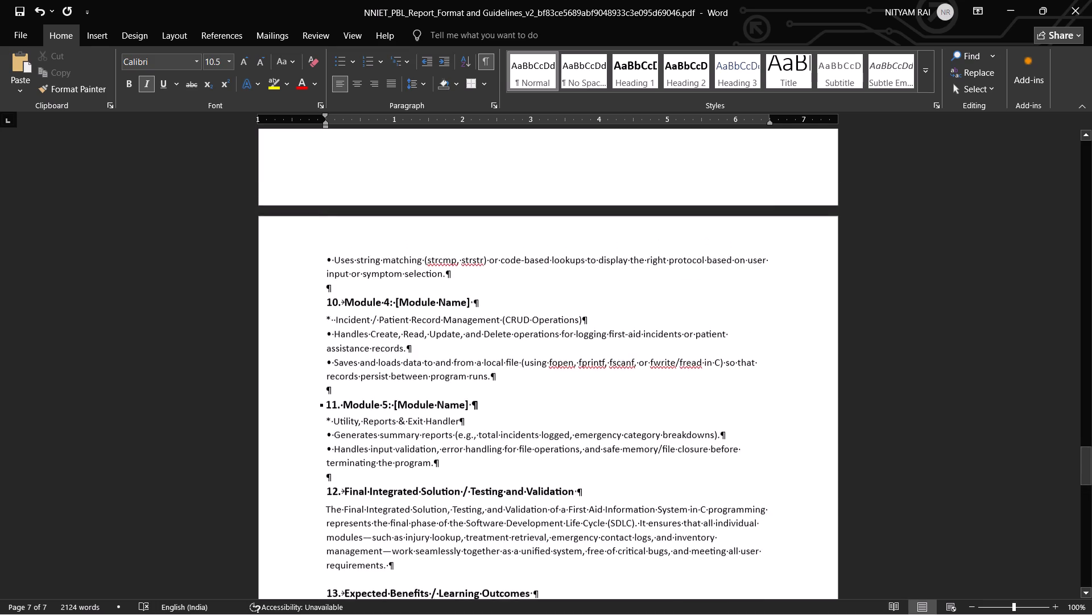
scroll(564, 483, up, 1)
scroll(564, 483, down, 2)
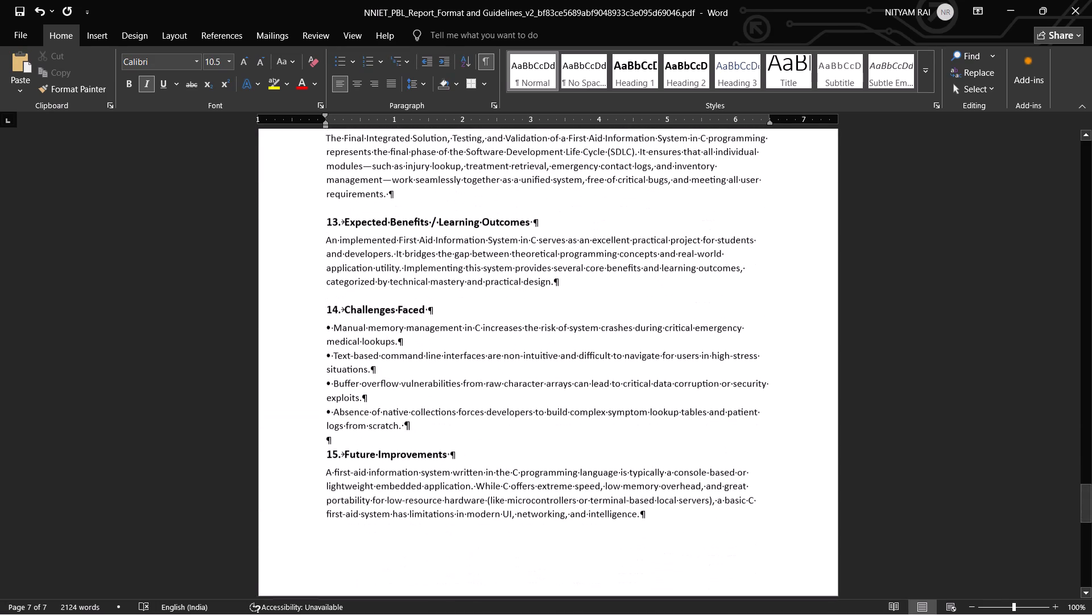
scroll(564, 483, up, 3)
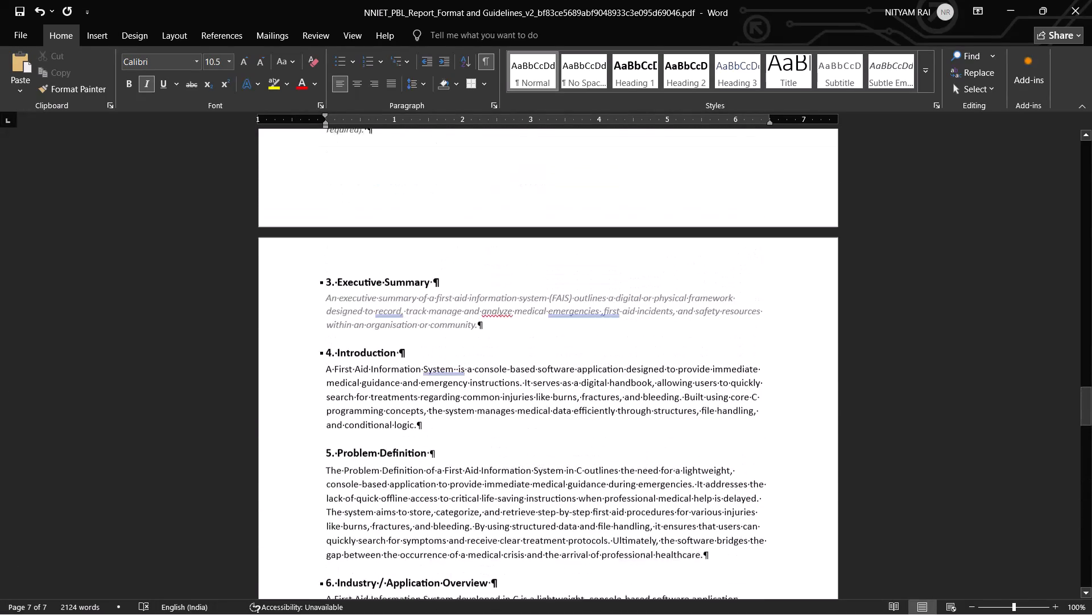
scroll(564, 483, up, 1)
scroll(564, 483, down, 4)
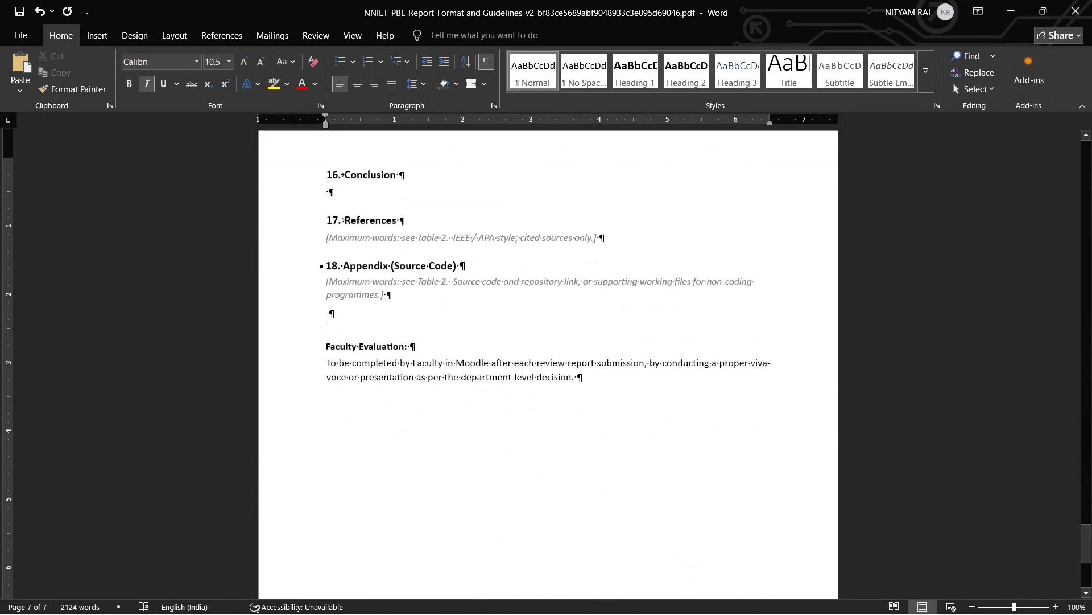
scroll(564, 483, down, 1)
scroll(564, 483, up, 1)
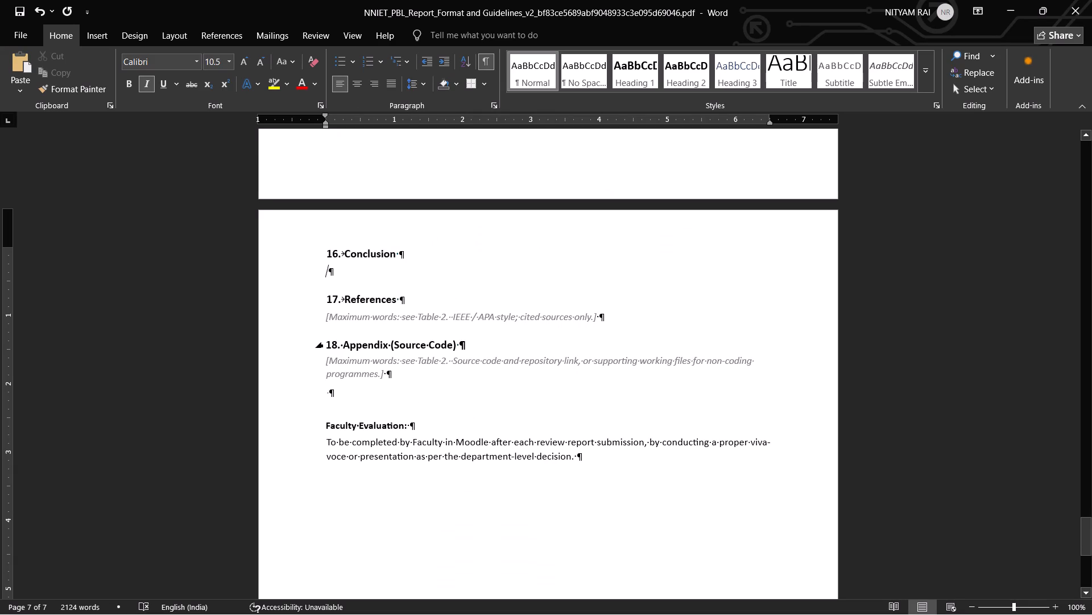
scroll(366, 297, up, 3)
scroll(366, 297, down, 1)
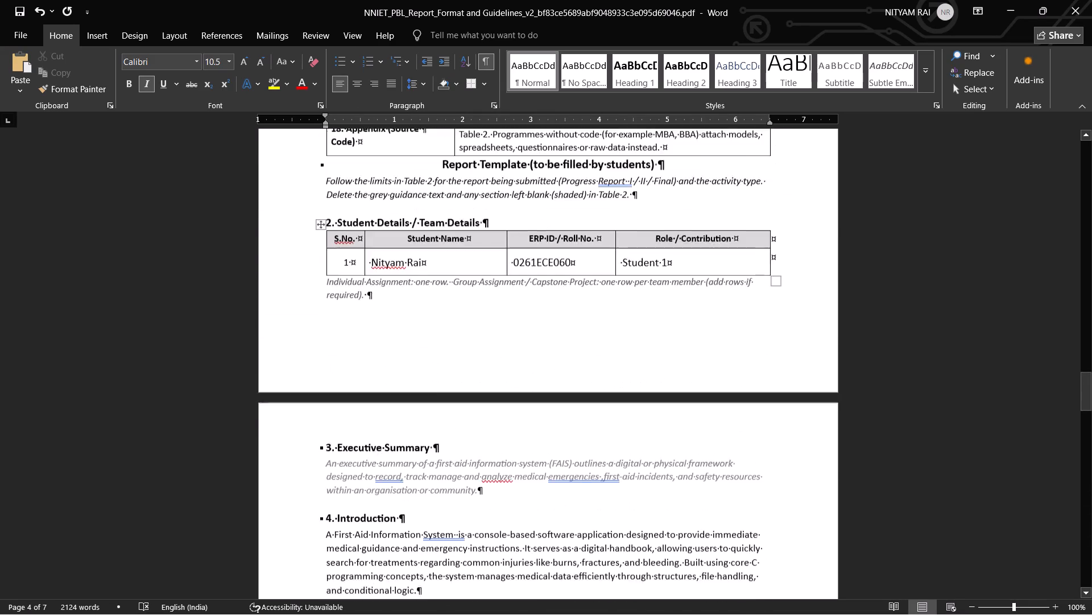
scroll(366, 297, down, 1)
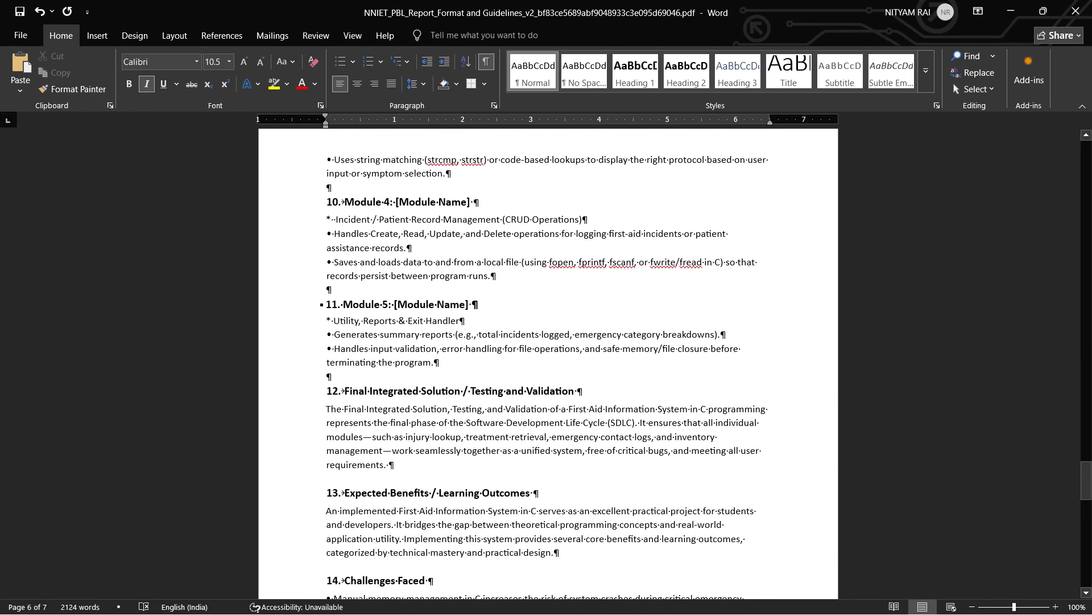
Merge the "Utility, Reports & Exit Handler" line into the 11. Module 5 heading, replacing the [Module Name] placeholder and removing the asterisk.
click(330, 326)
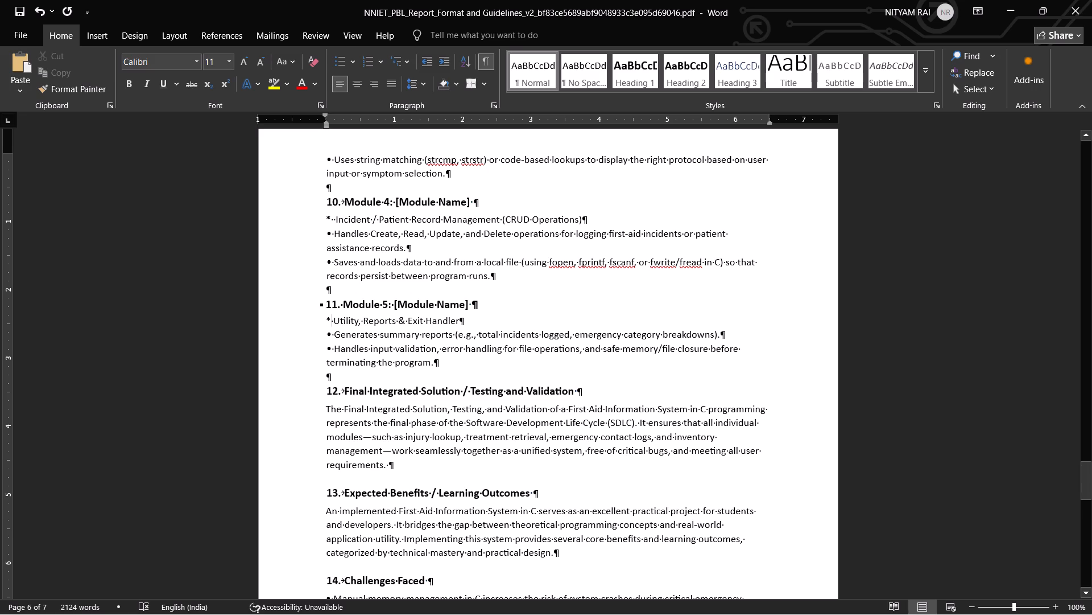
key(BackSpace)
key(BackSpace)
key(BackSpace)
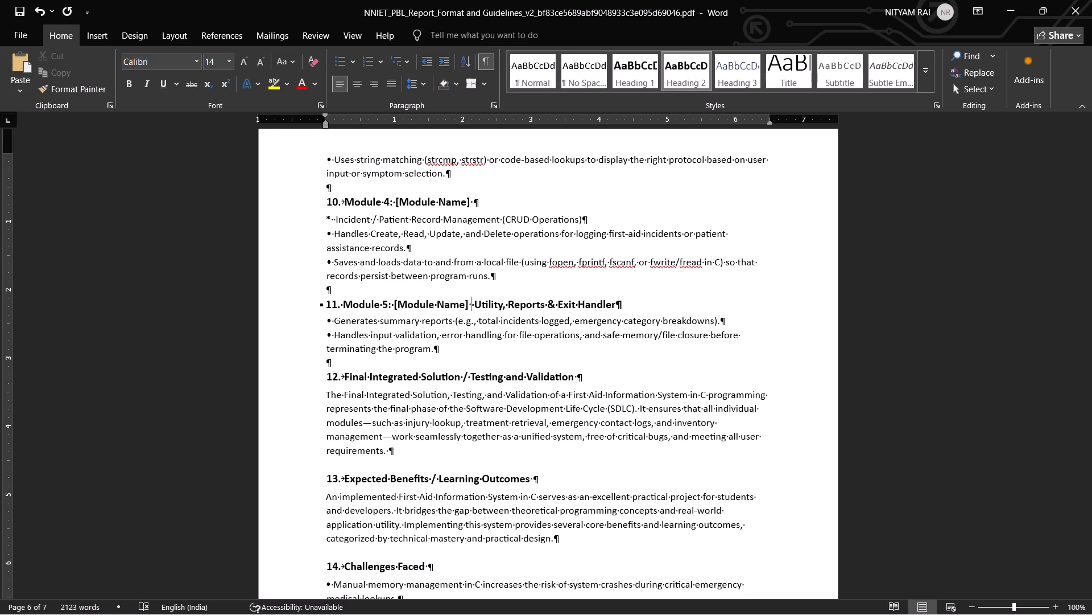
key(BackSpace)
key(BackSpace)
key(BackSpace)
key(BackSpace)
key(BackSpace)
key(BackSpace)
key(BackSpace)
key(BackSpace)
key(BackSpace)
key(BackSpace)
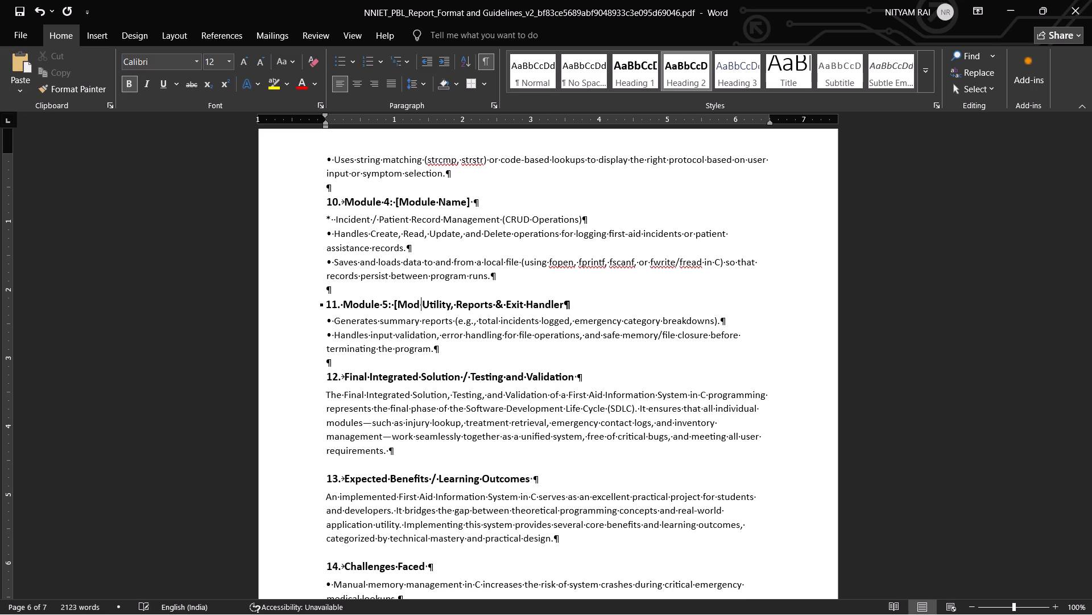
key(BackSpace)
key(BackSpace)
key(BackSpace)
key(BackSpace)
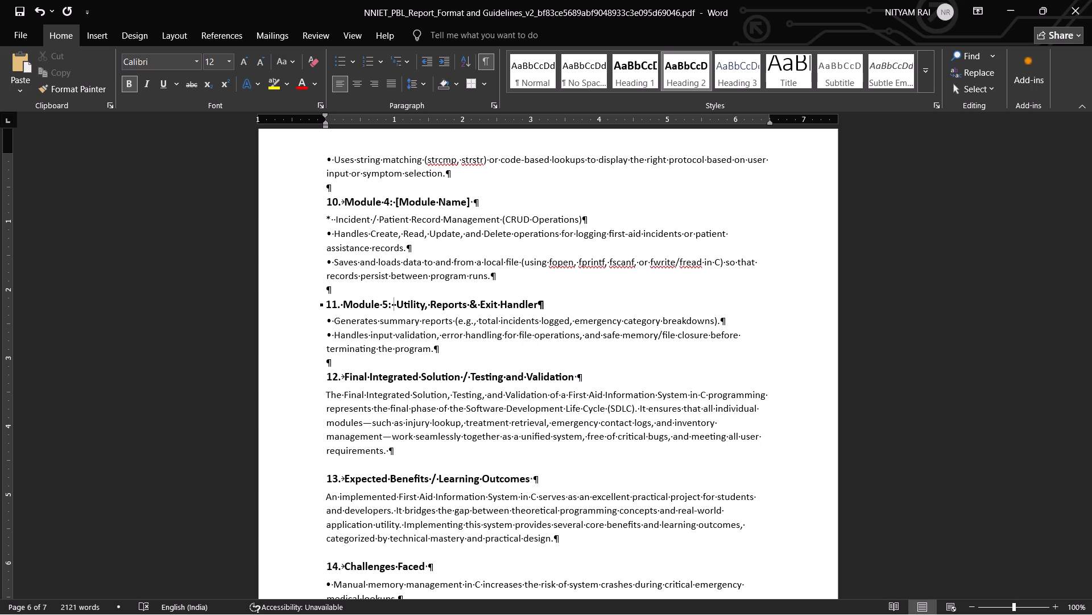
key(BackSpace)
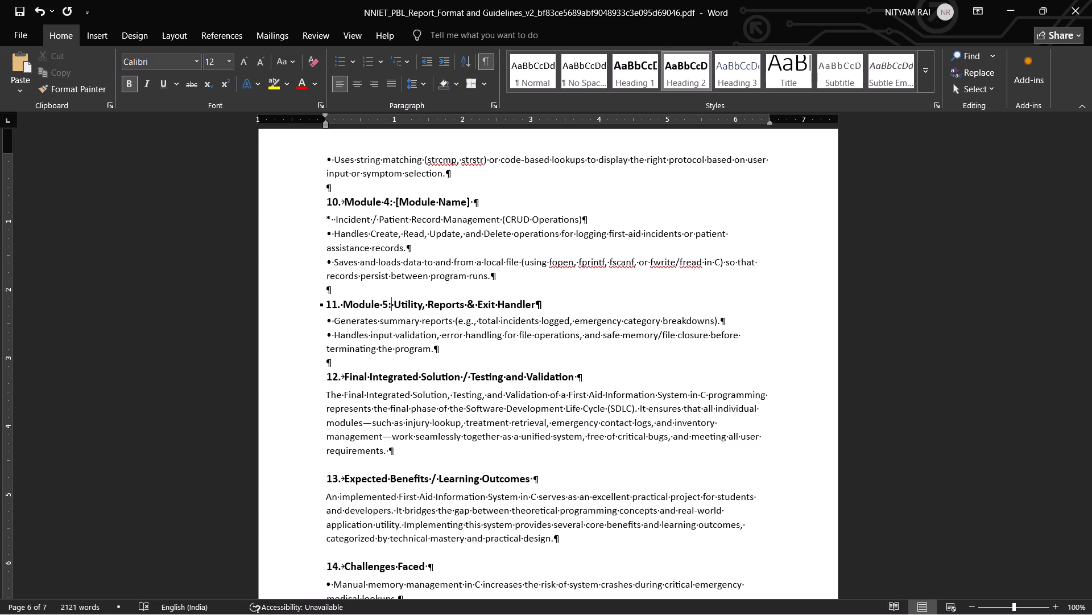
Merge the "Incident / Patient Record Management (CRUD Operations)" line into the 10. Module 4 heading, replacing the [Module Name] placeholder and removing the asterisk.
key(Up)
key(Up)
key(Up)
key(Up)
key(Up)
key(Up)
key(Left)
key(Left)
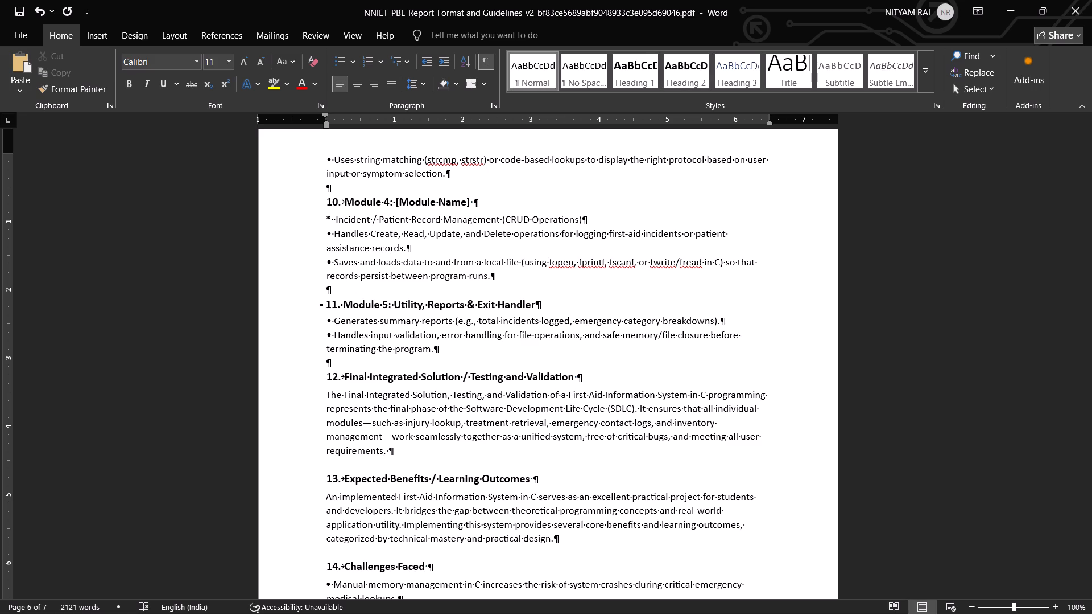
key(Left)
key(Left)
key(Left)
key(Left)
key(Left)
key(Left)
key(Left)
key(Left)
key(Left)
key(Left)
key(Left)
key(Left)
key(BackSpace)
key(BackSpace)
key(BackSpace)
key(BackSpace)
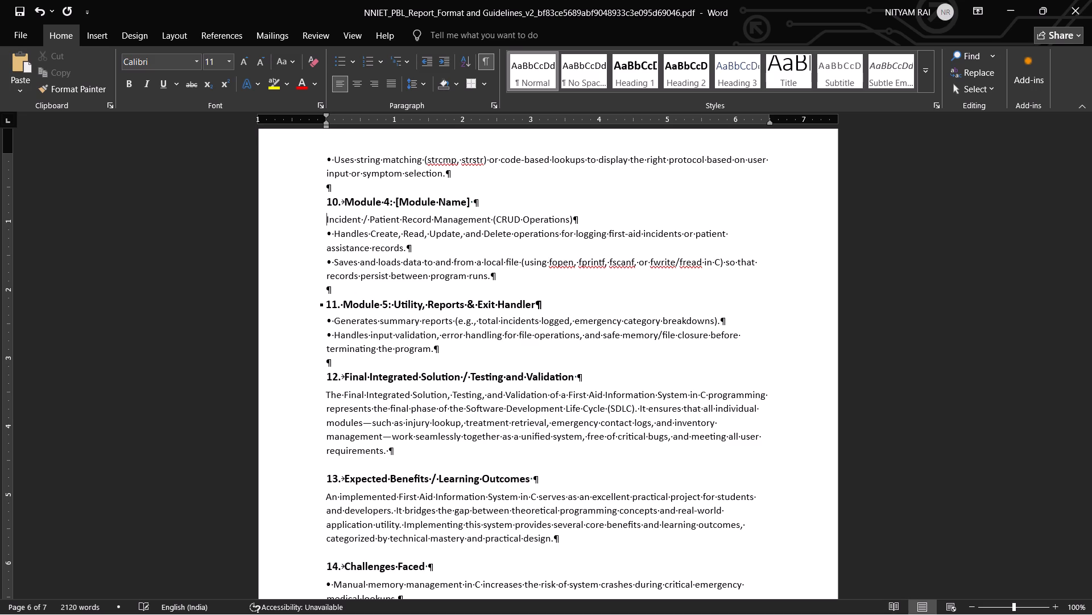
key(BackSpace)
key(BackSpace)
key(BackSpace)
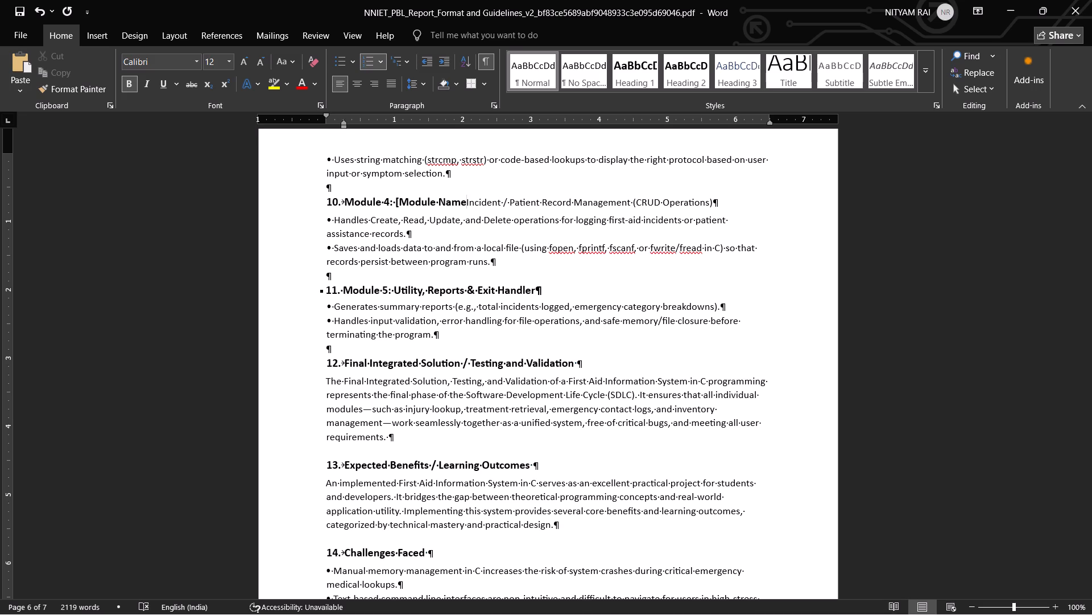
key(BackSpace)
key(BackSpace)
key(BackSpace)
key(BackSpace)
key(BackSpace)
key(BackSpace)
key(BackSpace)
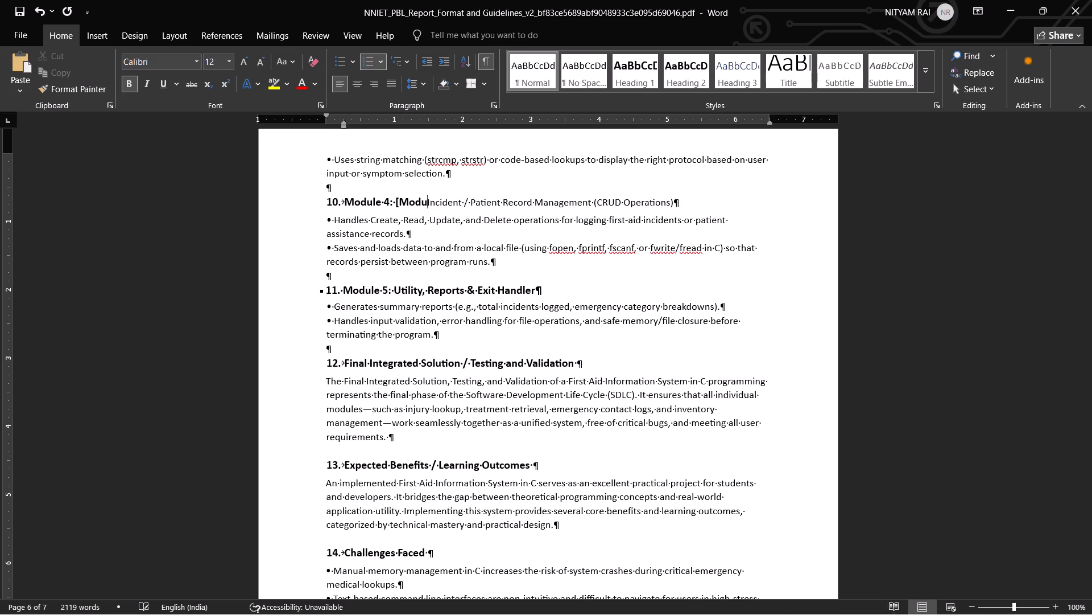
key(Left)
key(Down)
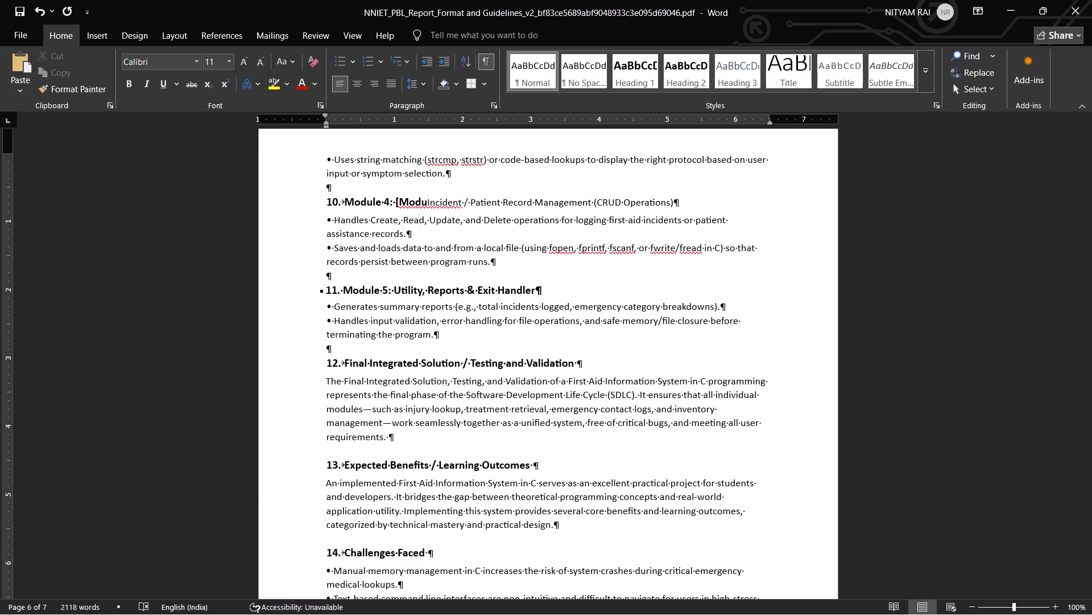
key(Up)
key(Right)
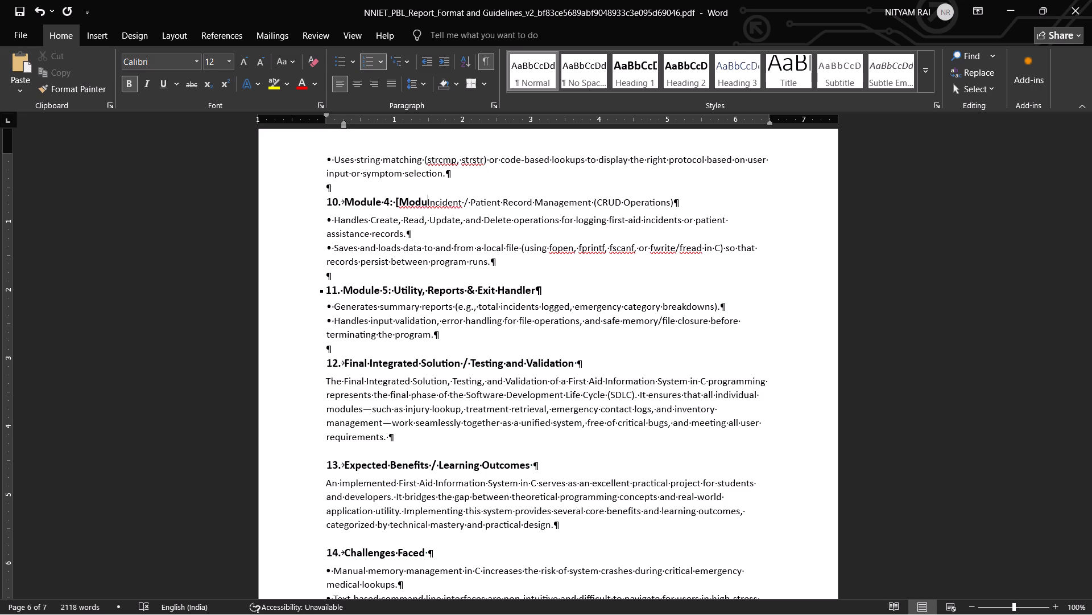
key(BackSpace)
key(BackSpace)
key(BackSpace)
key(BackSpace)
key(BackSpace)
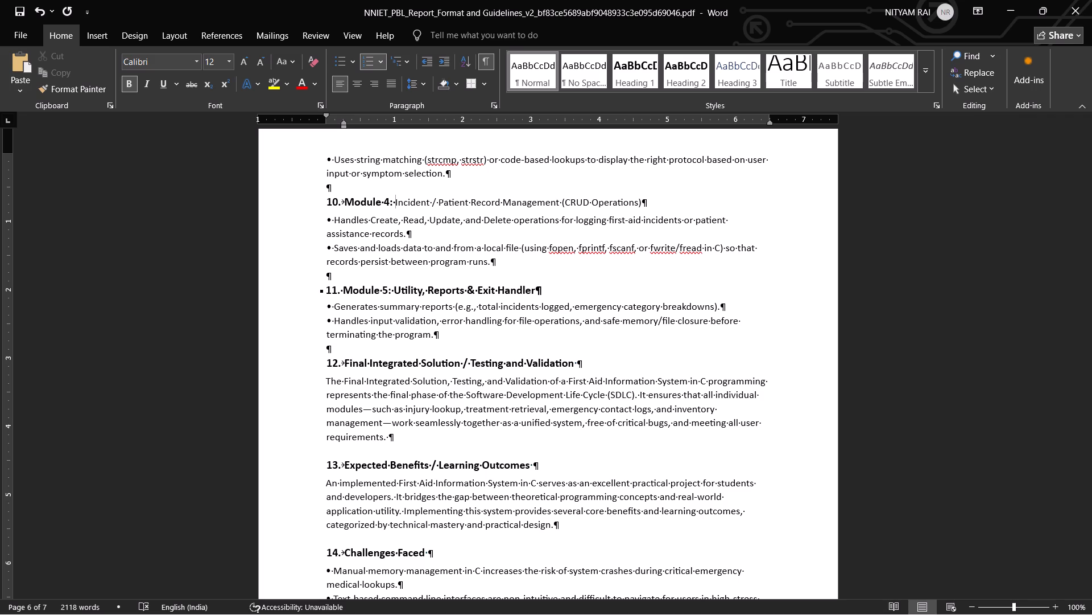
Format the "Incident / Patient Record Management (CRUD Operations)" text in the Module 4 heading as 12 pt bold.
key(shift+Right)
key(shift+Right)
key(shift+Right)
key(shift+Right)
key(shift+Right)
key(shift+Right)
key(shift+Right)
key(shift+Right)
key(shift+Right)
key(shift+Right)
key(shift+Right)
key(shift+Right)
key(shift+Right)
key(shift+Right)
key(shift+Right)
key(shift+Right)
key(shift+Right)
key(shift+Right)
key(shift+Right)
key(shift+Right)
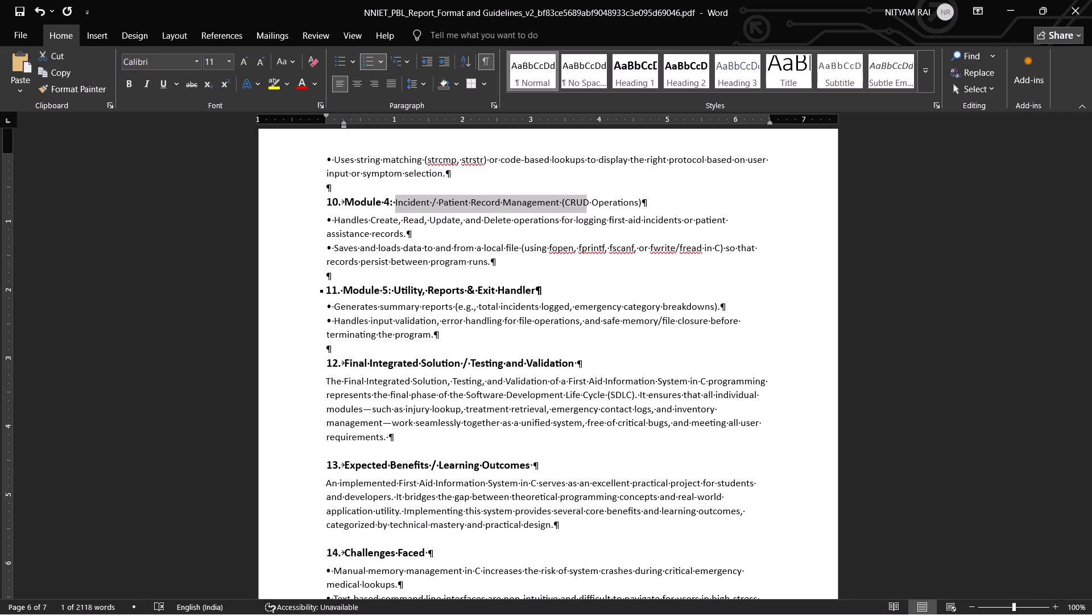
key(shift+Right)
key(shift+Right)
key(shift+Right)
key(shift+Right)
key(shift+Right)
key(shift+Right)
key(shift+Right)
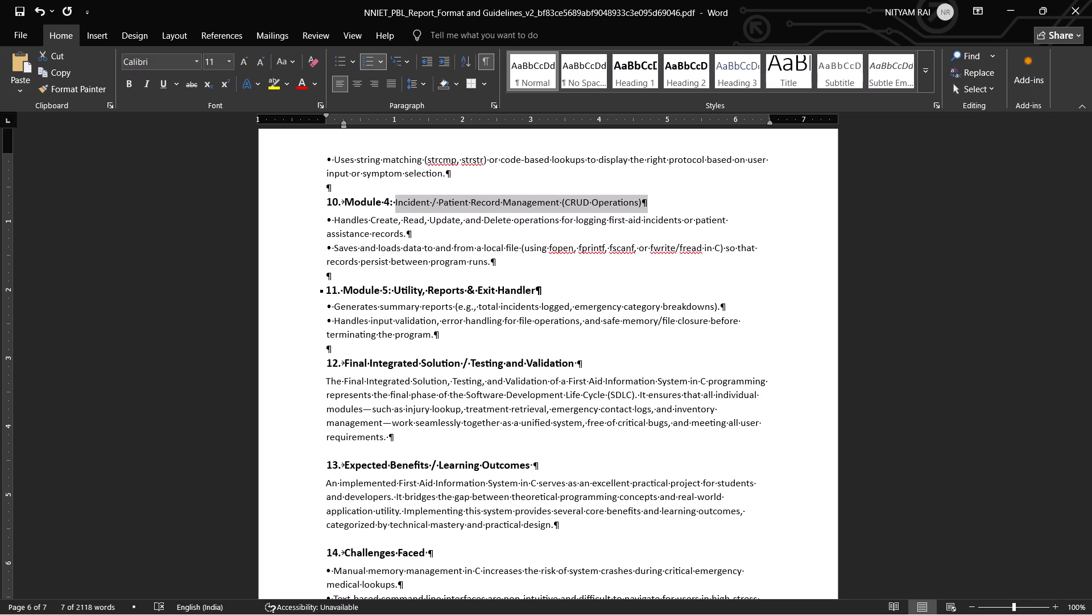
key(shift+Down)
key(shift+Down)
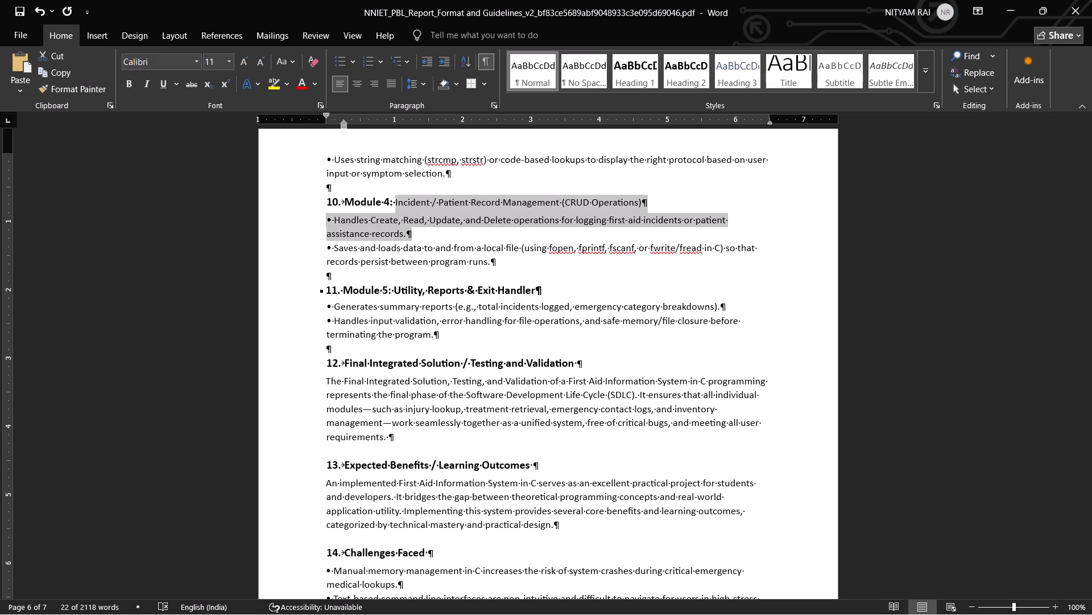
key(shift+Up)
key(shift+Up)
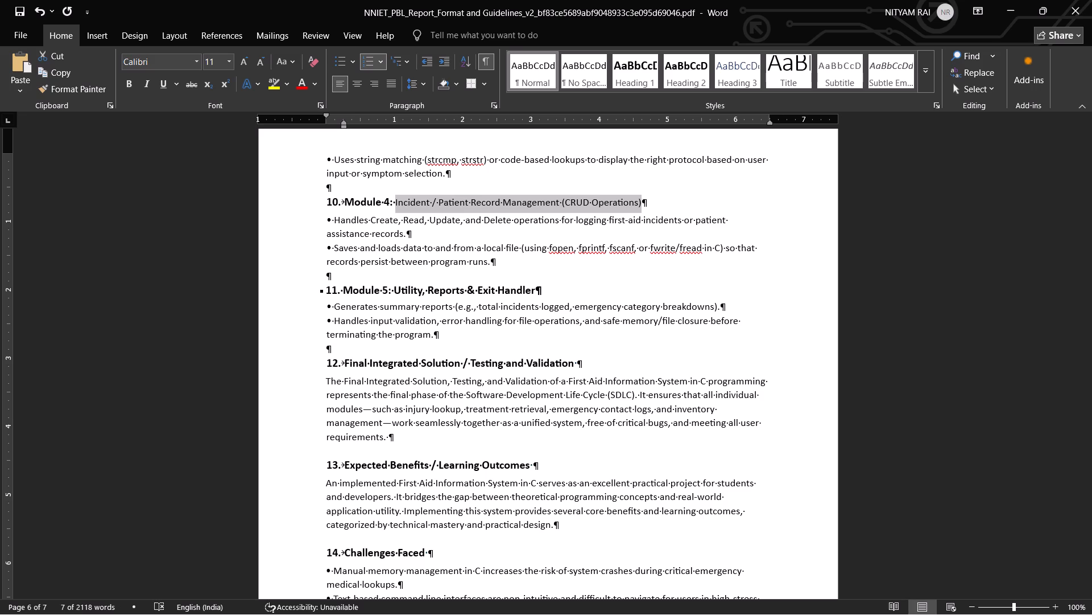
click(246, 61)
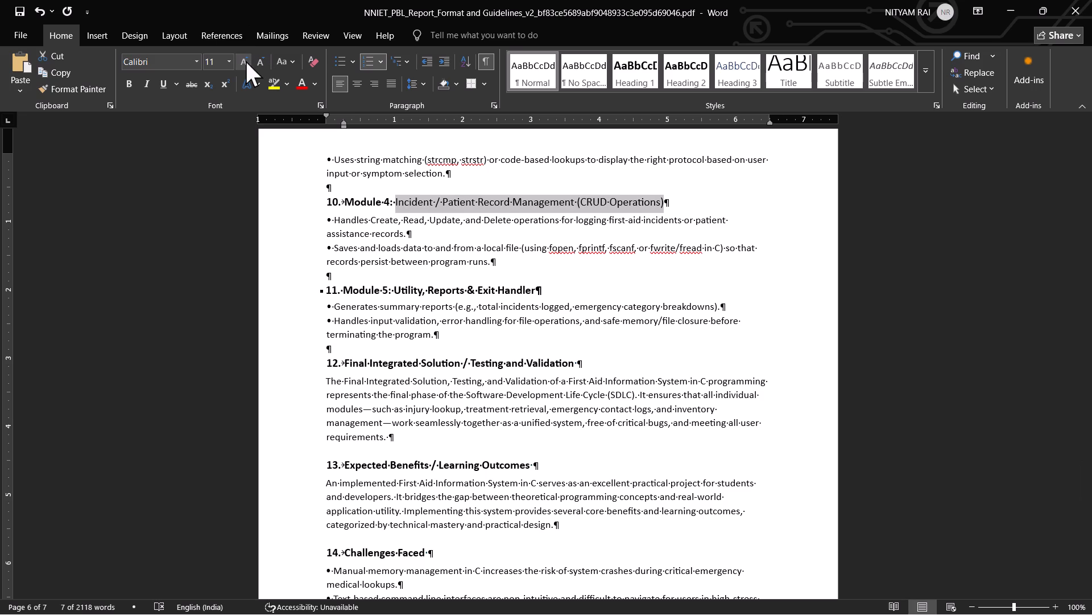
click(129, 79)
click(450, 275)
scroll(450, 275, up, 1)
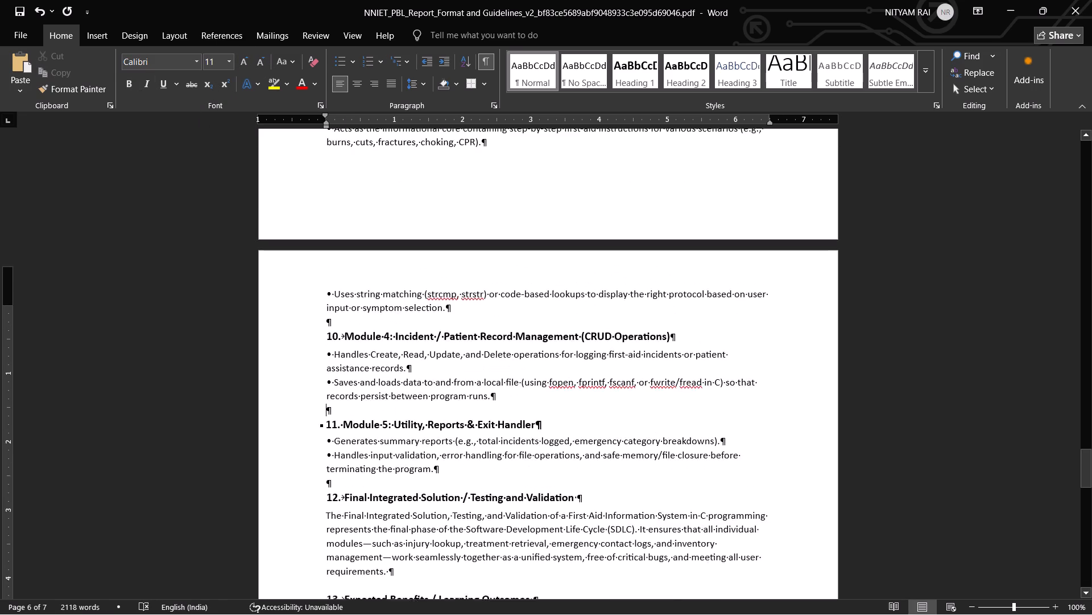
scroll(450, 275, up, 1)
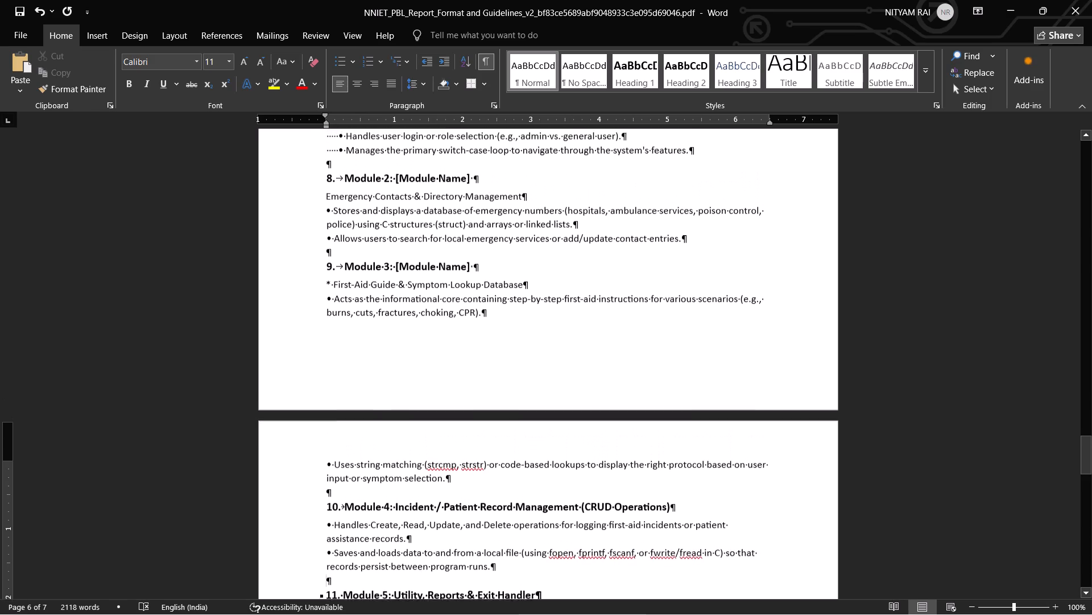
Merge the "First-Aid Guide & Symptom Lookup Database" line into the 9. Module 3 heading, replacing the [Module Name] placeholder and removing the asterisk.
scroll(450, 275, up, 1)
click(332, 301)
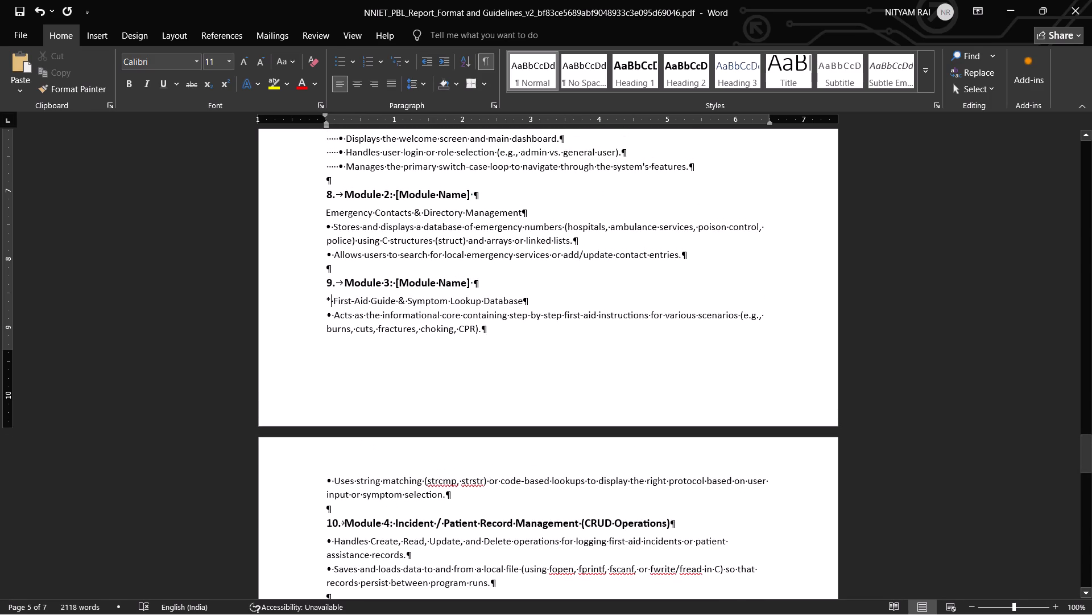
key(BackSpace)
key(BackSpace)
key(BackSpace)
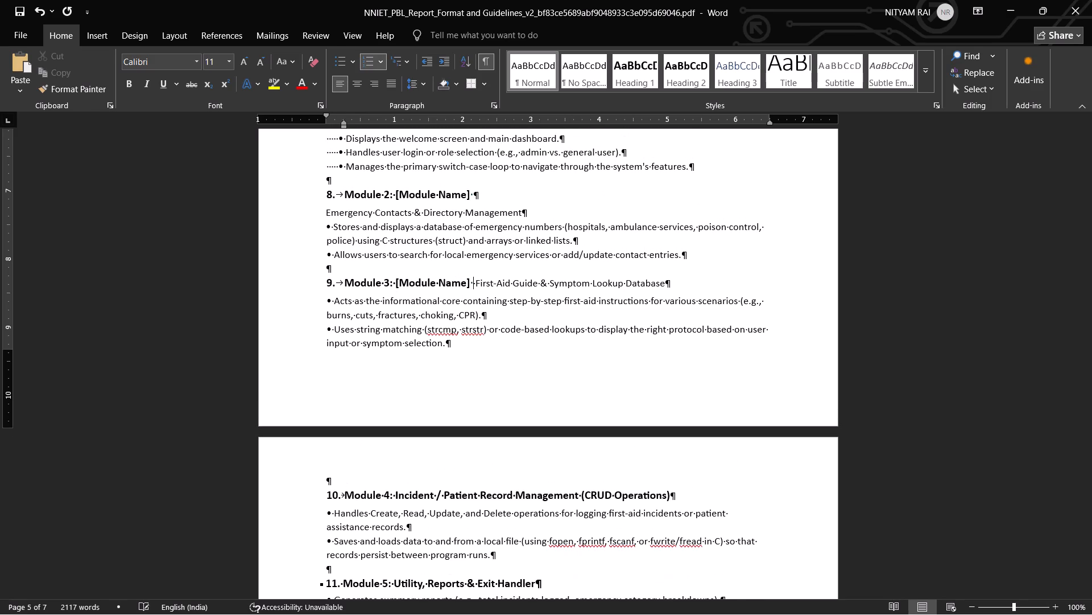
key(BackSpace)
key(BackSpace)
key(BackSpace)
key(BackSpace)
key(BackSpace)
key(BackSpace)
key(BackSpace)
key(BackSpace)
key(BackSpace)
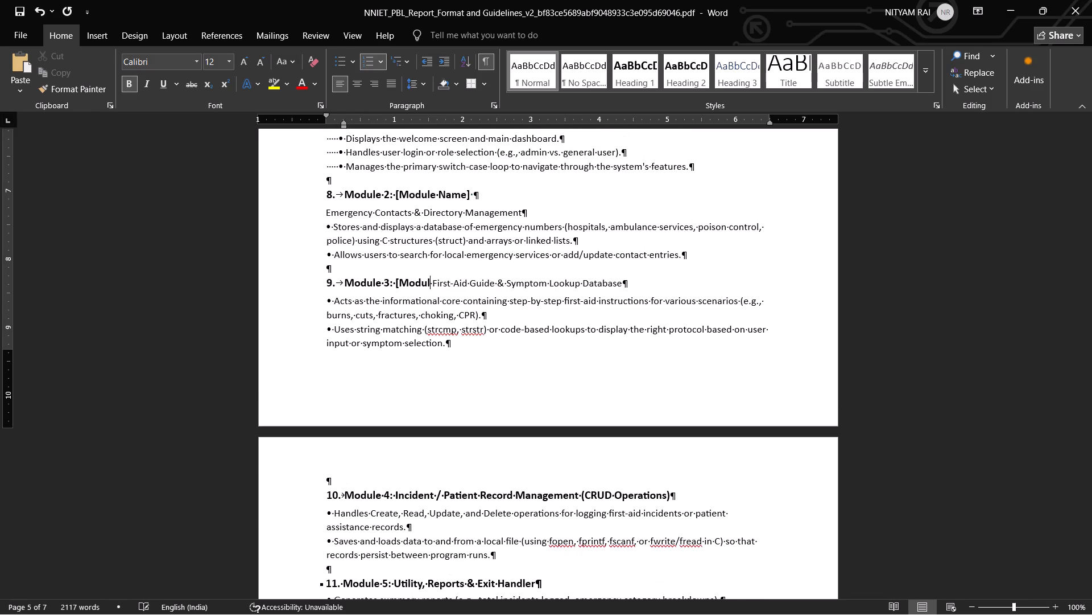
key(BackSpace)
key(BackSpace)
key(BackSpace)
key(BackSpace)
key(BackSpace)
key(BackSpace)
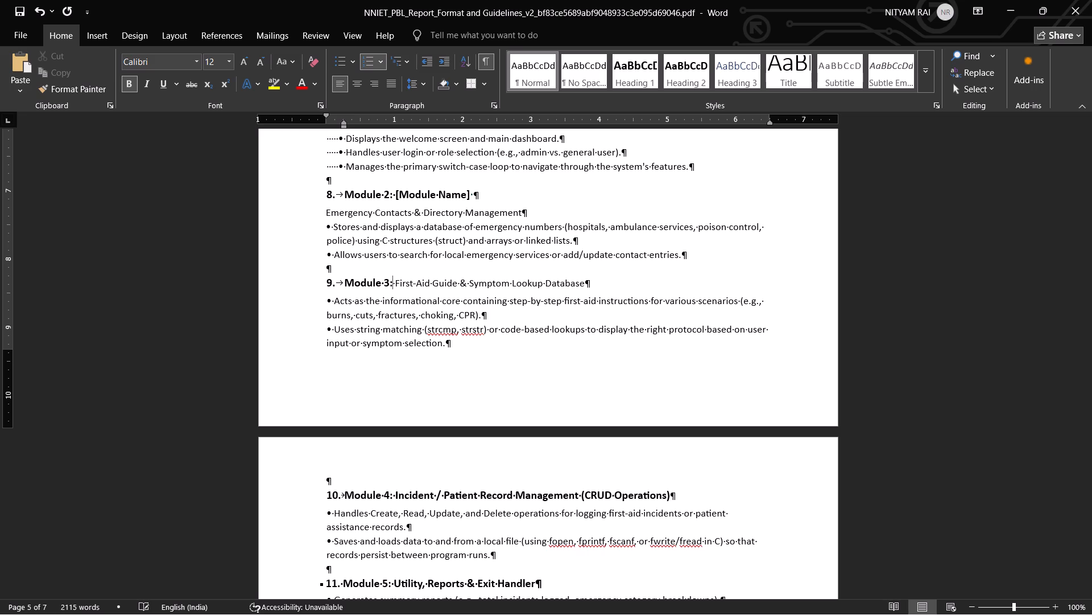
Format the "First-Aid Guide & Symptom Lookup Database" text in the Module 3 heading as 12 pt bold.
key(shift+Right)
key(shift+Right)
key(shift+Right)
key(shift+Right)
key(shift+Right)
key(shift+Right)
key(shift+Right)
key(shift+Right)
key(shift+Right)
key(shift+Right)
key(shift+Right)
key(shift+Right)
key(shift+Right)
key(shift+Right)
key(shift+Right)
key(shift+Right)
key(shift+Right)
key(shift+Right)
key(shift+Right)
key(shift+Right)
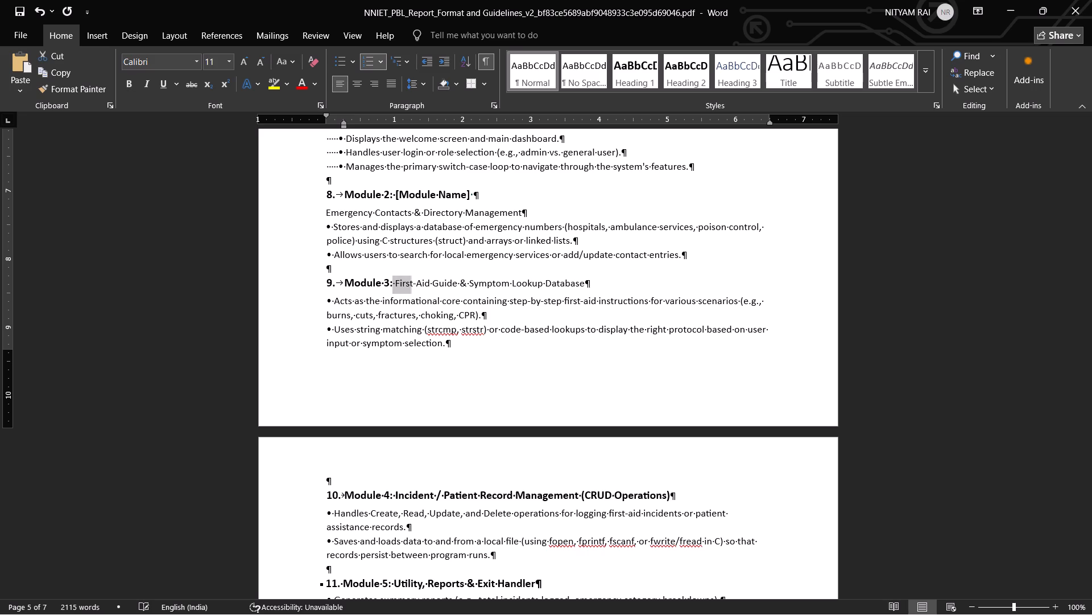
key(shift+Right)
key(shift+Right)
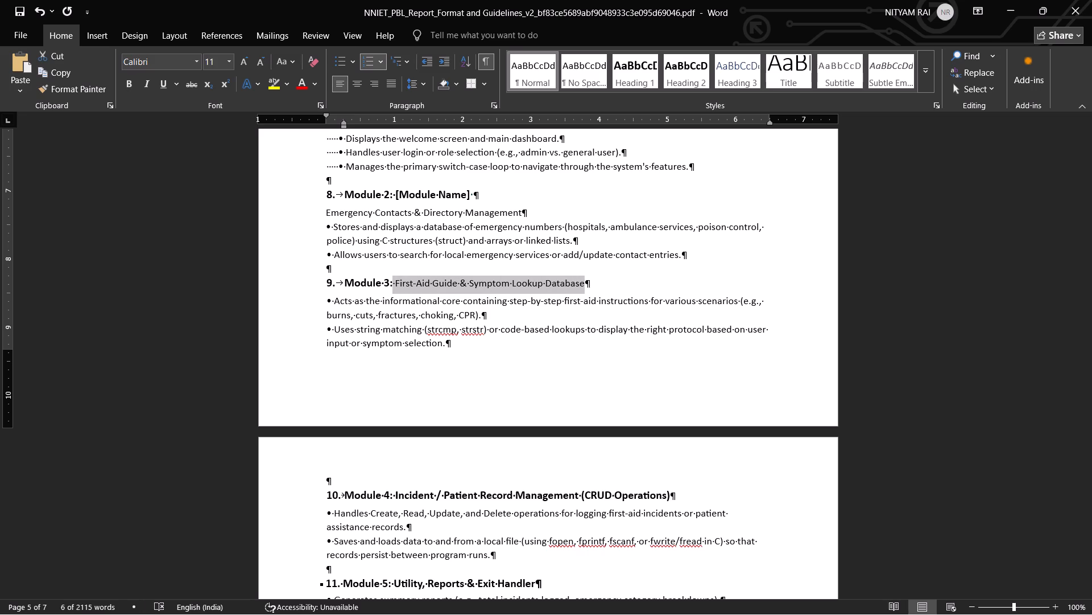
click(246, 61)
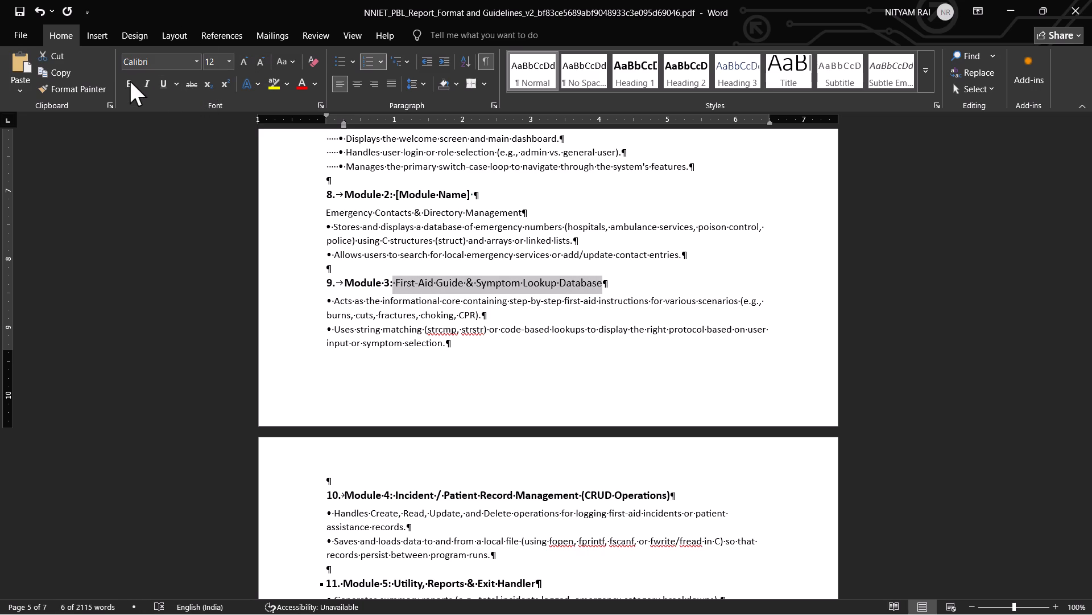
click(130, 80)
click(394, 371)
Merge the "Emergency Contacts & Directory Management" line into the 8. Module 2 heading, replacing the [Module Name] placeholder.
scroll(394, 371, up, 1)
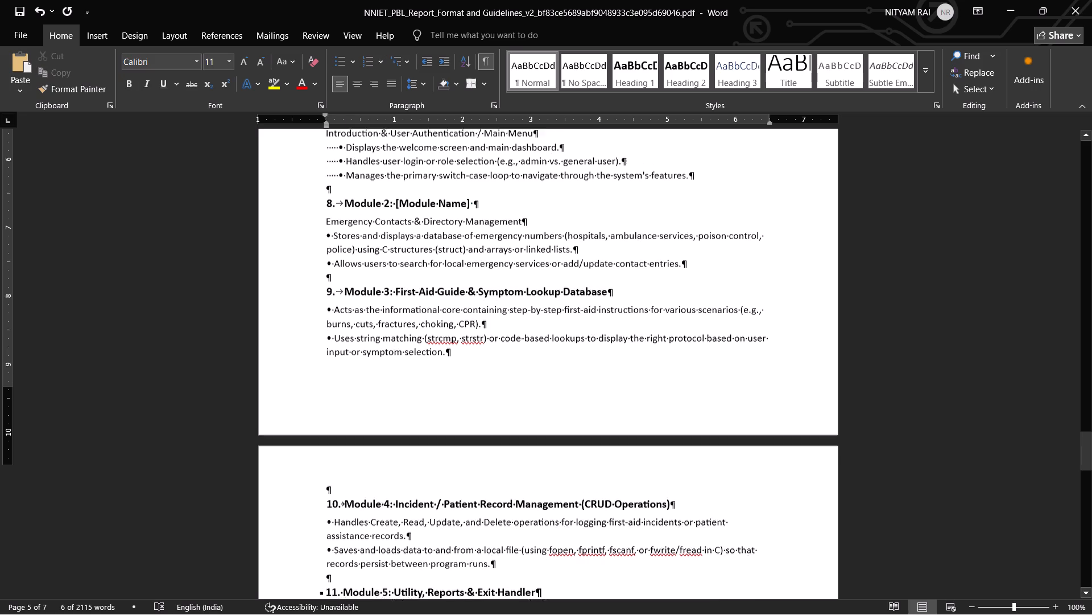
scroll(394, 371, up, 1)
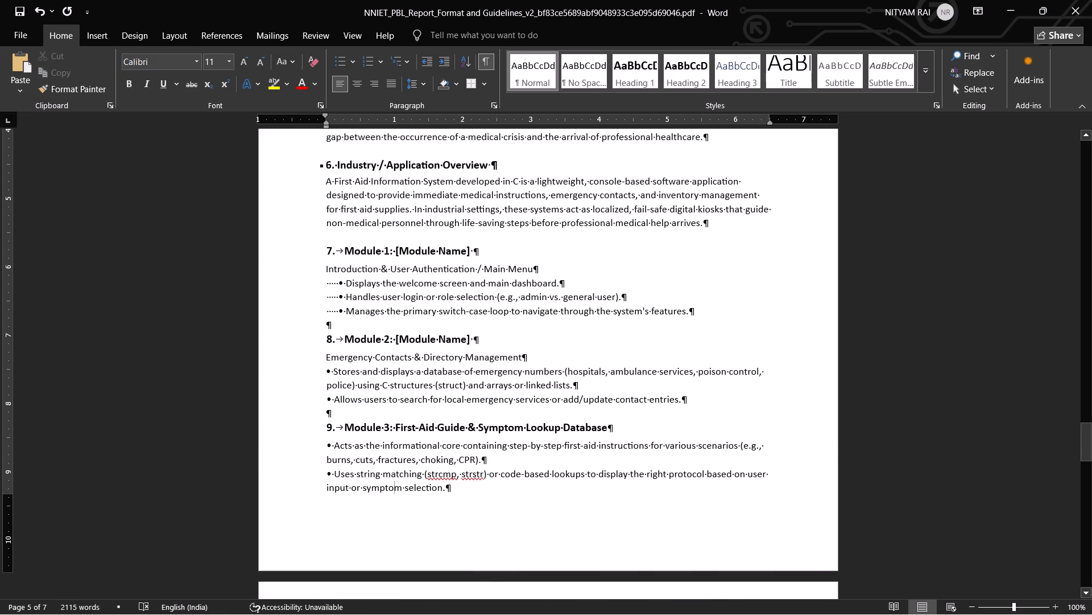
click(322, 360)
key(BackSpace)
key(BackSpace)
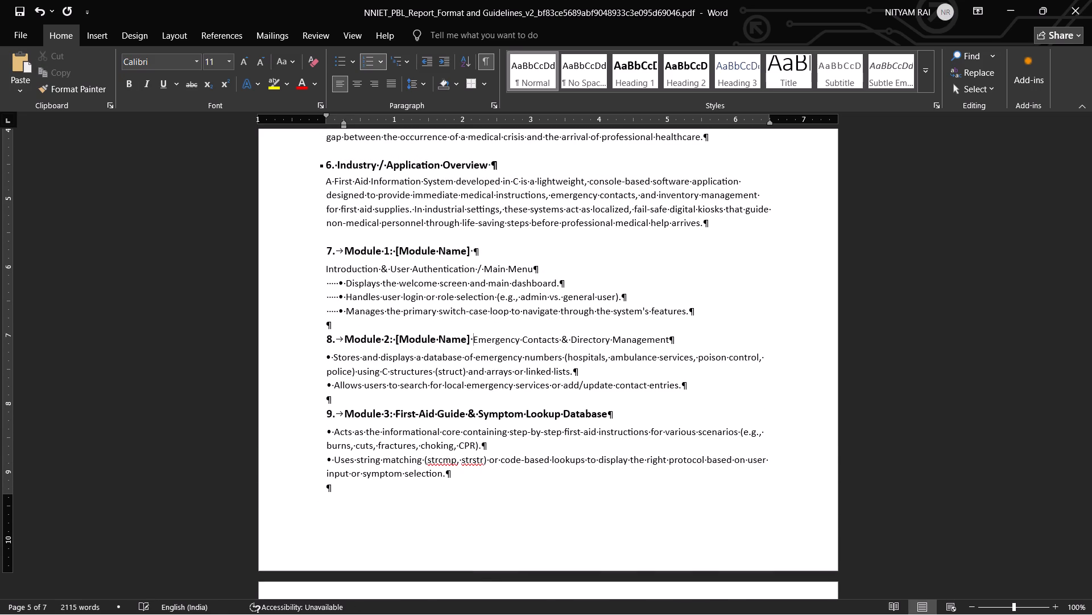
key(BackSpace)
key(BackSpace)
key(BackSpace)
key(BackSpace)
key(BackSpace)
key(BackSpace)
key(BackSpace)
key(BackSpace)
key(BackSpace)
key(BackSpace)
key(BackSpace)
key(BackSpace)
key(BackSpace)
key(BackSpace)
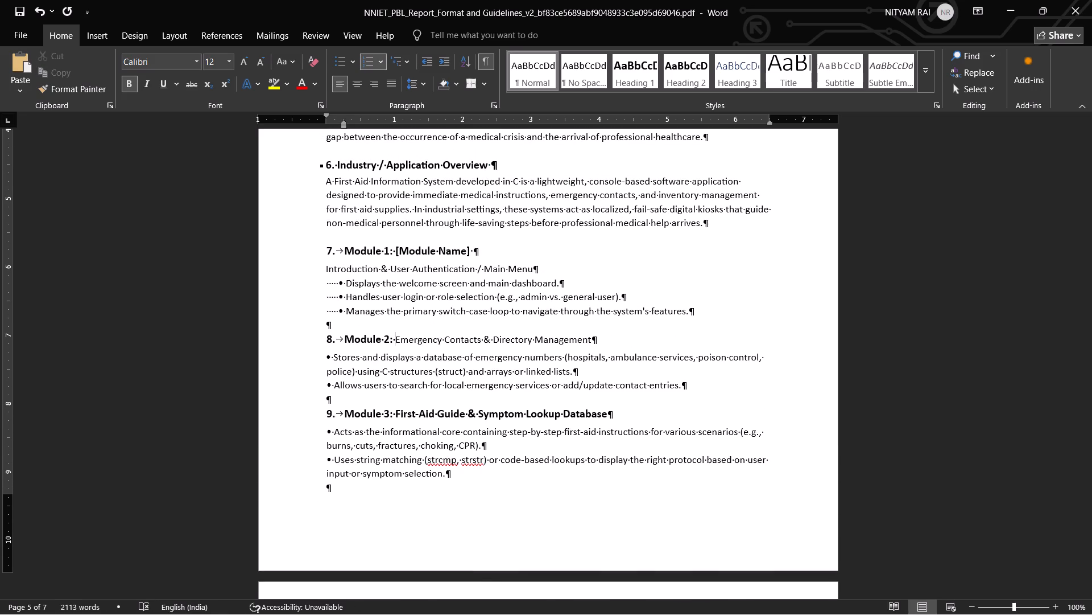
Format the "Emergency Contacts & Directory Management" text in the Module 2 heading as 12 pt bold.
key(shift+Right)
key(shift+Right)
key(shift+Right)
key(shift+Right)
key(shift+Right)
key(shift+Right)
key(shift+Right)
key(shift+Right)
key(shift+Right)
key(shift+Right)
key(shift+Right)
key(shift+Right)
key(shift+Right)
key(shift+Right)
key(shift+Right)
key(shift+Right)
key(shift+Right)
key(shift+Right)
key(shift+Right)
key(shift+Right)
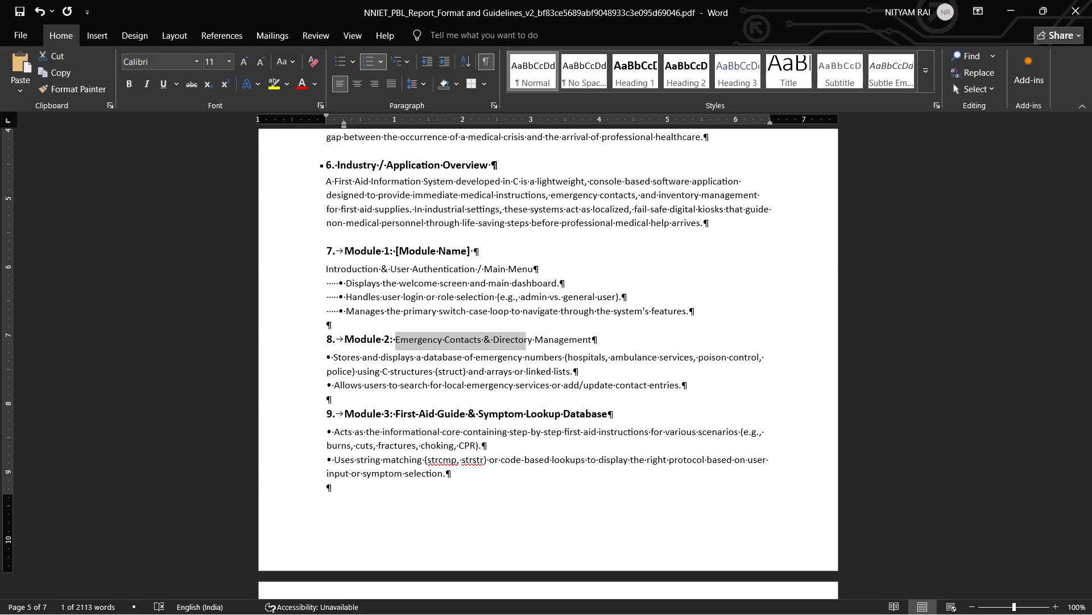
key(shift+Right)
key(shift+Right)
key(shift+Right)
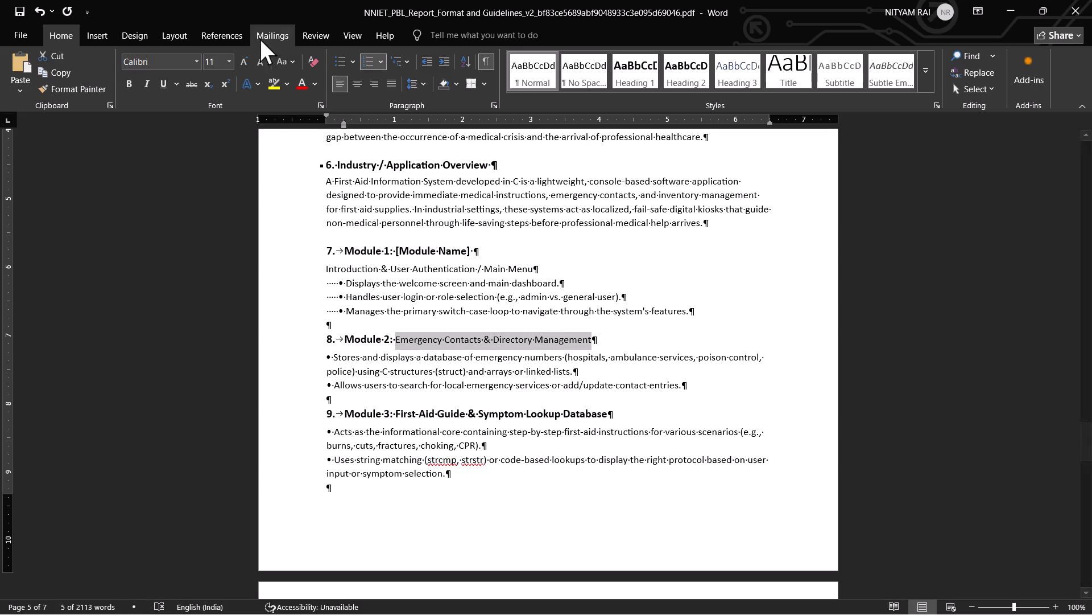
click(246, 63)
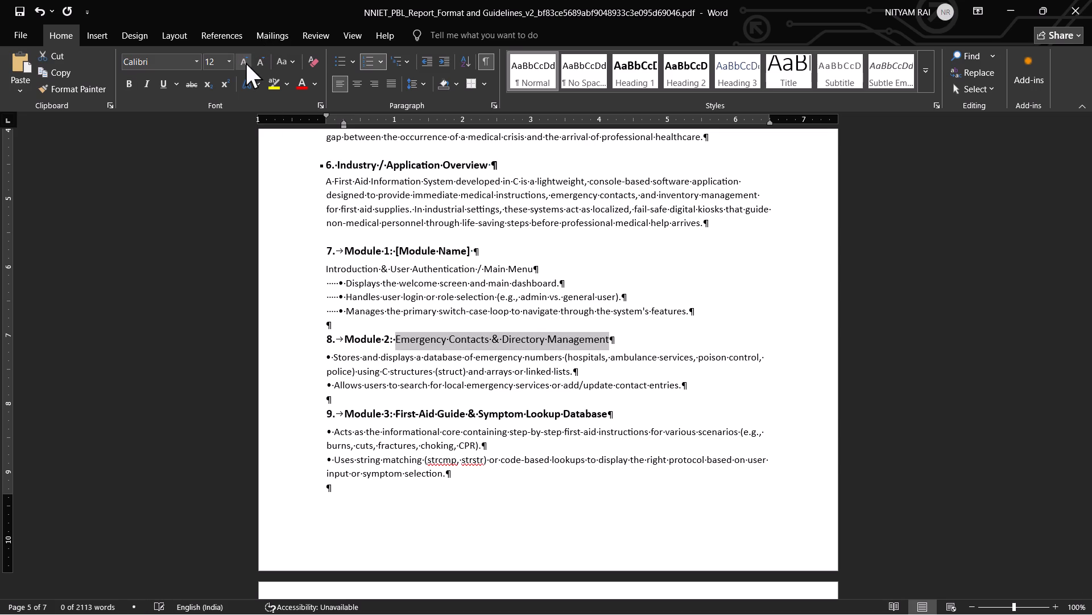
click(133, 83)
click(512, 400)
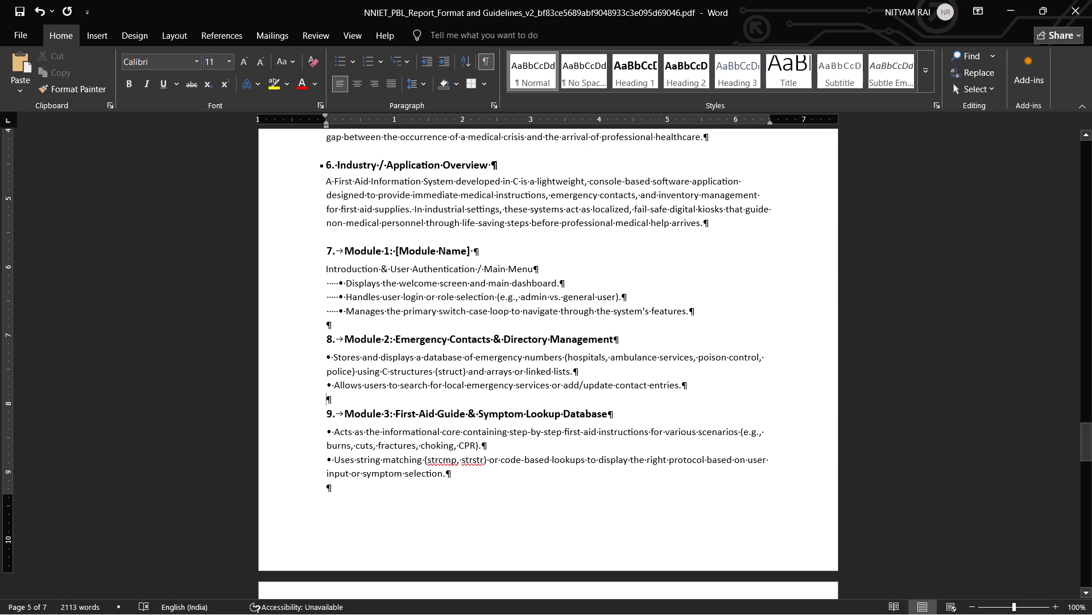
Merge the "Introduction & User Authentication / Main Menu" line into the 7. Module 1 heading, replacing the [Module Name] placeholder and keeping the colon.
scroll(512, 400, up, 1)
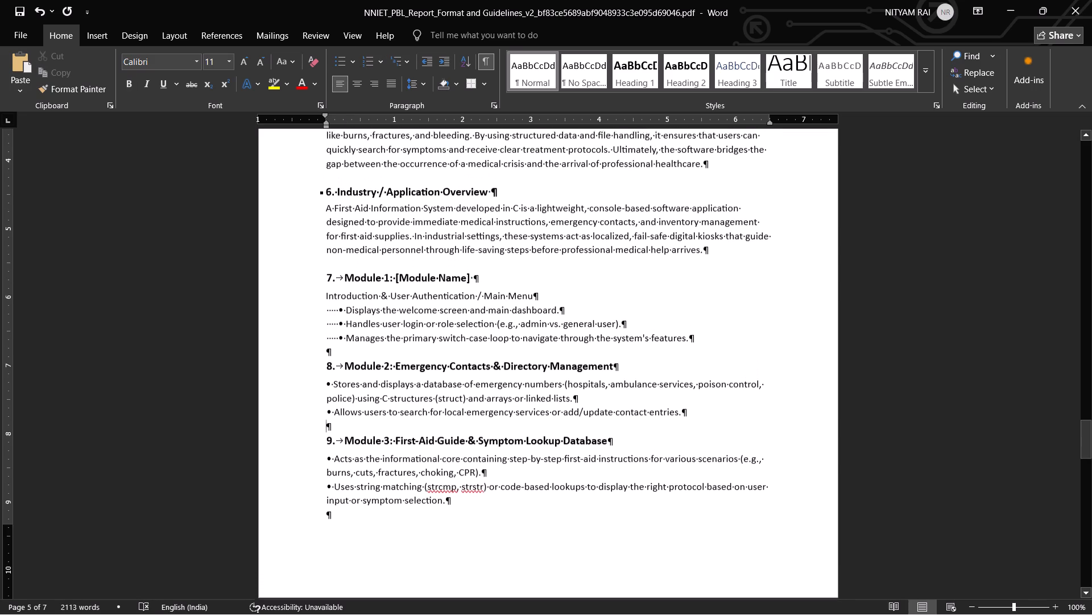
scroll(512, 400, up, 1)
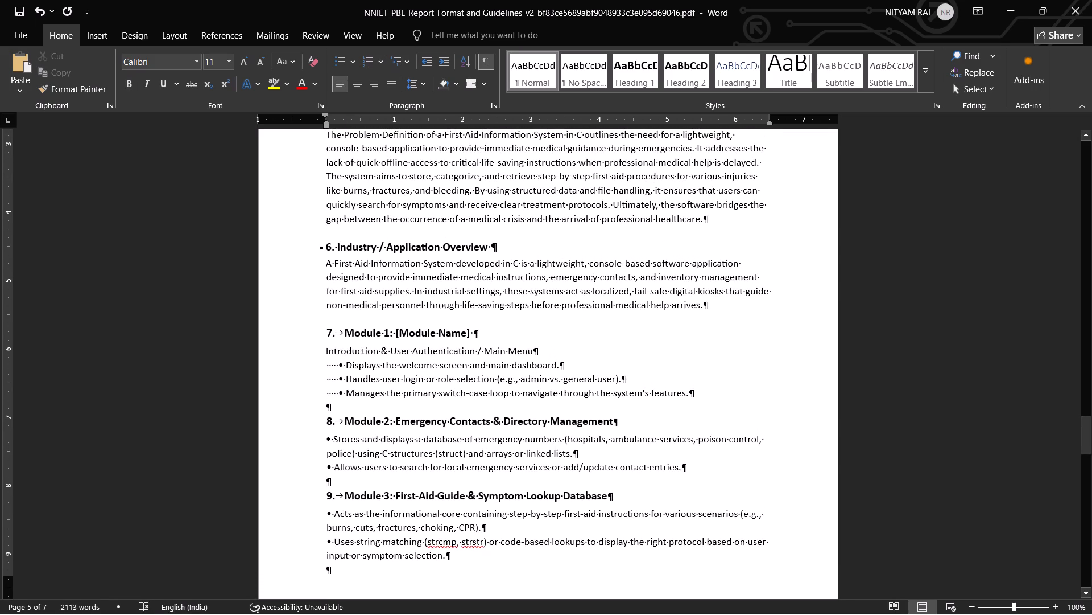
click(326, 347)
key(BackSpace)
key(BackSpace)
key(BackSpace)
key(BackSpace)
key(BackSpace)
key(BackSpace)
key(BackSpace)
key(BackSpace)
key(BackSpace)
key(BackSpace)
key(BackSpace)
key(BackSpace)
key(BackSpace)
key(BackSpace)
key(BackSpace)
key(BackSpace)
key(BackSpace)
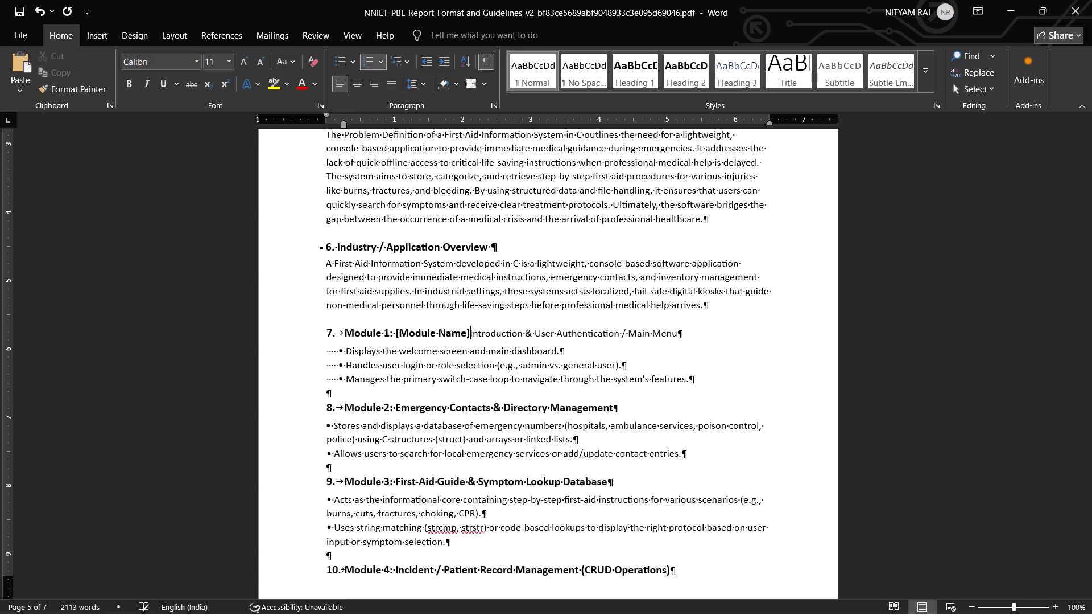
key(BackSpace)
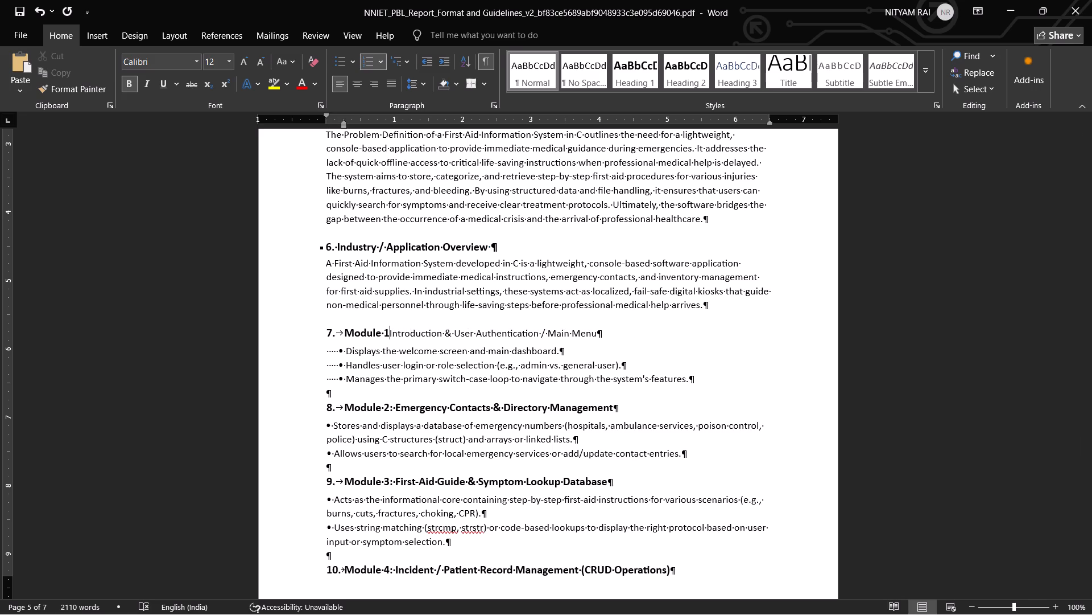
text(:)
key(space)
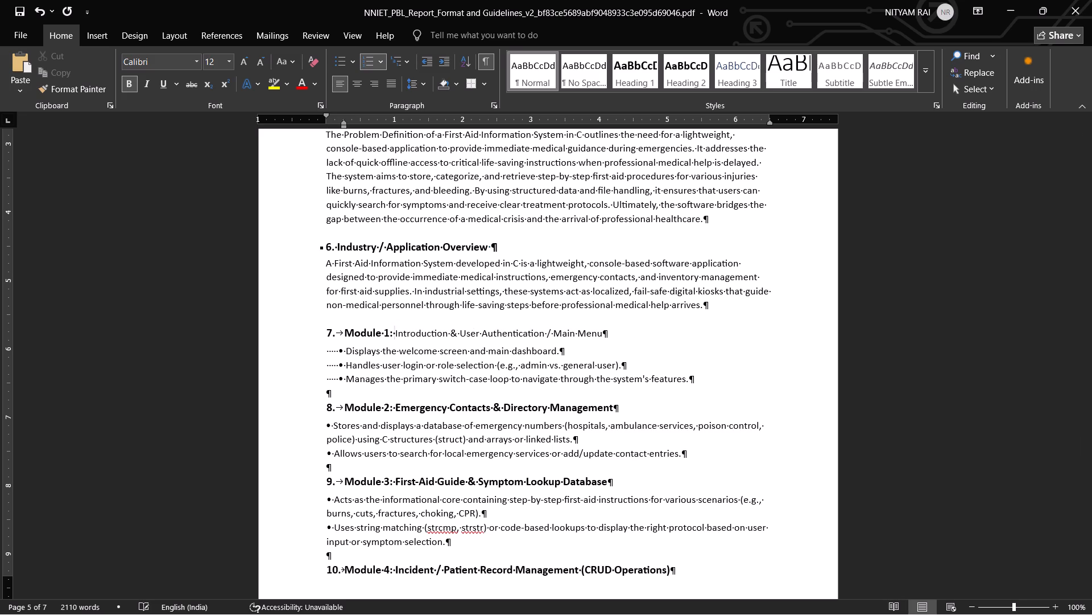
Format the "Introduction & User Authentication / Main Menu" text in the Module 1 heading as 12 pt bold.
key(shift+Right)
key(shift+Right)
key(shift+Right)
key(shift+Right)
key(shift+Right)
key(shift+Right)
key(shift+Right)
key(shift+Right)
key(shift+Right)
key(shift+Right)
key(shift+Right)
key(shift+Right)
key(shift+Right)
key(shift+Right)
key(shift+Right)
key(shift+Right)
key(shift+Right)
key(shift+Right)
key(shift+Right)
key(shift+Right)
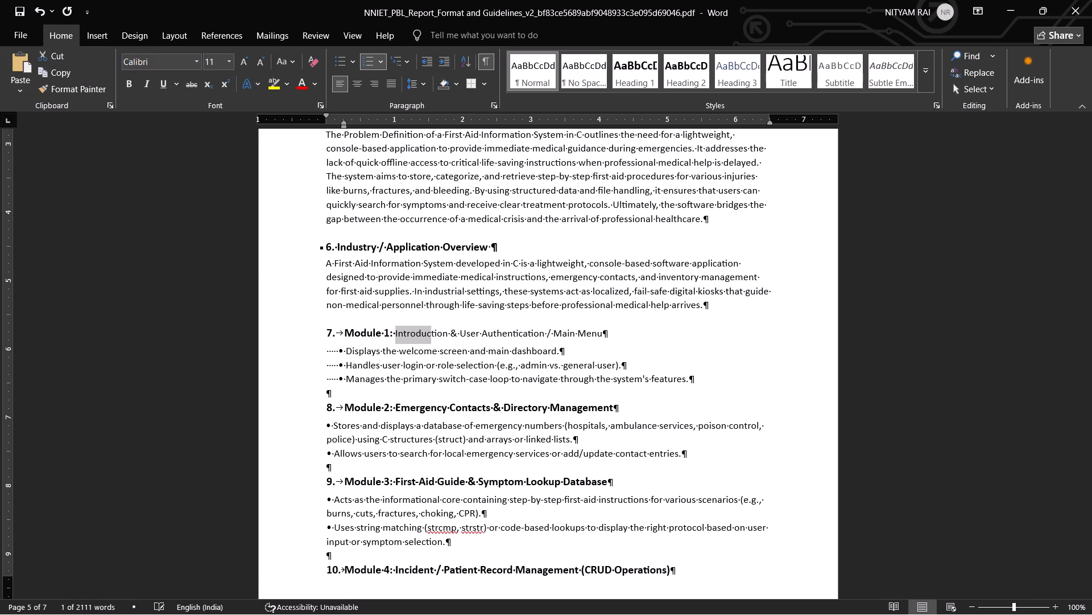
key(shift+Right)
key(shift+Right)
key(shift+Right)
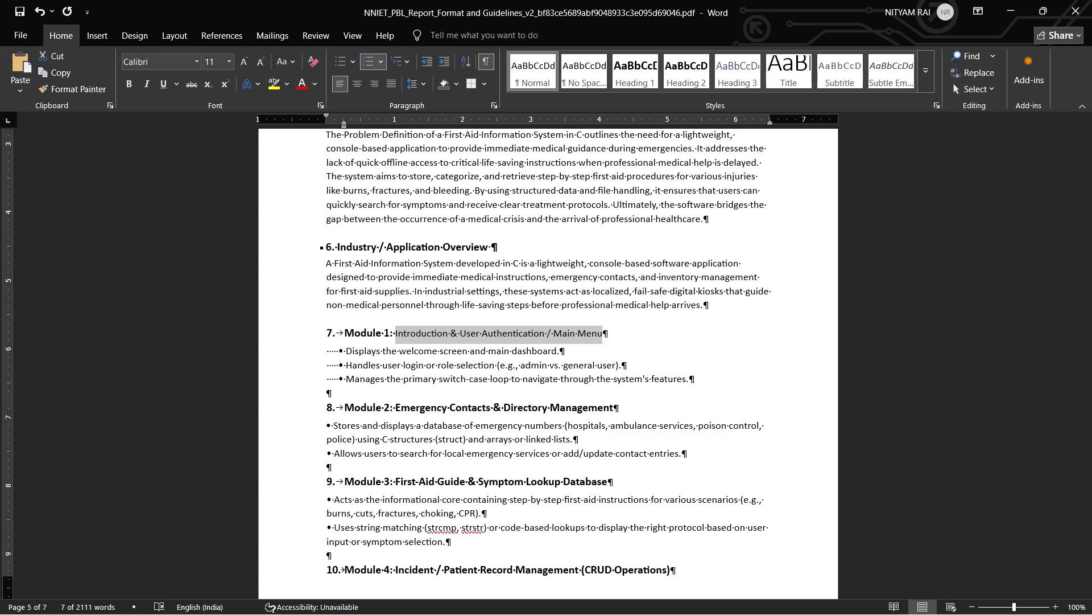
click(247, 65)
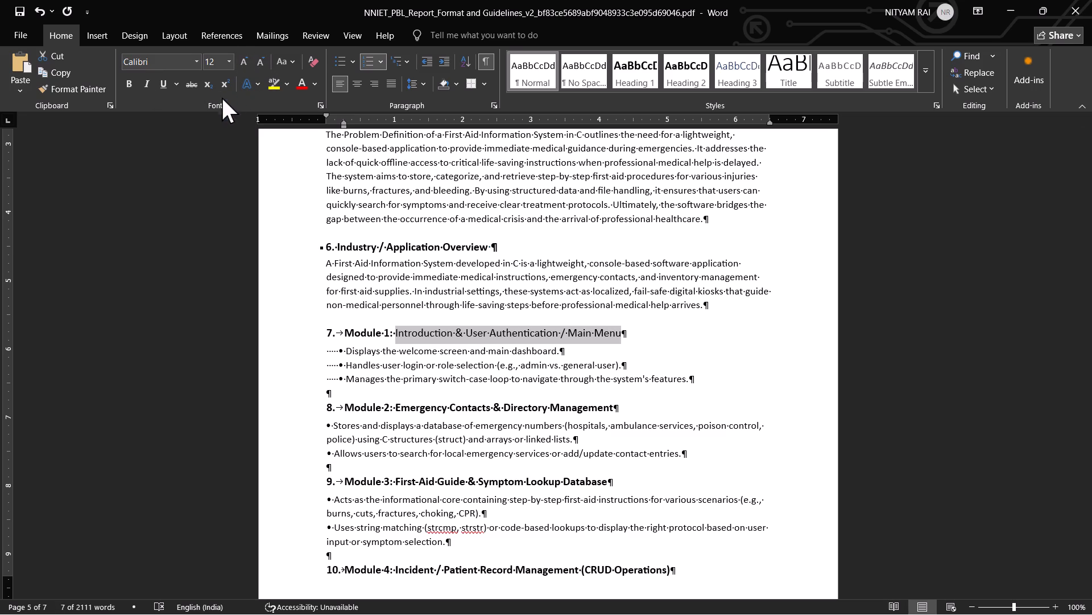
click(126, 80)
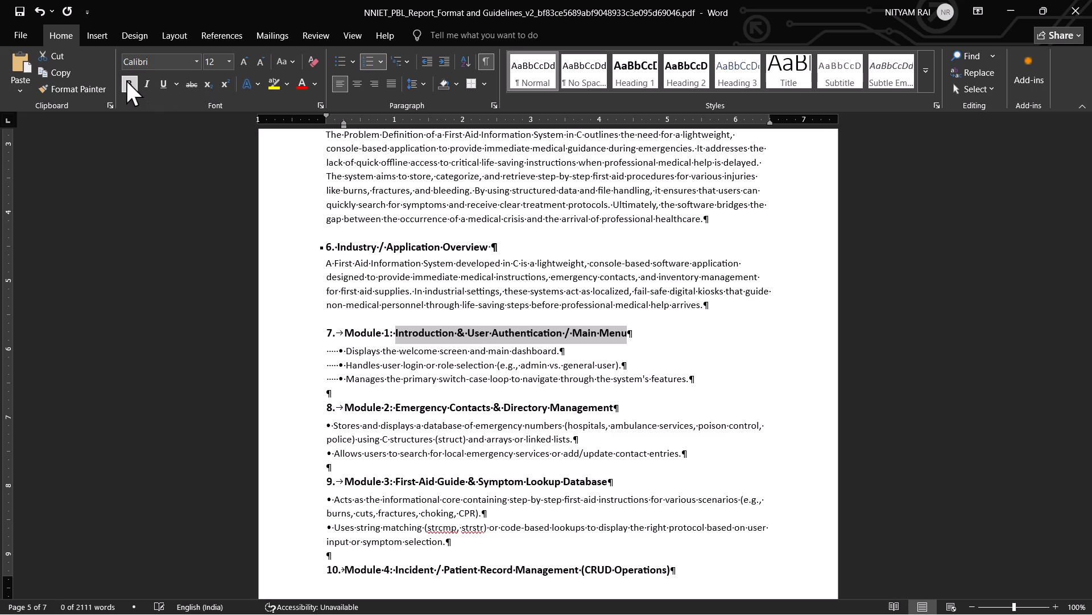
click(445, 362)
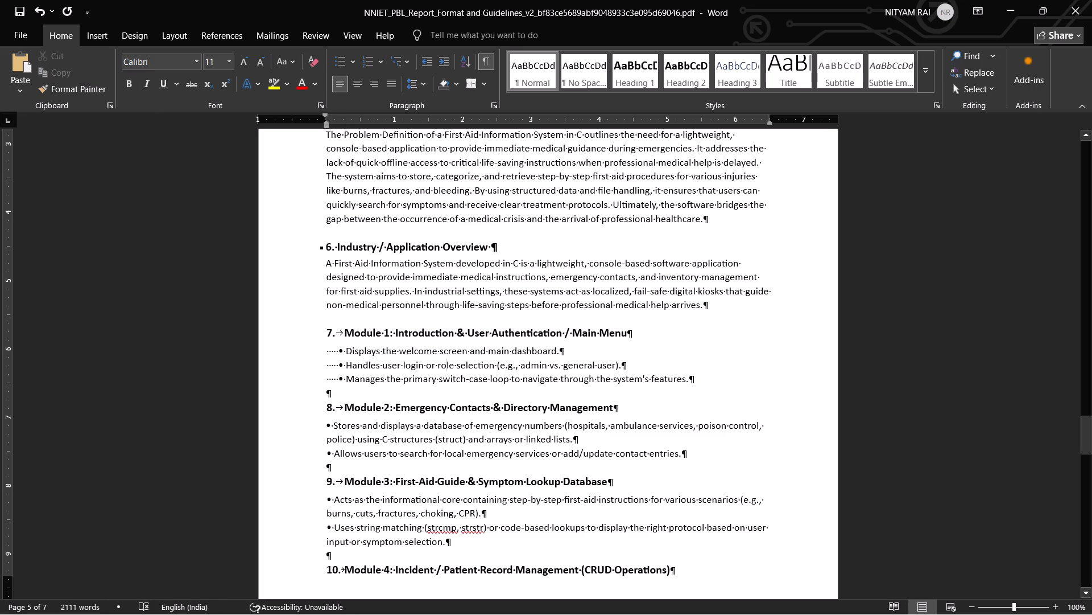
Remove the leading spaces before the "Displays the welcome screen and main dashboard" bullet under the Module 1 heading.
click(337, 358)
key(BackSpace)
key(BackSpace)
key(BackSpace)
key(BackSpace)
key(BackSpace)
Remove the leading spaces before the "Handles user login or role selection" bullet under the Module 1 heading.
key(Down)
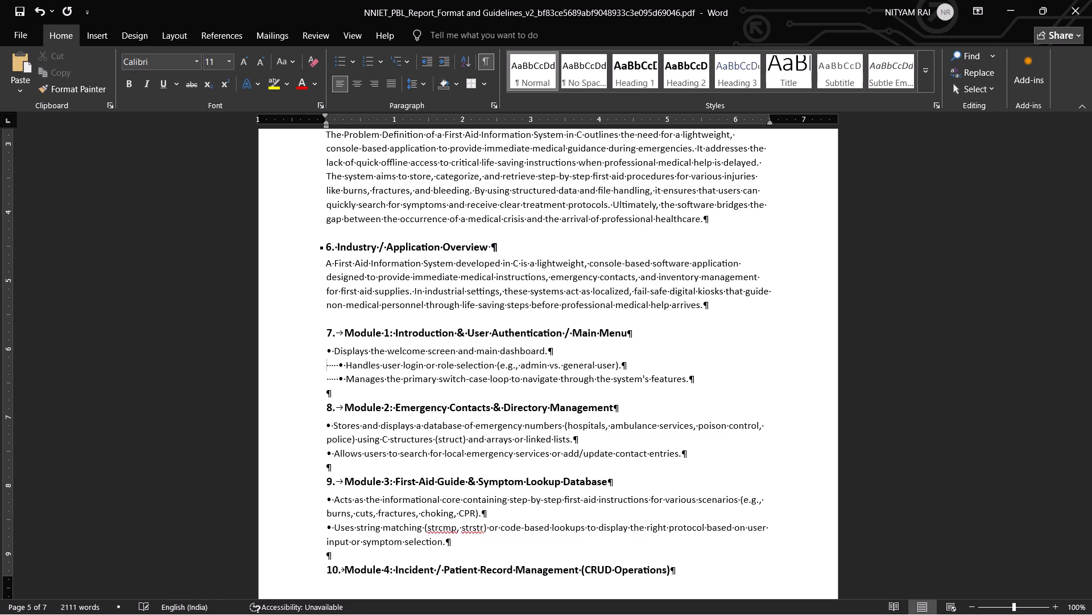
key(Right)
key(Right)
key(Right)
key(Right)
key(Right)
key(BackSpace)
key(BackSpace)
key(BackSpace)
key(BackSpace)
key(BackSpace)
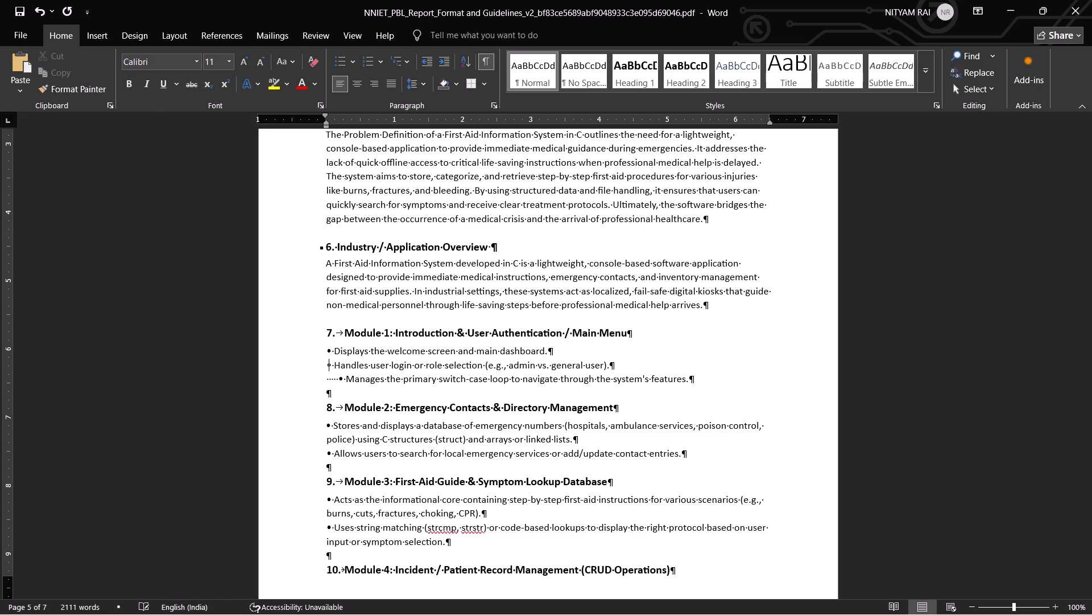
Remove the leading spaces before the "Manages the primary switch-case loop" bullet under the Module 1 heading.
key(Down)
key(Right)
key(Right)
key(Right)
key(Right)
key(Right)
key(BackSpace)
key(BackSpace)
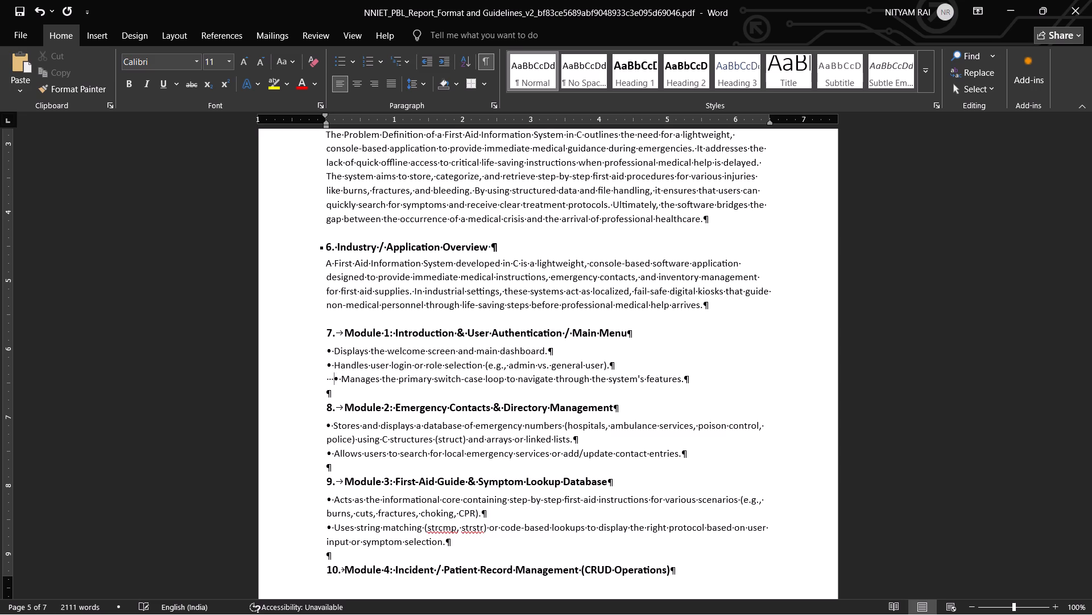
Remove the remaining leading spaces before the "Manages the primary switch-case loop" bullet under the Module 1 heading.
key(BackSpace)
key(BackSpace)
key(BackSpace)
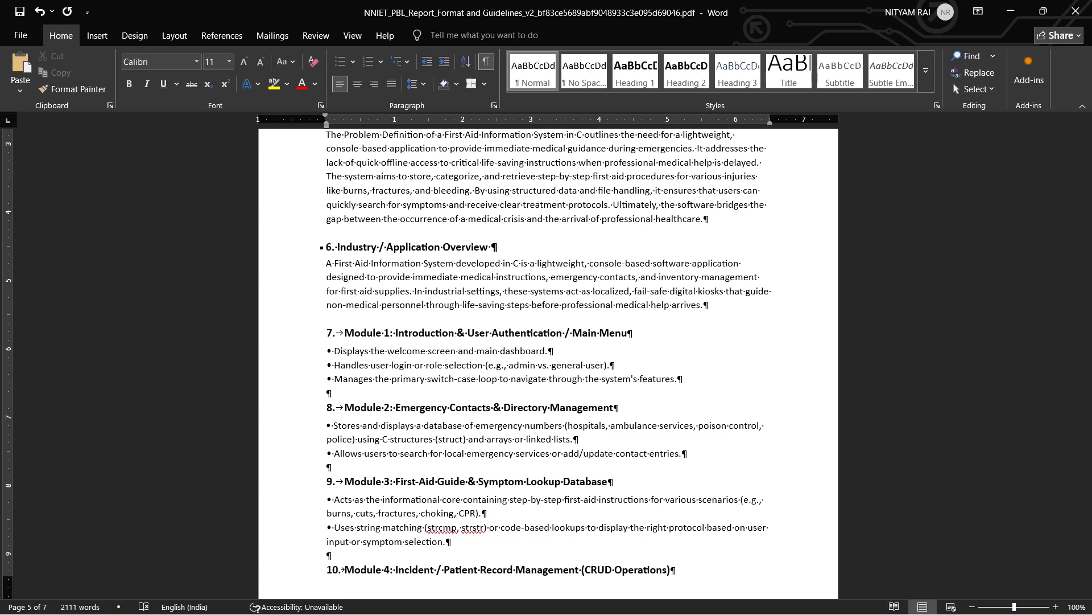
Review the rest of the report, from the module sections through Conclusion, References and Appendix, for sections that still need content.
scroll(509, 390, down, 1)
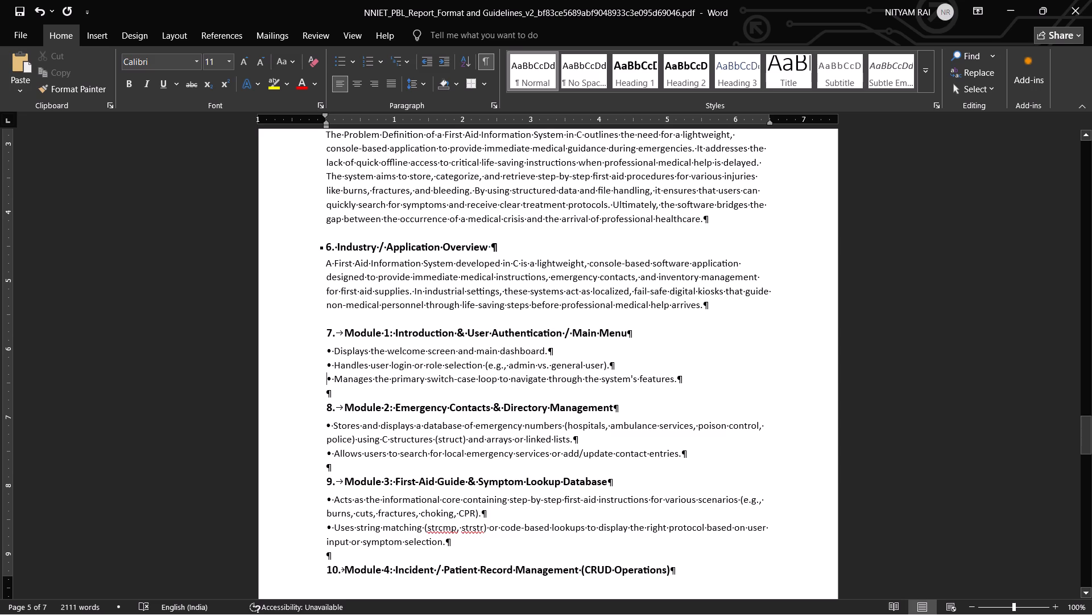
scroll(509, 390, down, 4)
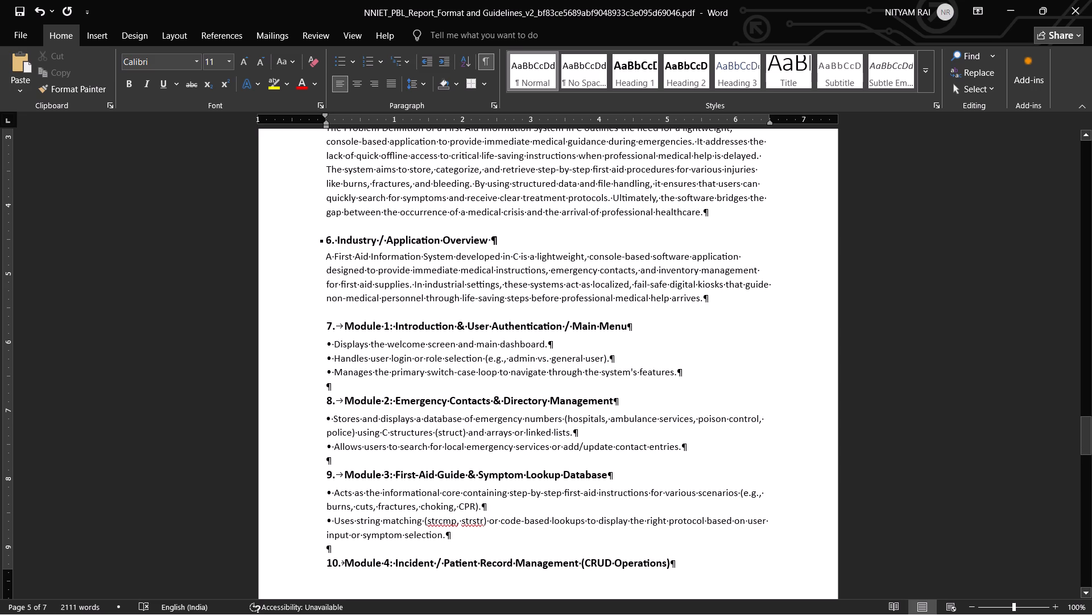
scroll(509, 390, down, 2)
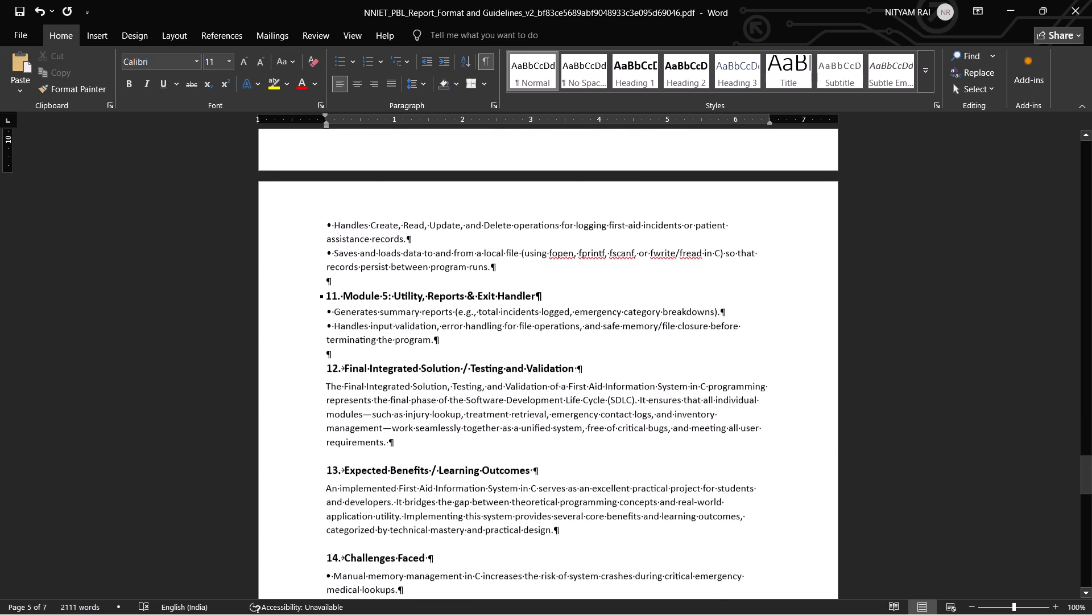
scroll(509, 390, down, 2)
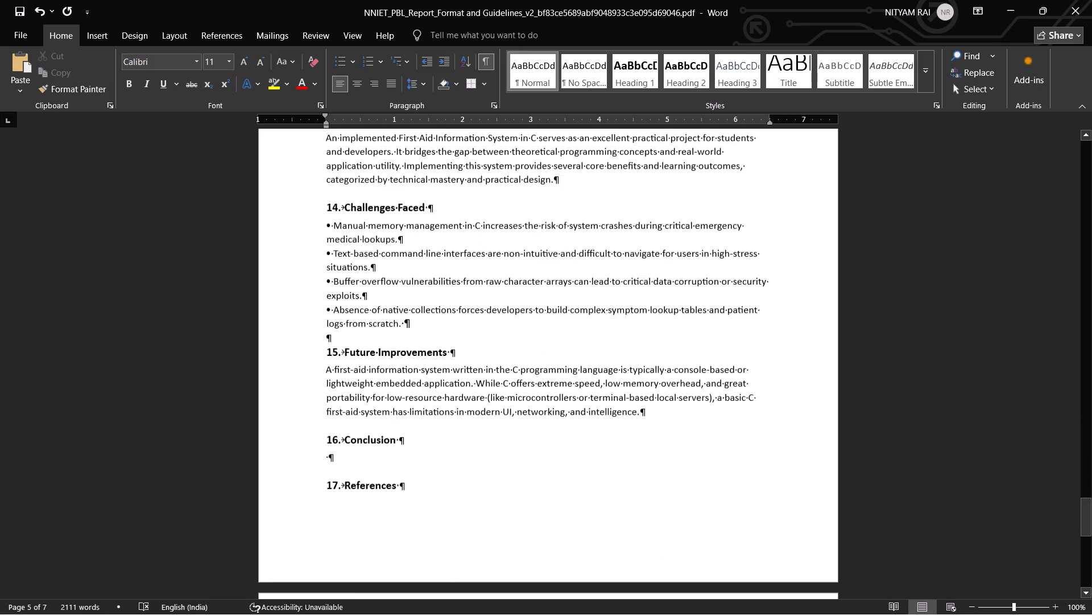
scroll(509, 390, down, 2)
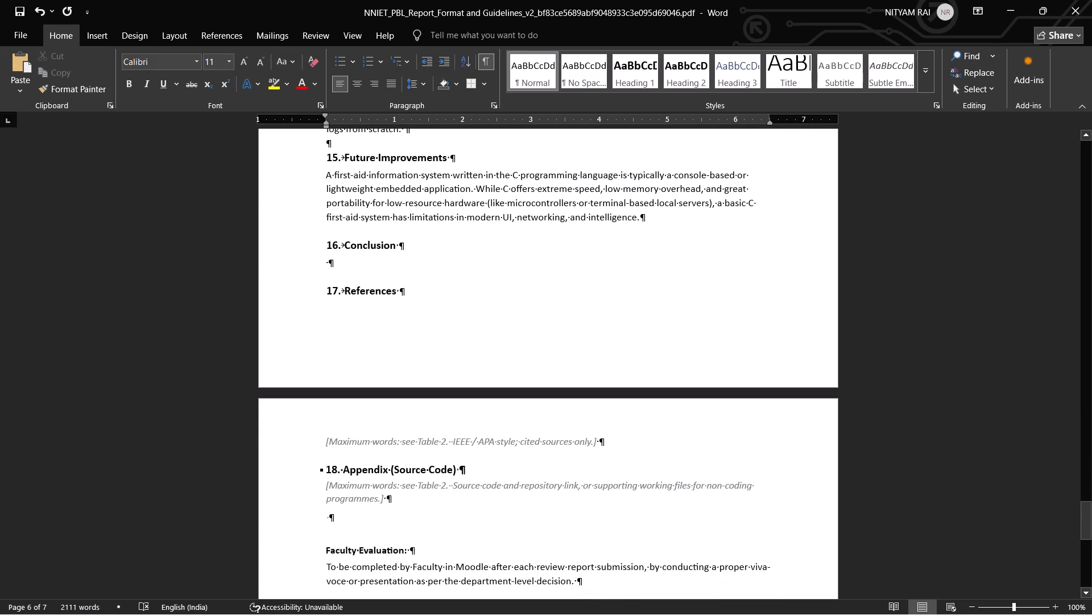
scroll(509, 390, down, 2)
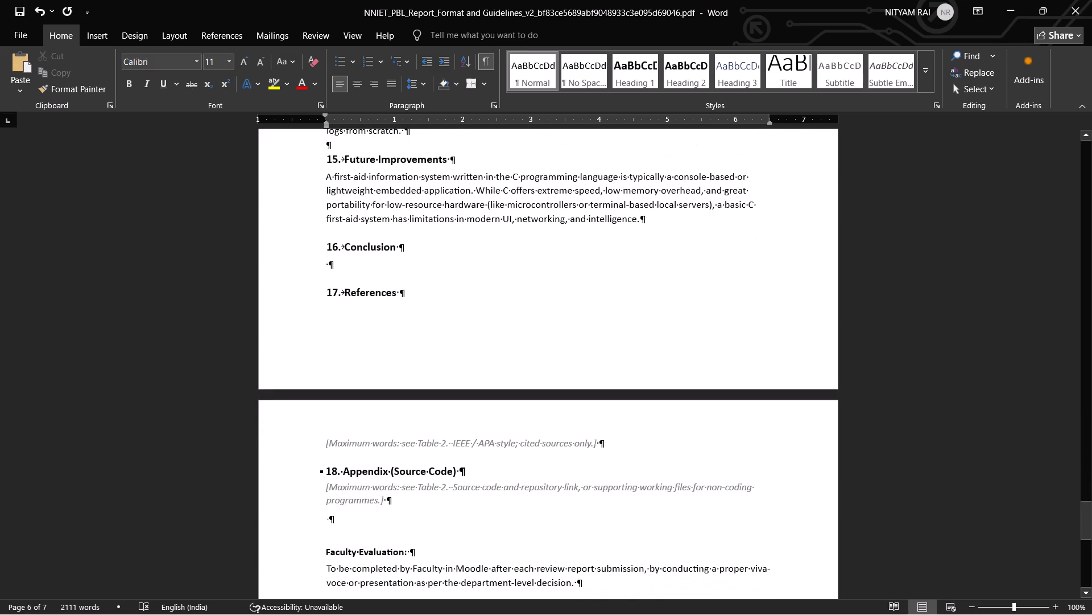
scroll(509, 390, down, 2)
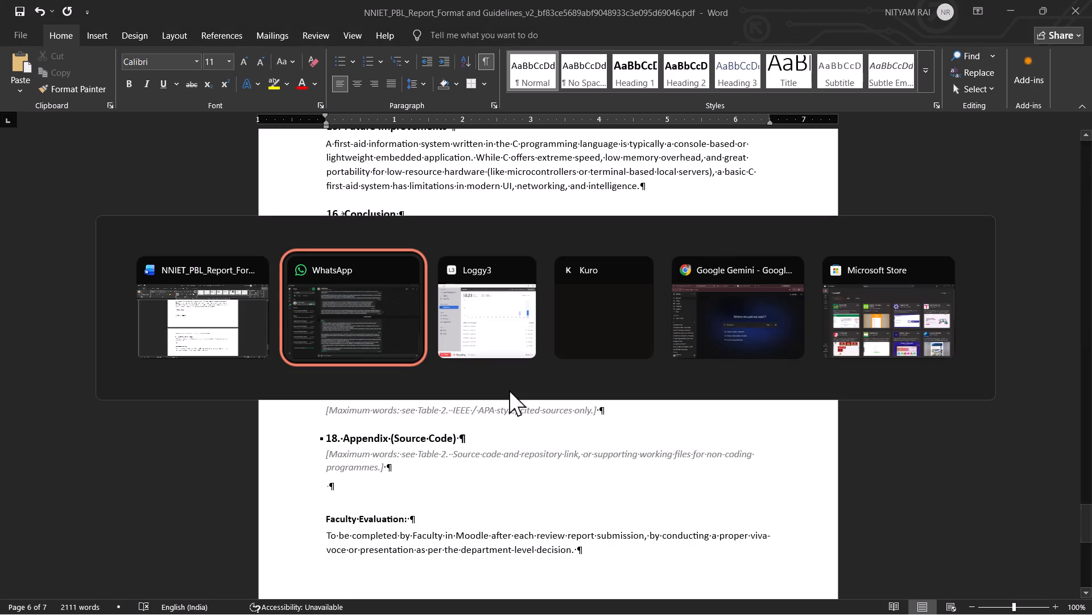
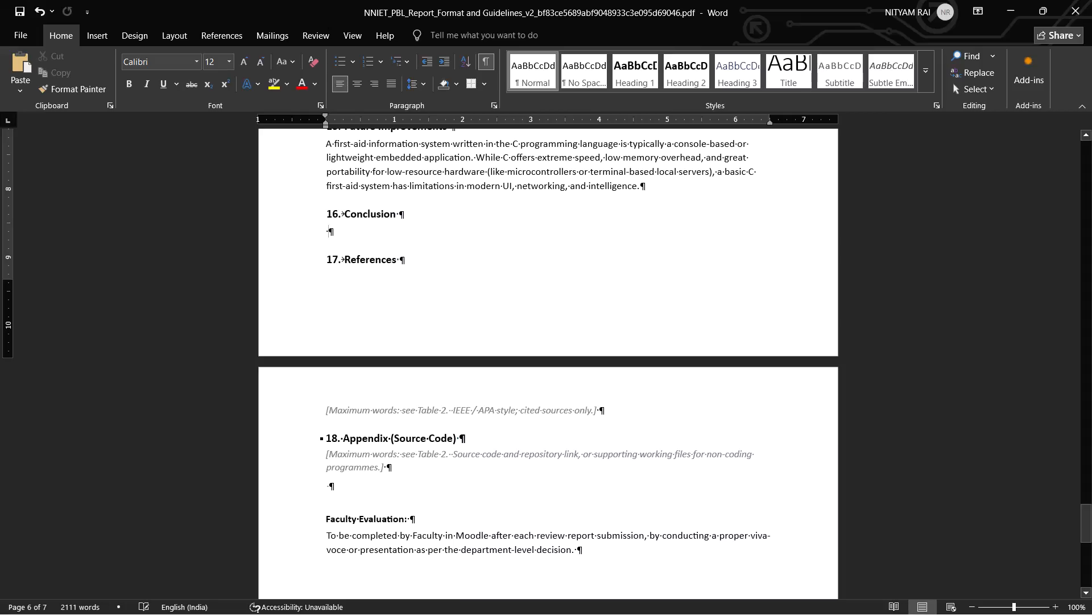
Paste the copied Digital Accessibility, Core C Concepts and User-Centric Design bullets under the "16. Conclusion" heading.
key(ctrl+v)
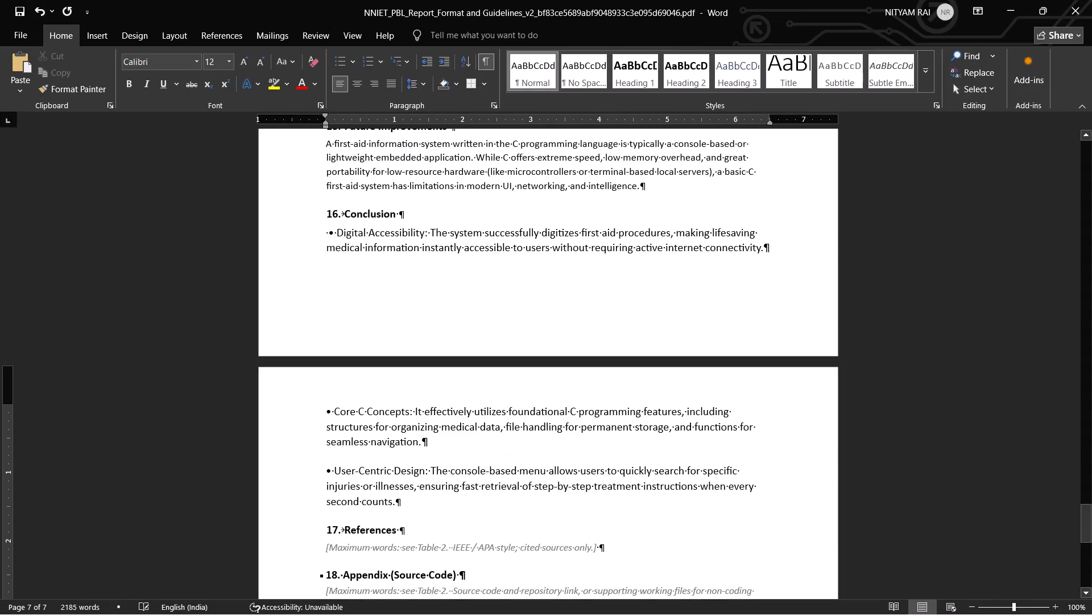
Reduce the font size of the three Conclusion bullets to 11 pt.
drag(394, 509, 329, 238)
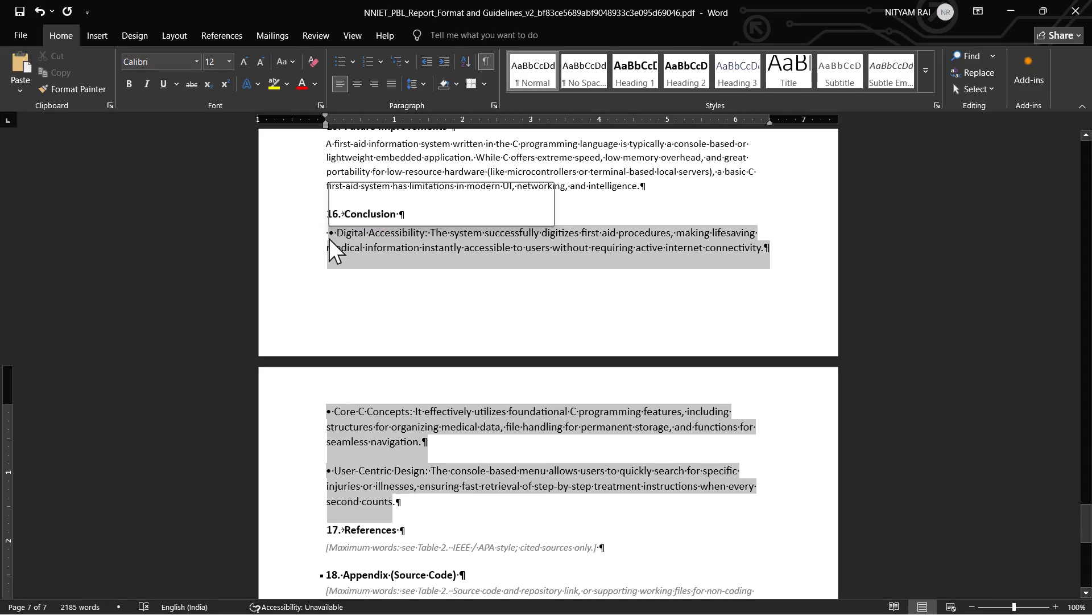
click(258, 60)
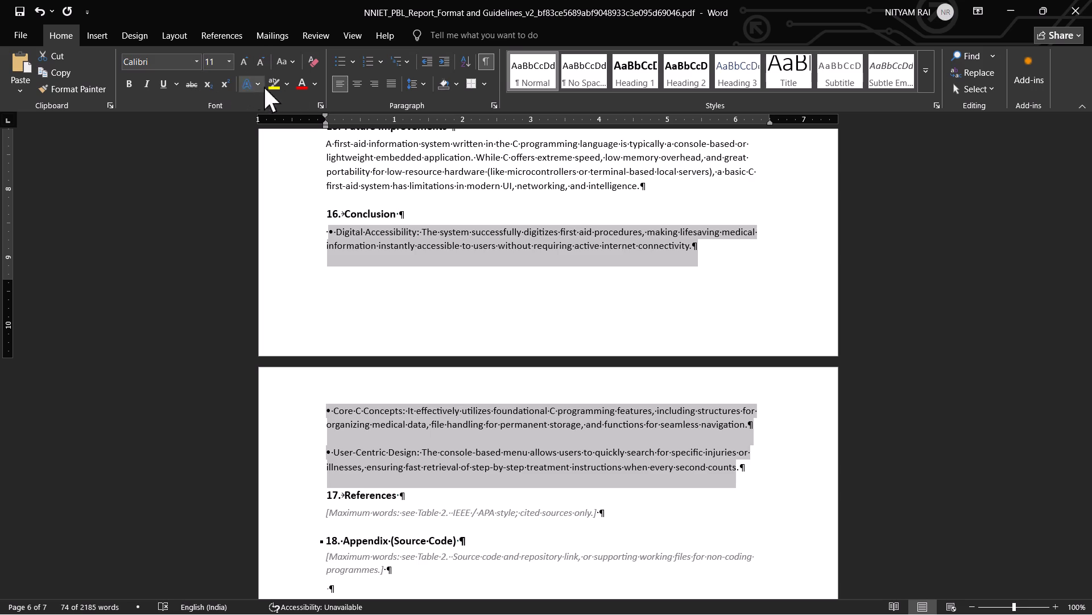
Set the spacing after the three Conclusion bullet paragraphs to 0 pt.
click(422, 88)
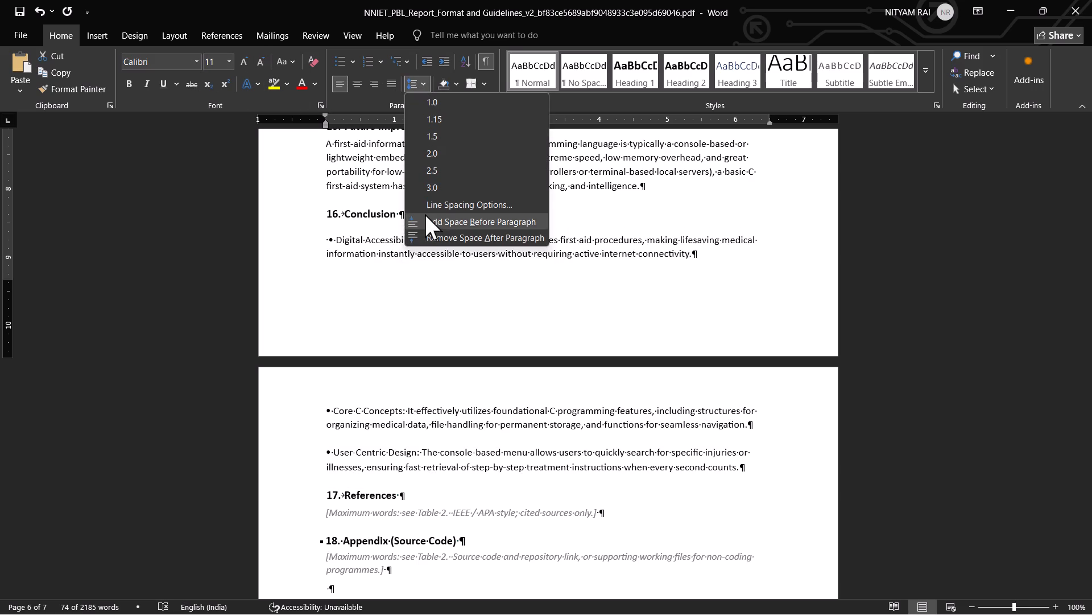
click(425, 210)
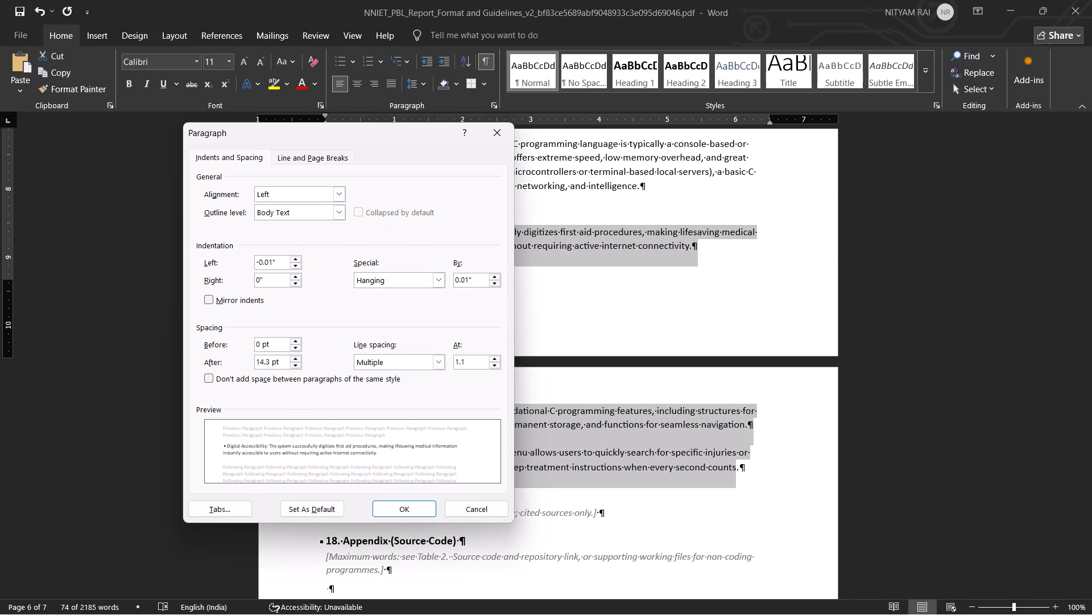
triple_click(293, 364)
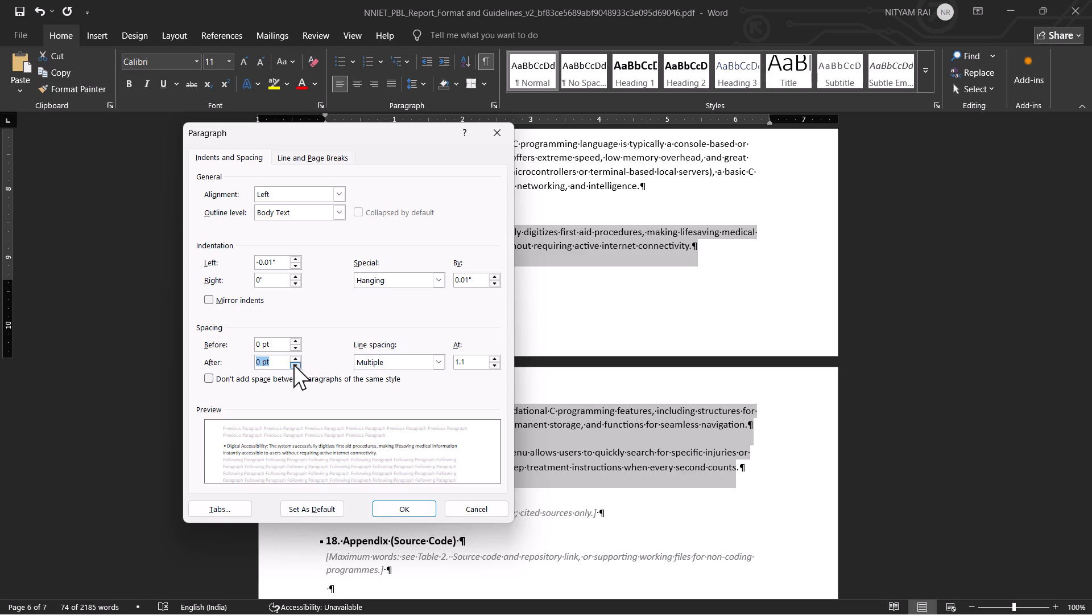
click(293, 364)
click(295, 359)
click(400, 510)
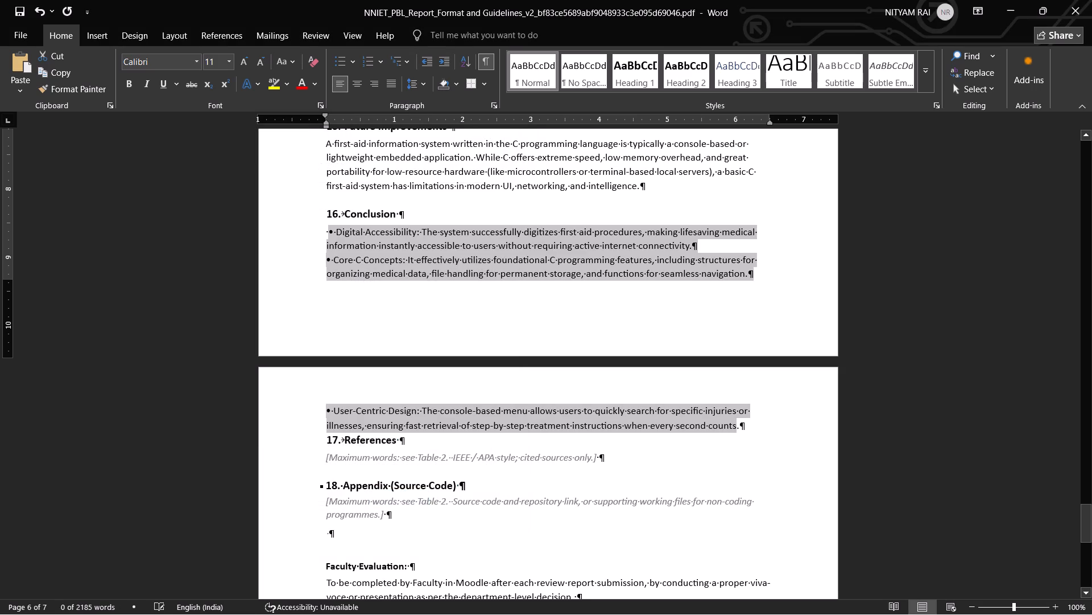
Insert a blank line between the "User-Centric Design" bullet of the Conclusion and the "17. References" heading.
click(742, 427)
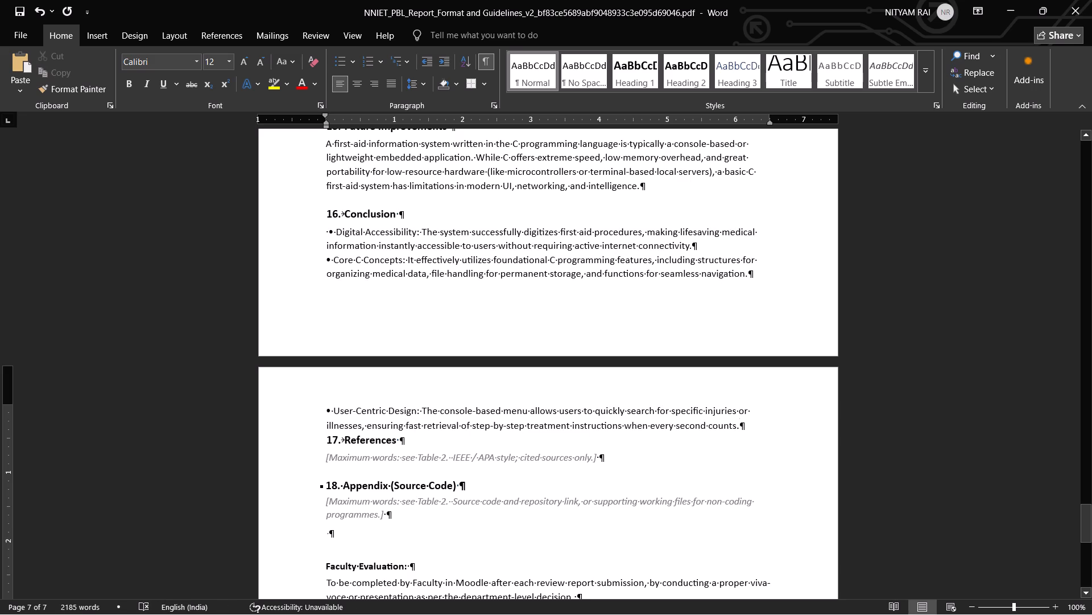
key(Return)
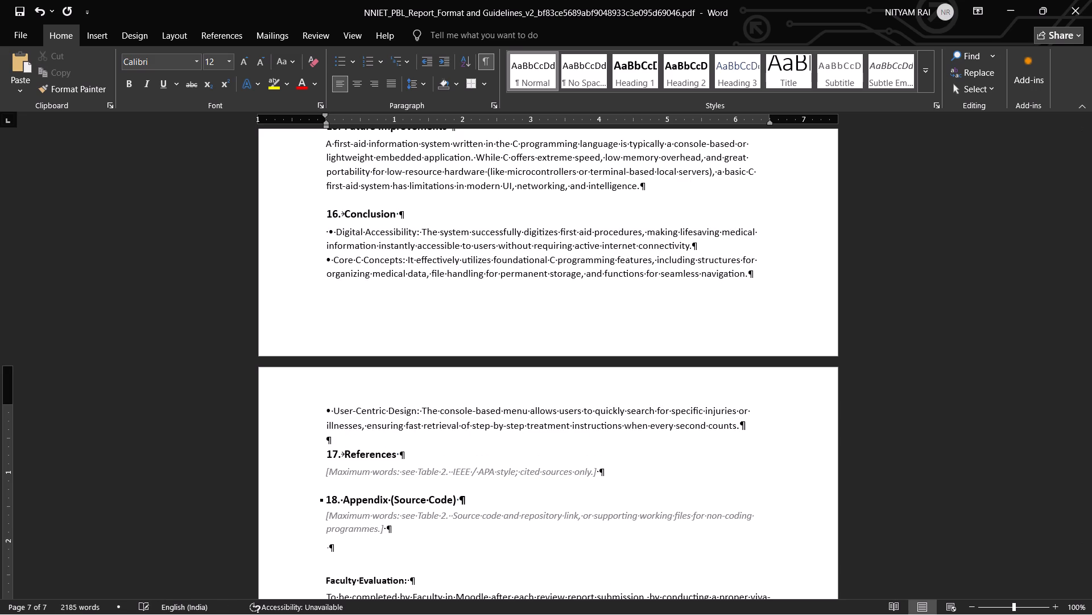
Delete the bracketed "Maximum words" guidance text under the "17. References" heading.
click(594, 476)
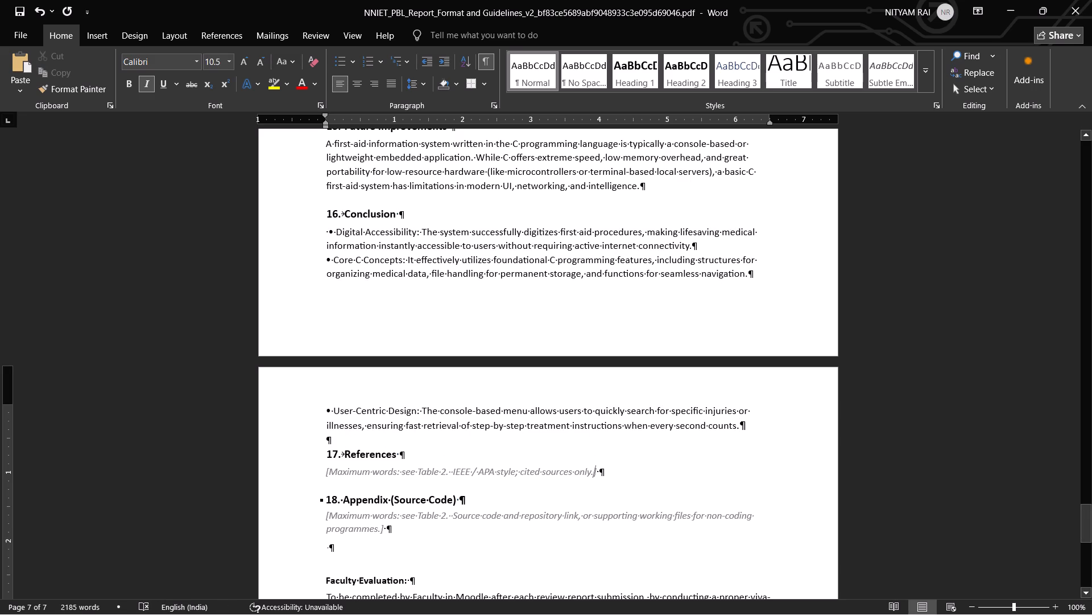
key(Right)
key(BackSpace)
key(BackSpace)
key(BackSpace)
key(BackSpace)
key(BackSpace)
key(BackSpace)
key(BackSpace)
key(BackSpace)
key(BackSpace)
key(BackSpace)
key(BackSpace)
key(BackSpace)
key(BackSpace)
key(BackSpace)
key(BackSpace)
key(BackSpace)
key(BackSpace)
key(BackSpace)
key(BackSpace)
key(BackSpace)
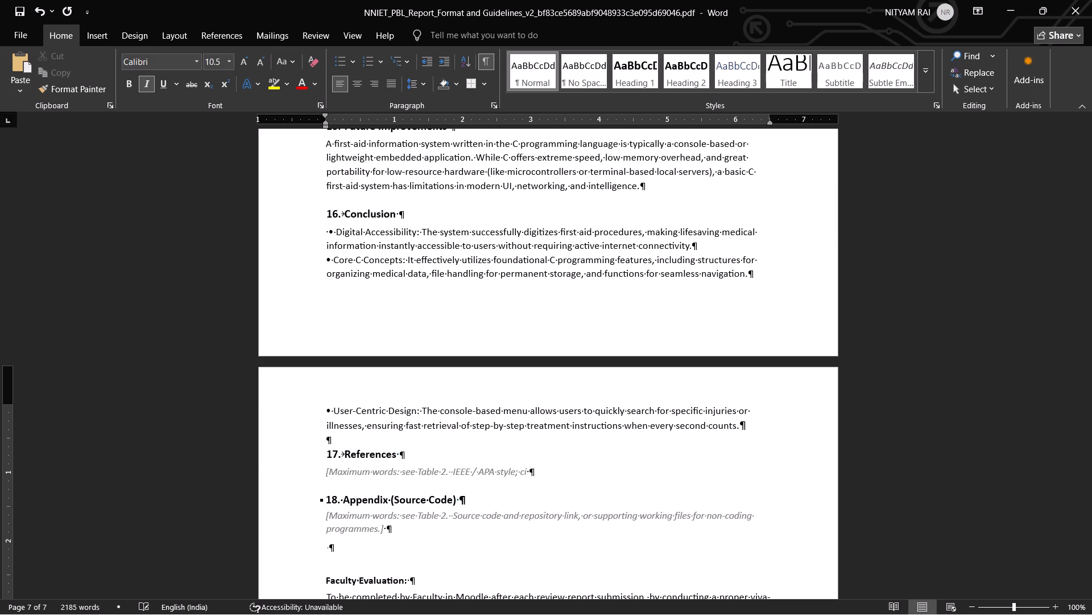
key(BackSpace)
key(BackSpace)
key(BackSpace)
key(BackSpace)
key(BackSpace)
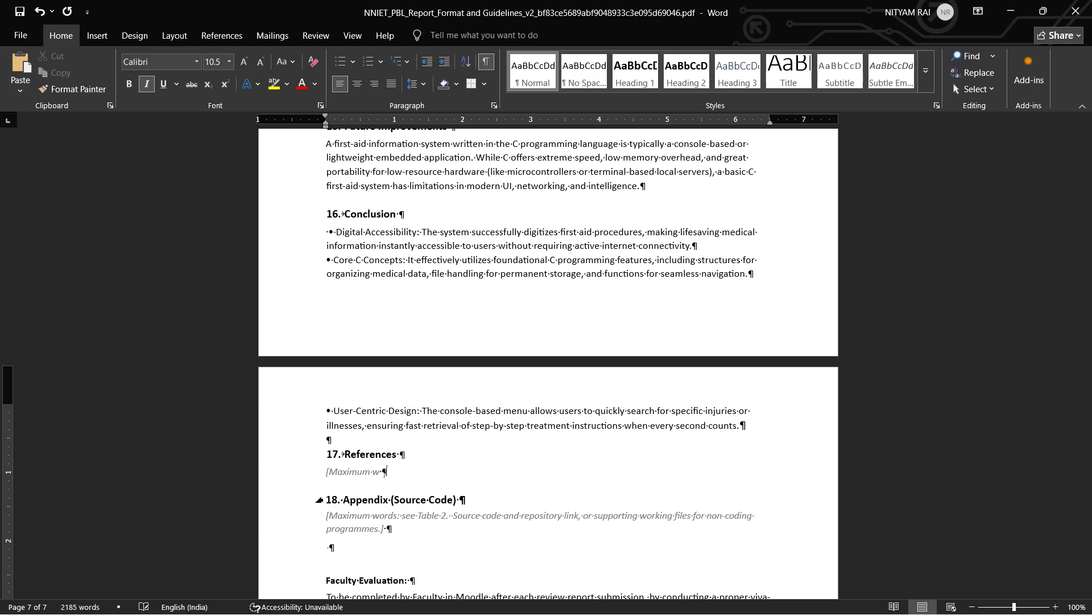
key(BackSpace)
key(BackSpace)
key(BackSpace)
key(BackSpace)
key(BackSpace)
key(BackSpace)
key(BackSpace)
key(BackSpace)
key(BackSpace)
key(BackSpace)
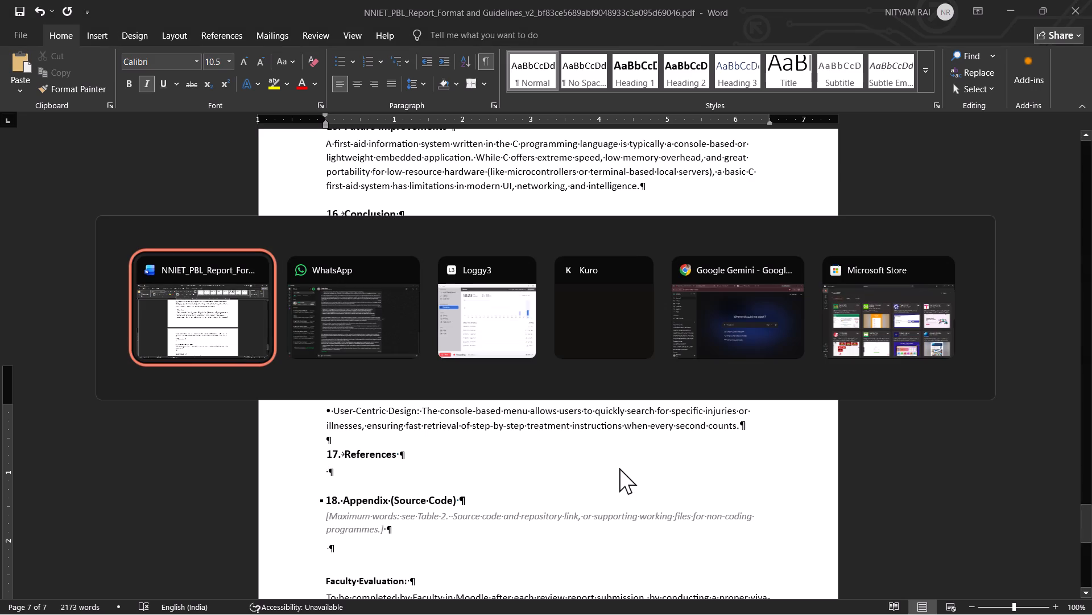
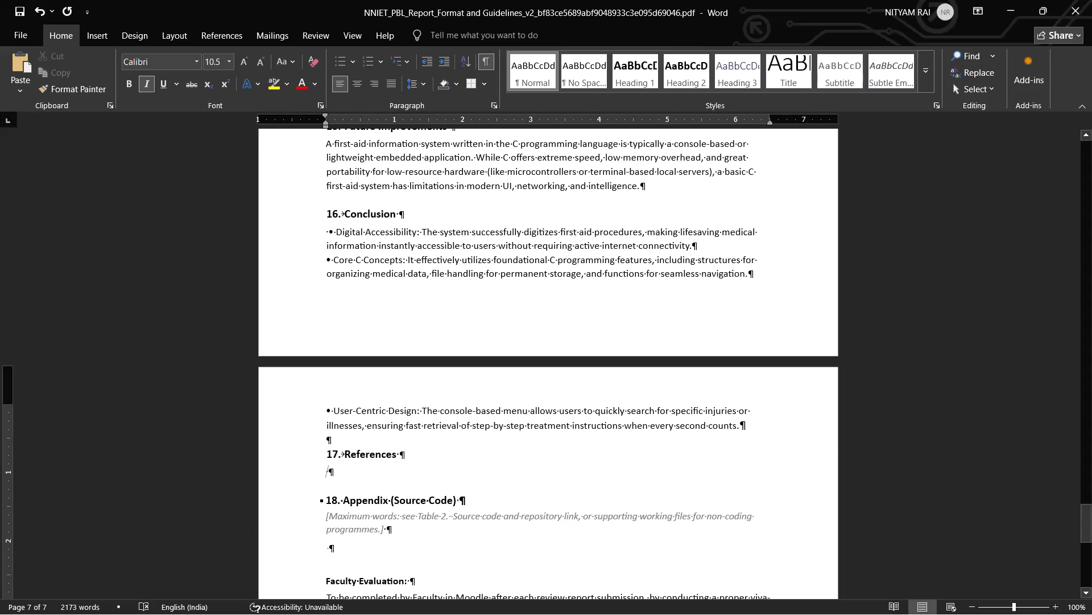
Paste the copied paragraph beginning "When building a First Aid Information System in C" under the "17. References" heading.
key(ctrl+v)
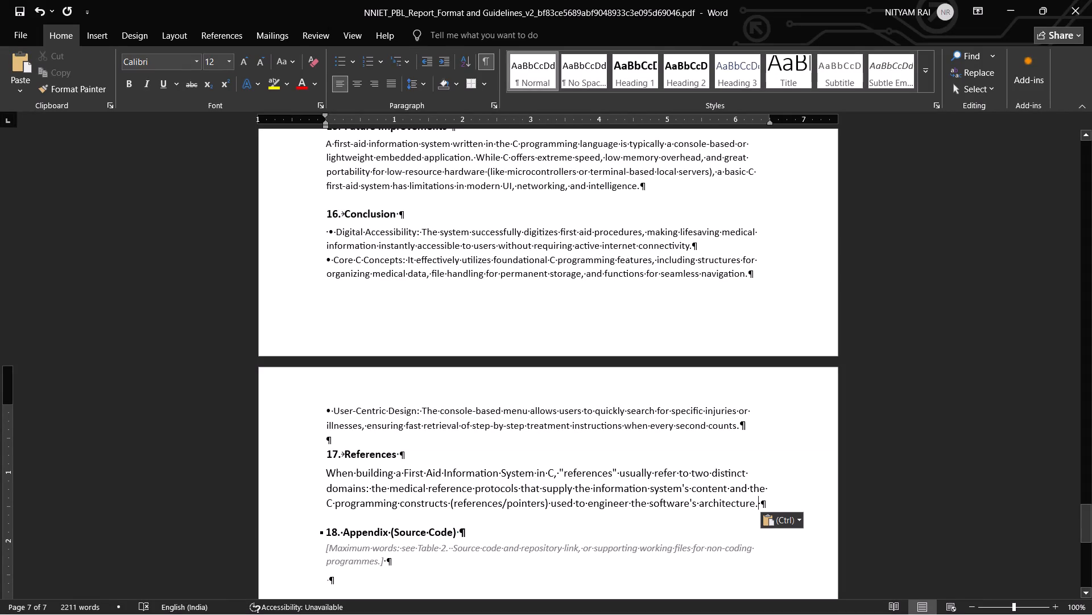
Reduce the font size of the whole paragraph under "17. References" to 11.
key(shift+Up)
key(shift+Up)
key(shift+Up)
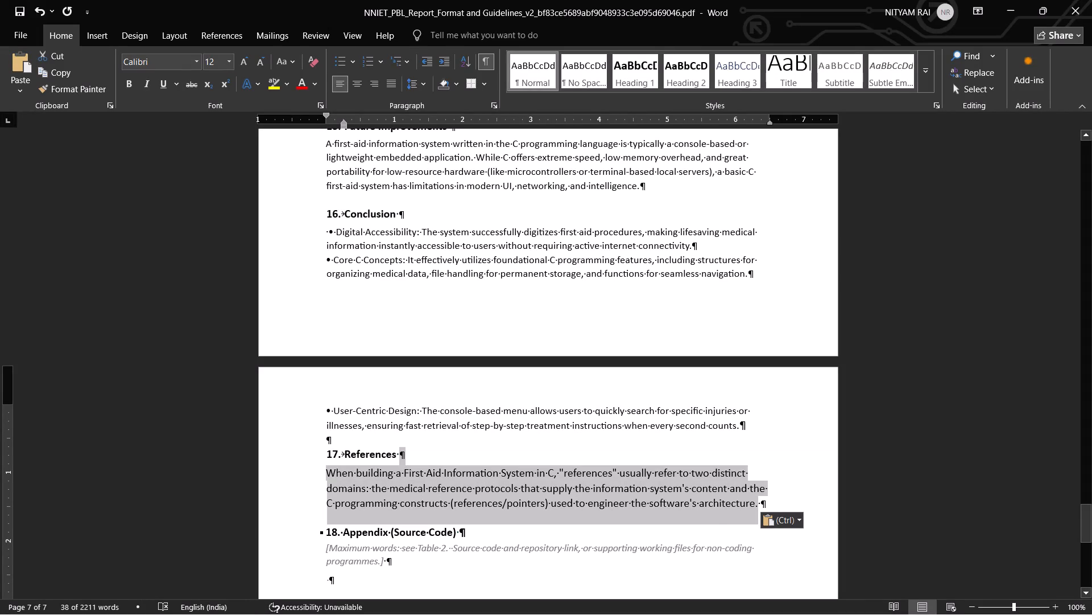
key(shift+Right)
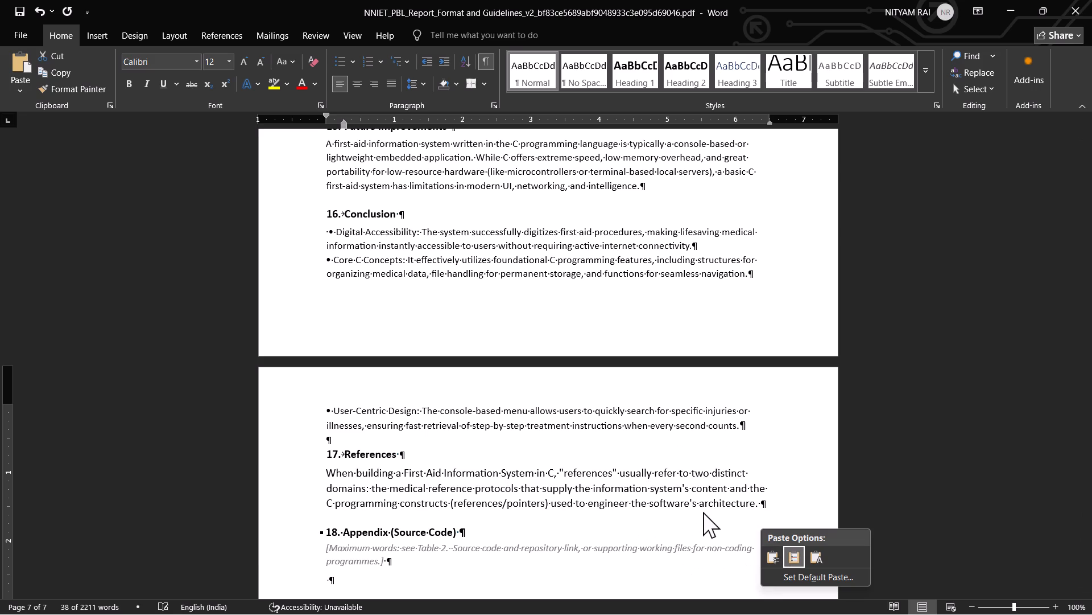
click(703, 512)
key(shift+Up)
key(shift+Up)
key(shift+Up)
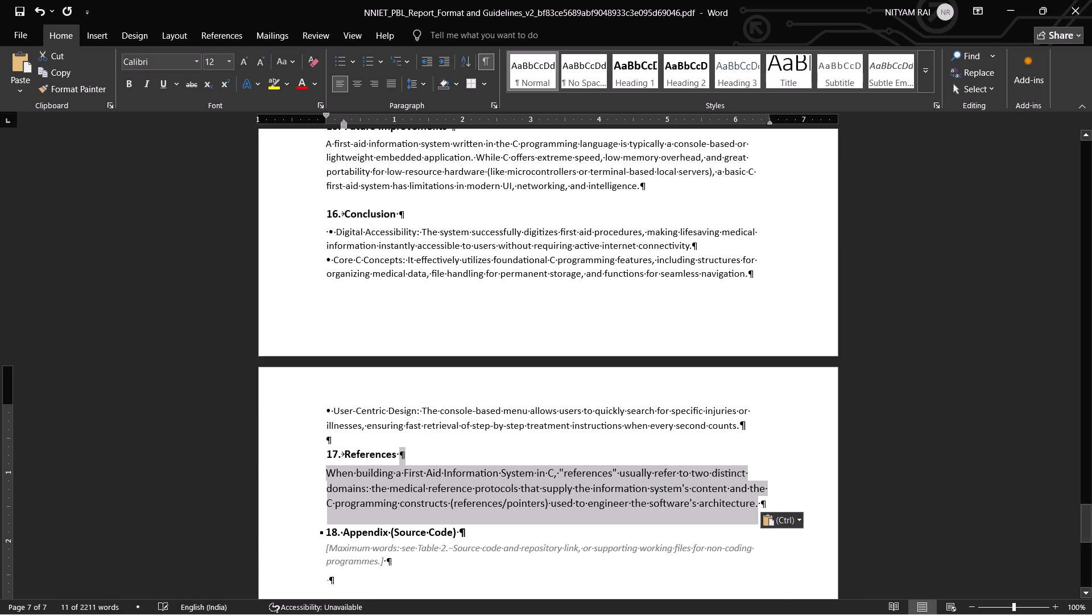
key(shift+Right)
key(shift+Right)
key(shift+Left)
click(254, 61)
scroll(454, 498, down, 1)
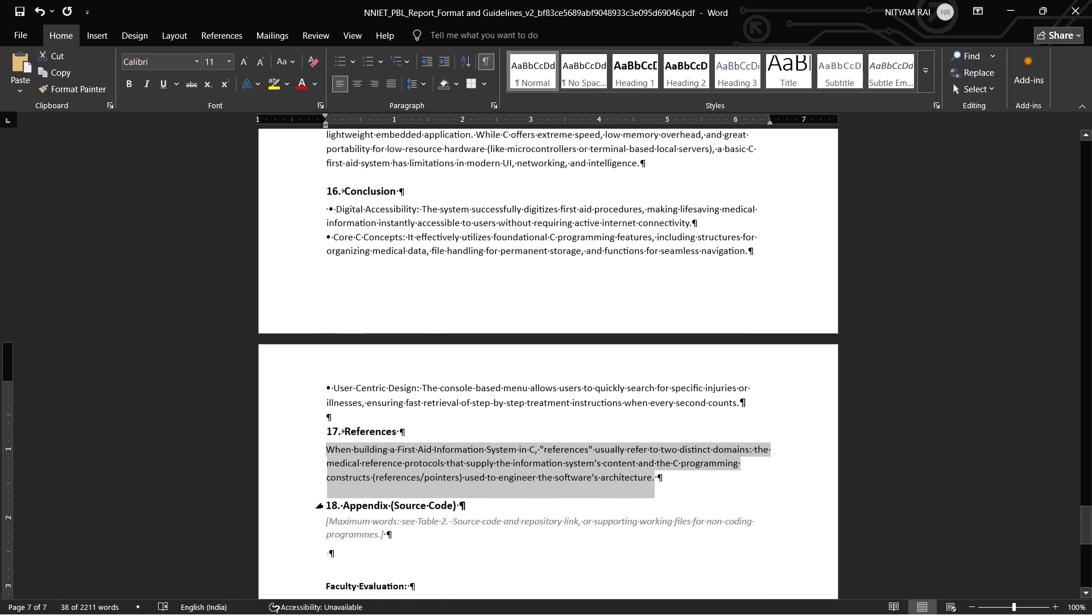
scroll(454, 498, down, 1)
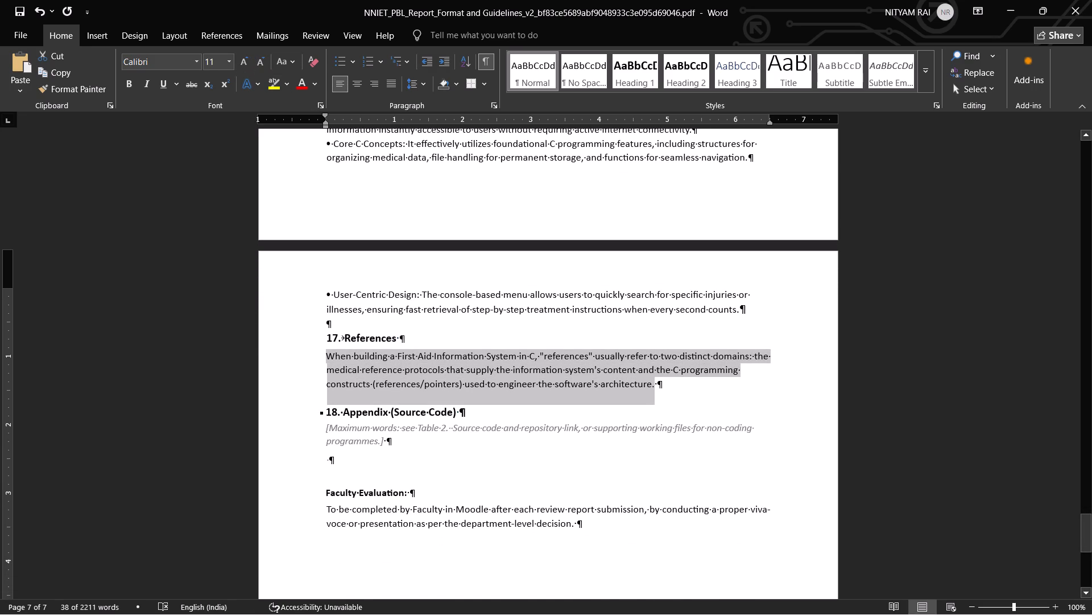
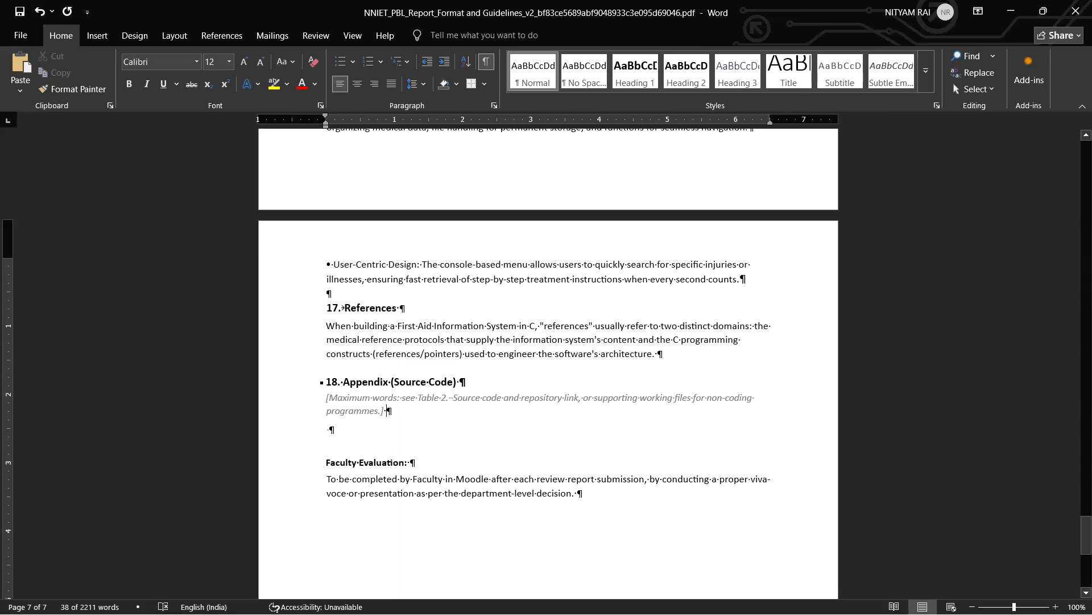
Replace the bracketed guidance text under "18. Appendix (Source Code)" with the copied text beginning "A "first aid information system" in C programming".
drag(409, 416, 360, 414)
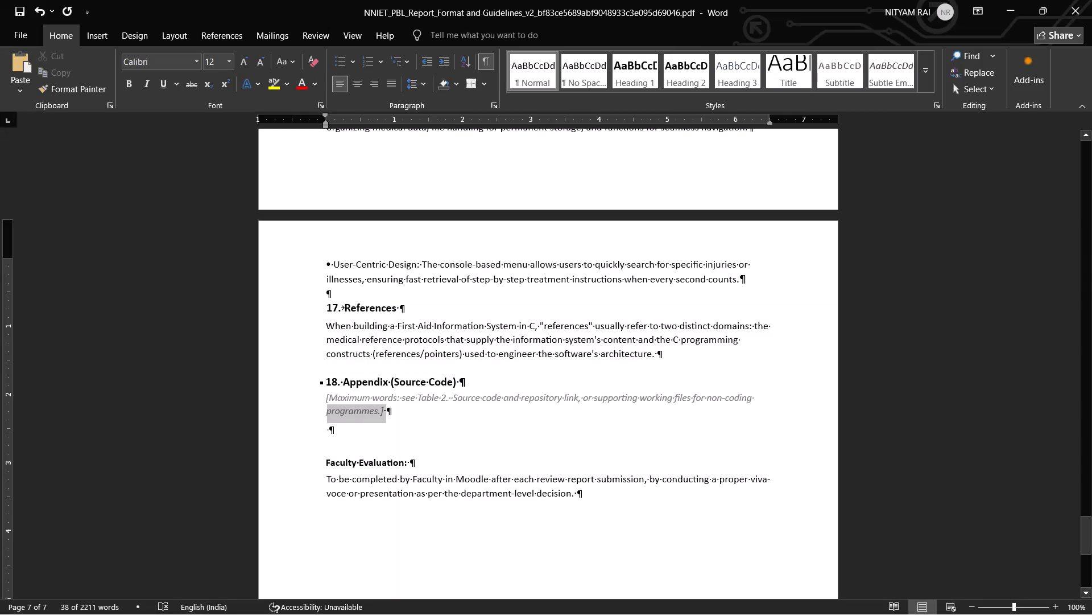
drag(360, 414, 336, 409)
key(BackSpace)
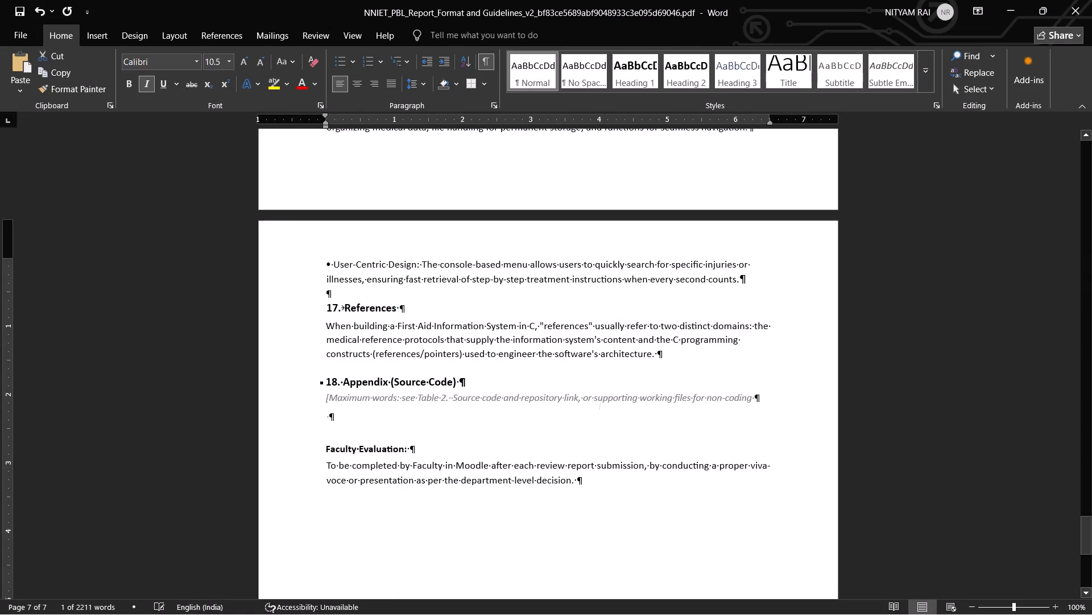
key(BackSpace)
key(BackSpace)
key(BackSpace)
key(BackSpace)
key(BackSpace)
key(BackSpace)
key(BackSpace)
key(BackSpace)
key(BackSpace)
key(BackSpace)
key(BackSpace)
key(BackSpace)
key(BackSpace)
key(BackSpace)
key(BackSpace)
key(BackSpace)
key(BackSpace)
key(BackSpace)
key(BackSpace)
key(BackSpace)
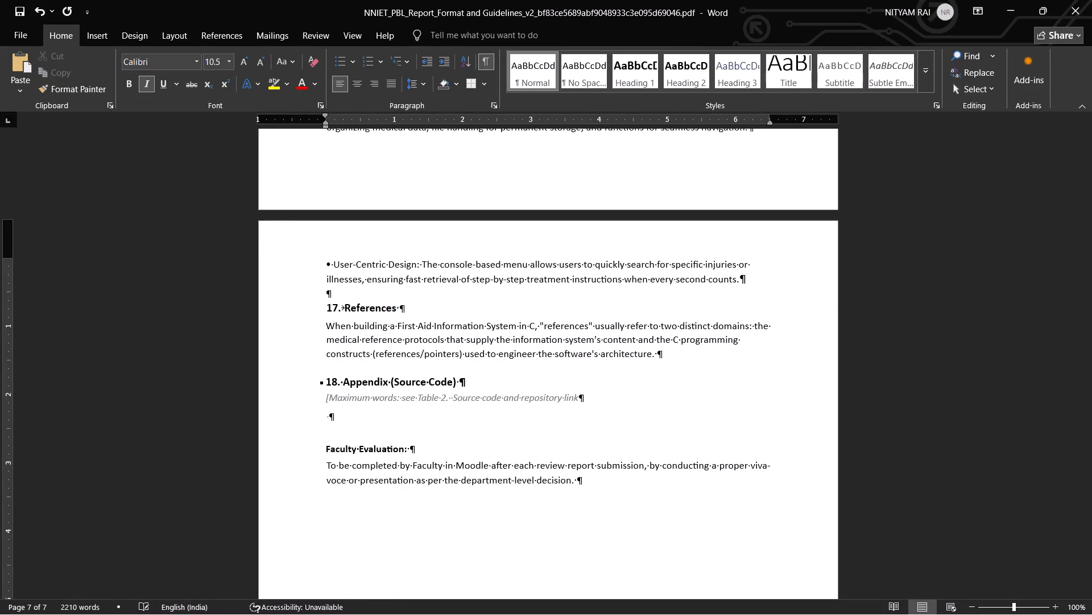
key(BackSpace)
key(BackSpace)
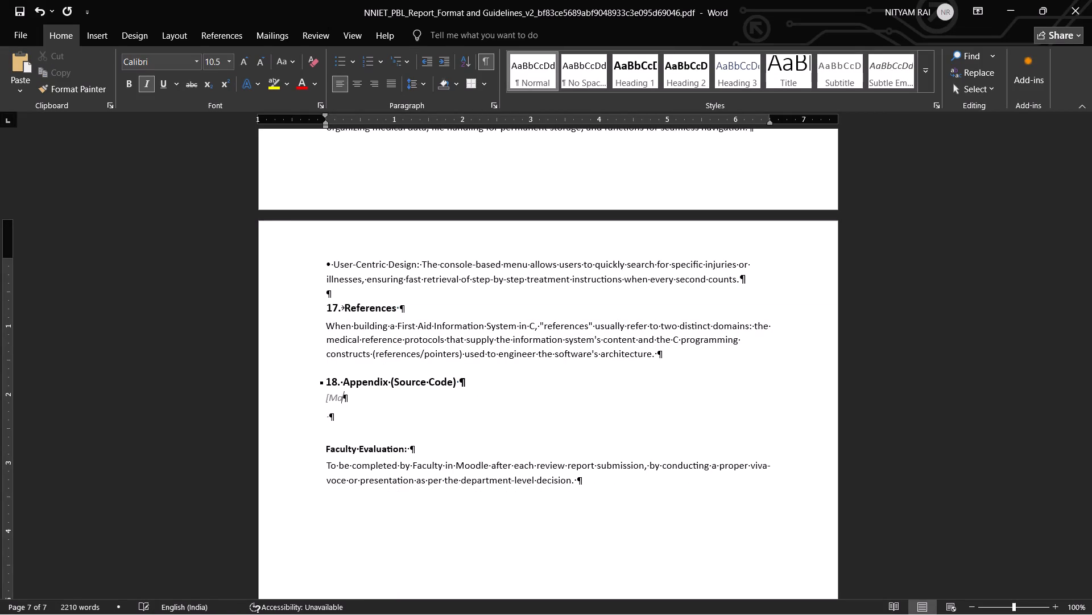
key(BackSpace)
key(BackSpace)
key(ctrl+v)
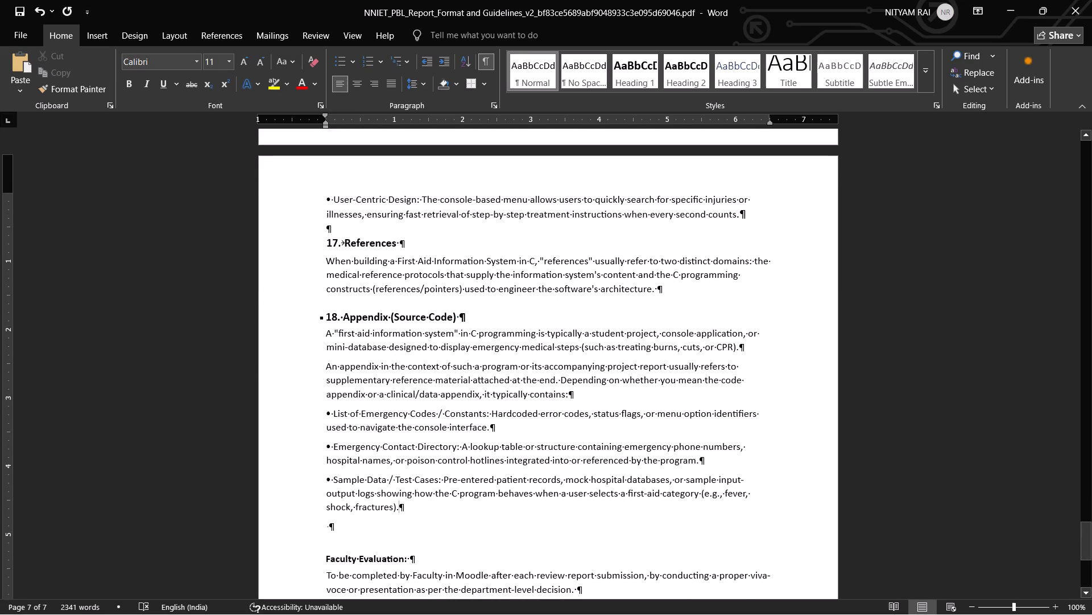
Set the spacing after to 0 pt for all the paragraphs and bullets under "18. Appendix (Source Code)".
drag(396, 508, 326, 342)
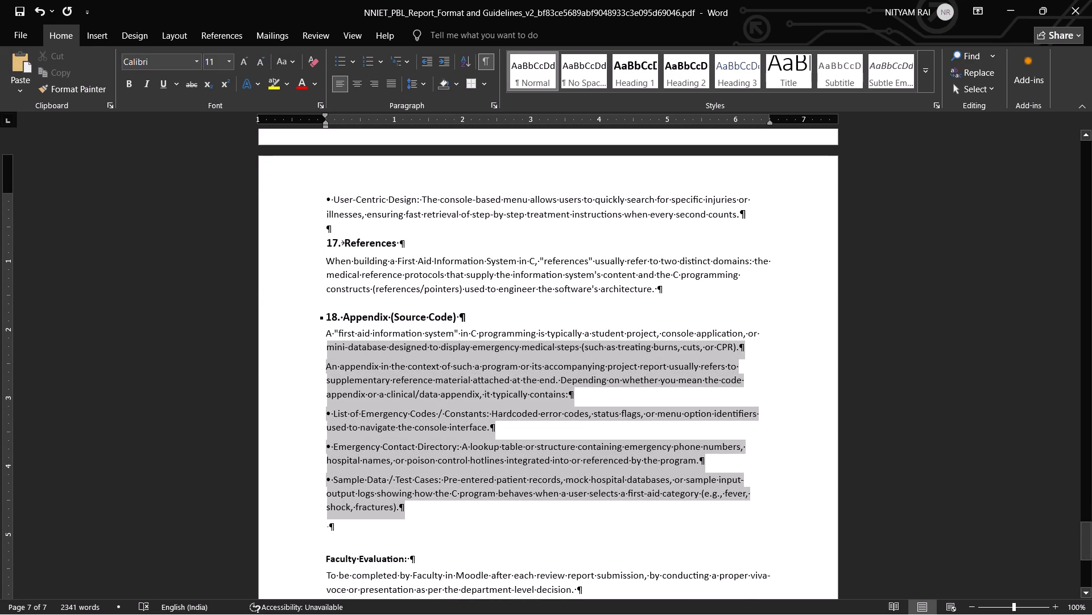
drag(326, 342, 323, 333)
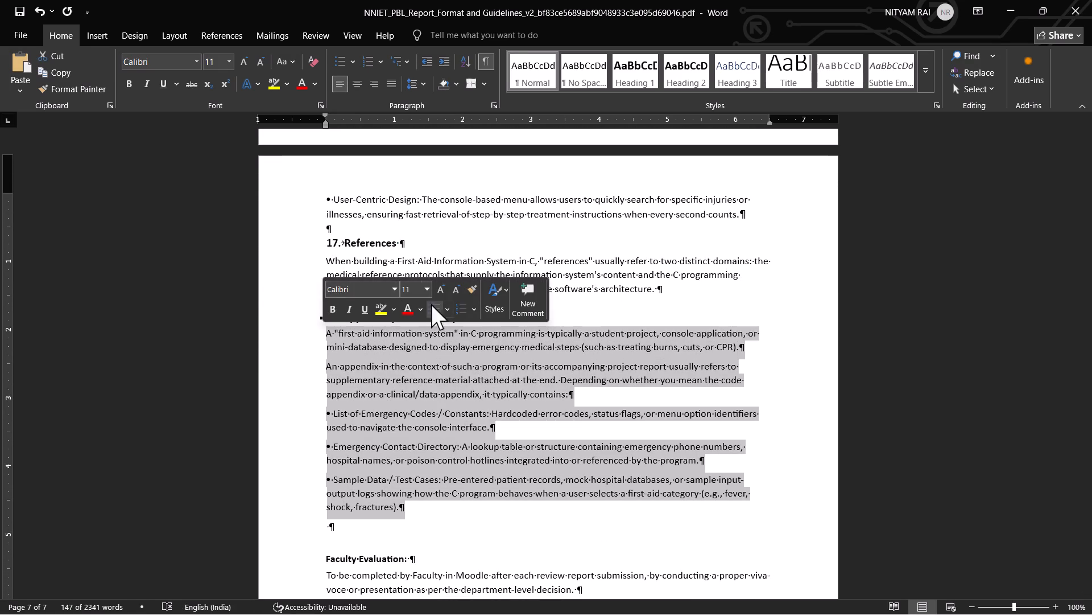
click(413, 87)
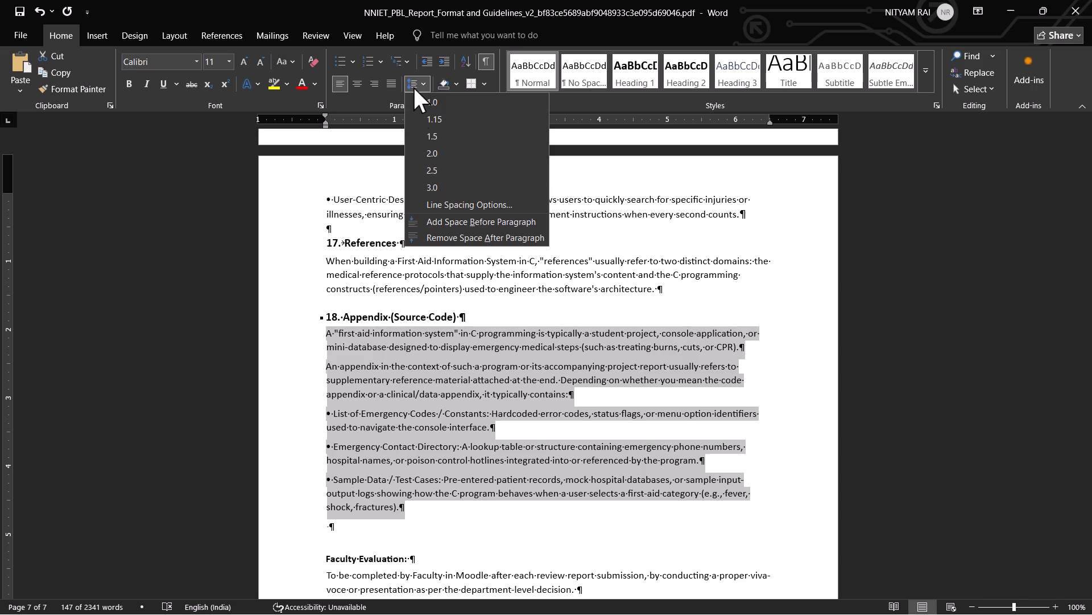
click(439, 203)
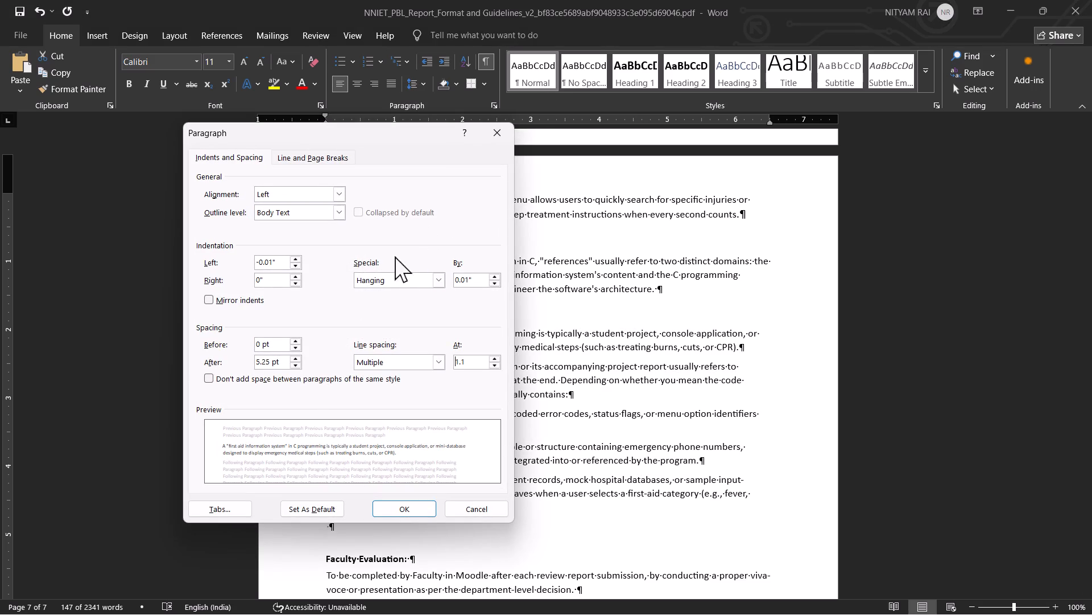
click(292, 364)
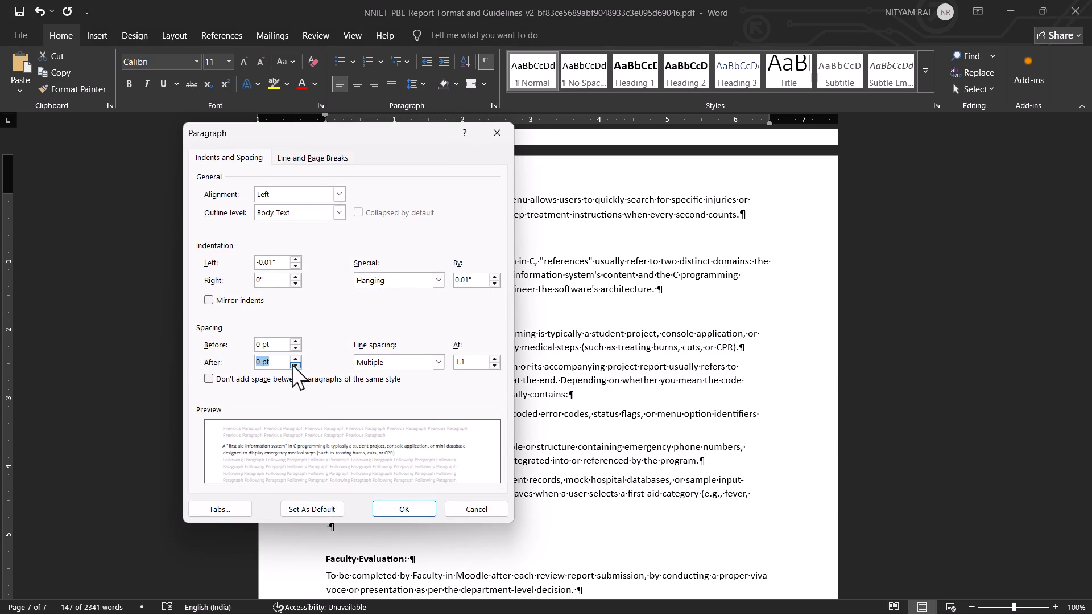
click(414, 510)
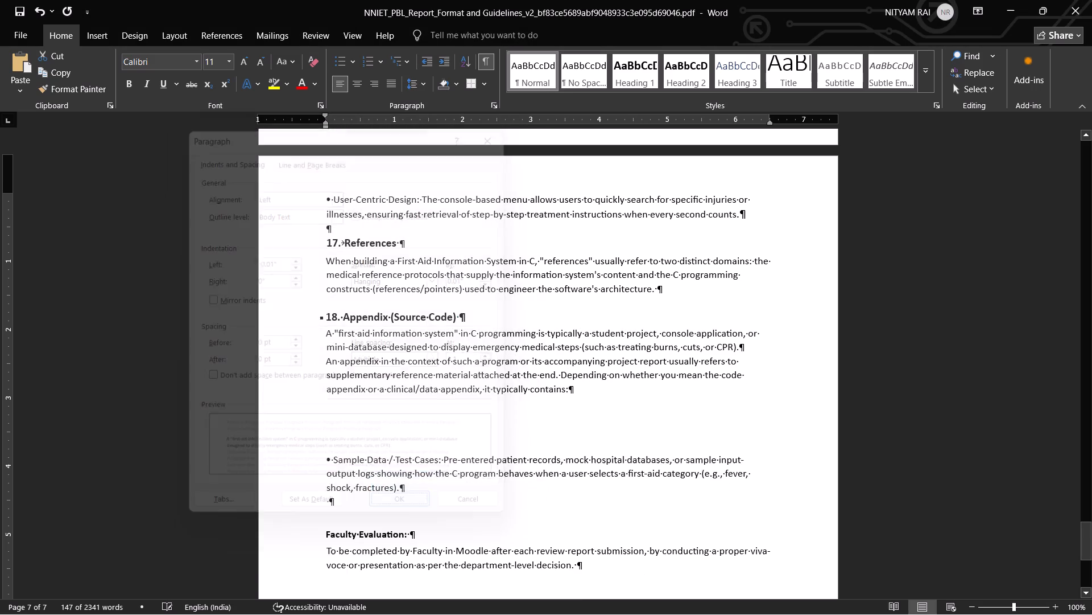
click(523, 472)
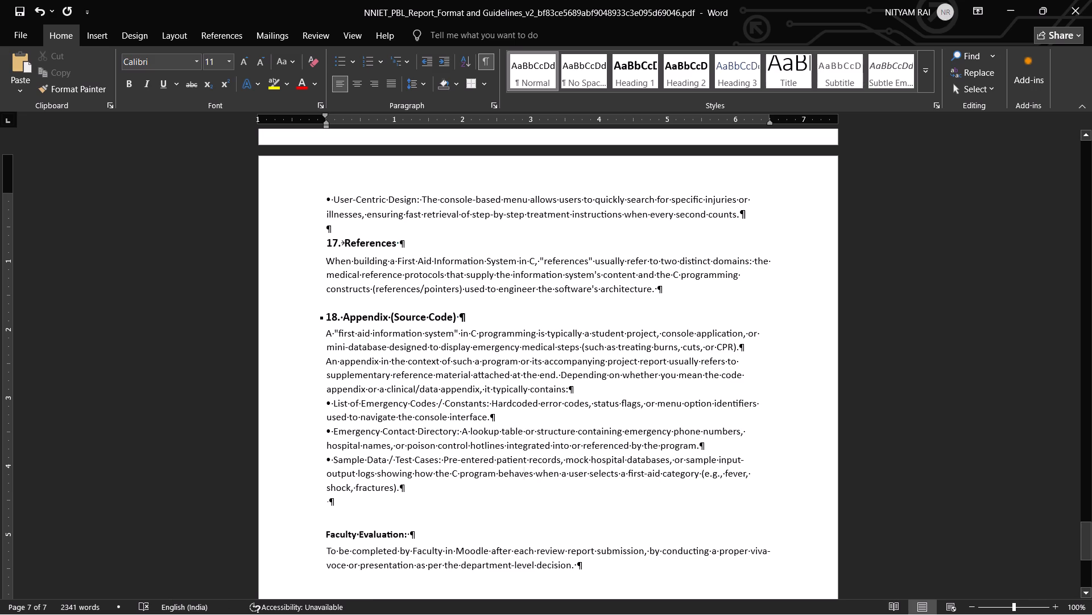
click(380, 442)
Switch to Loggy3 and stop the running recording.
scroll(408, 509, down, 1)
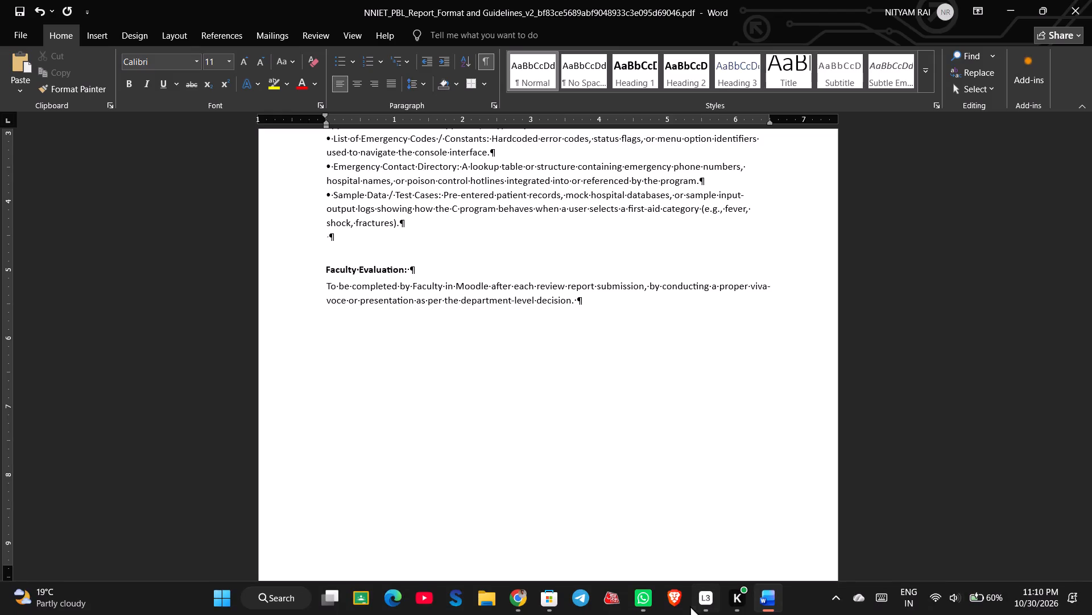
click(701, 601)
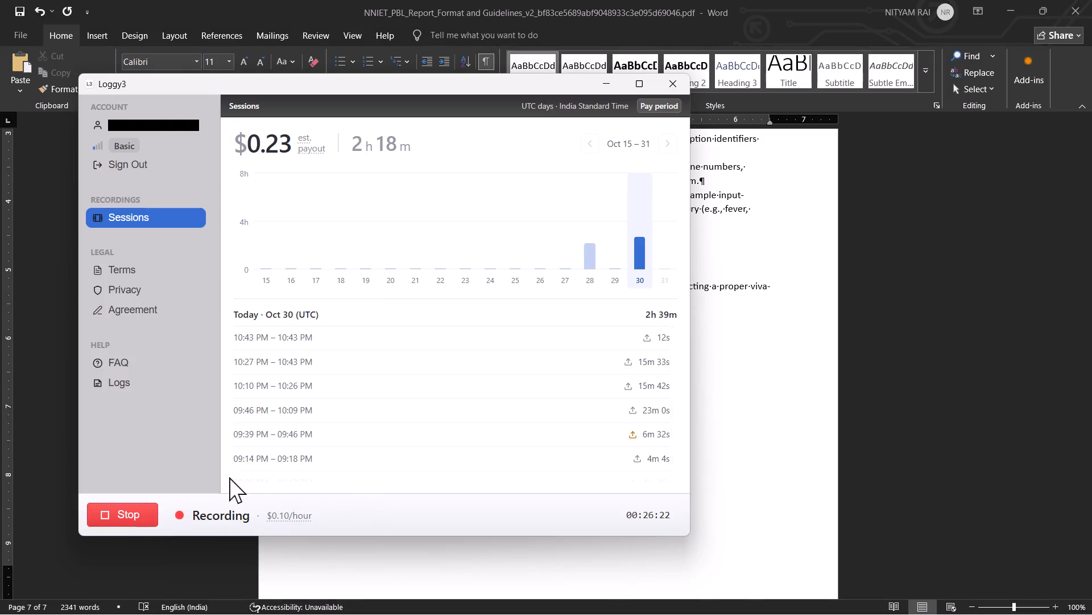
click(125, 515)
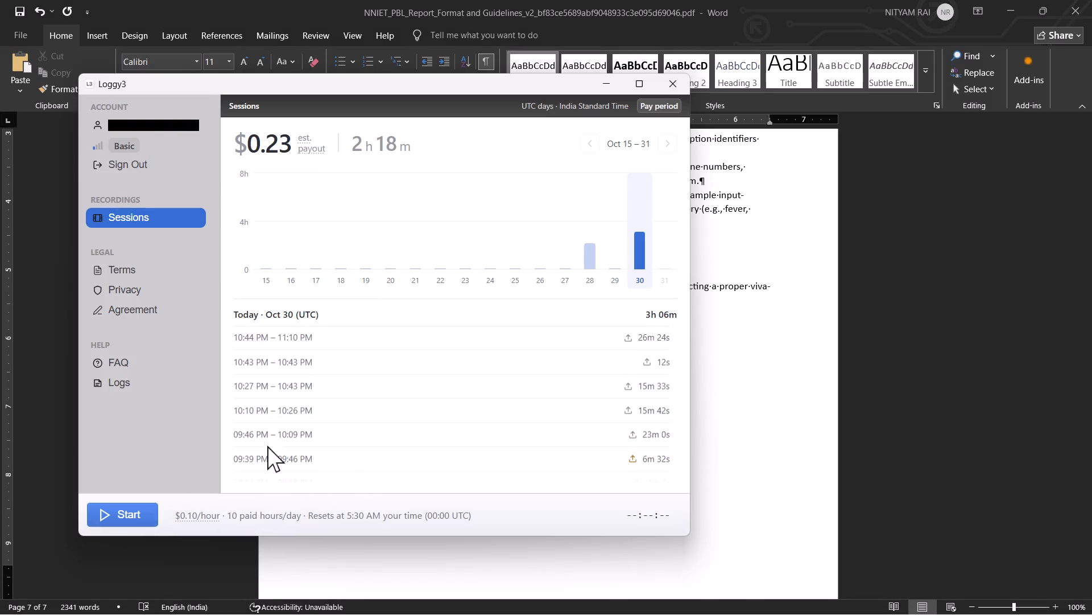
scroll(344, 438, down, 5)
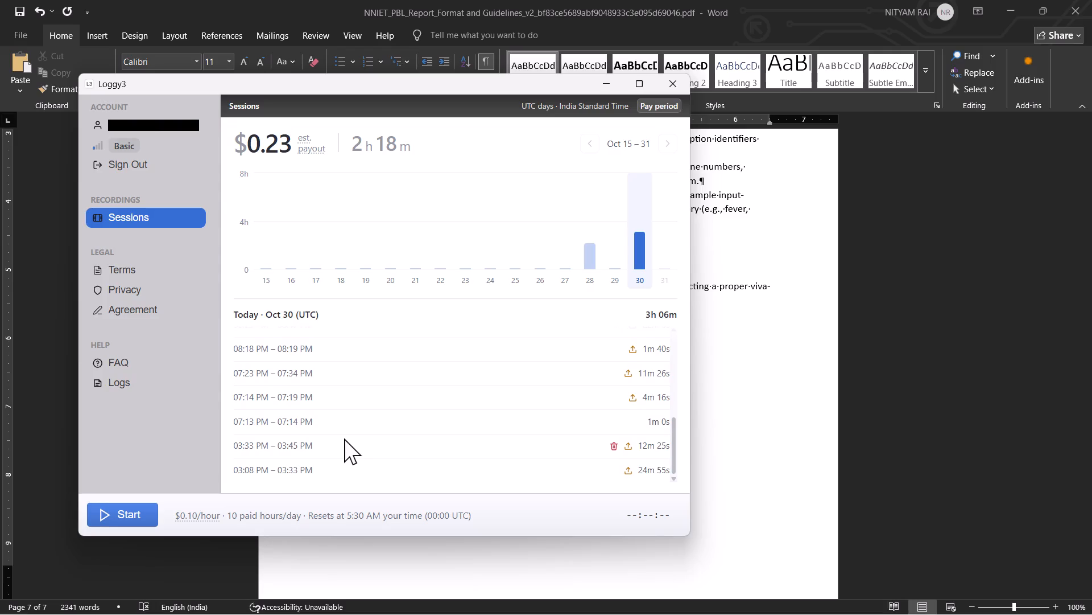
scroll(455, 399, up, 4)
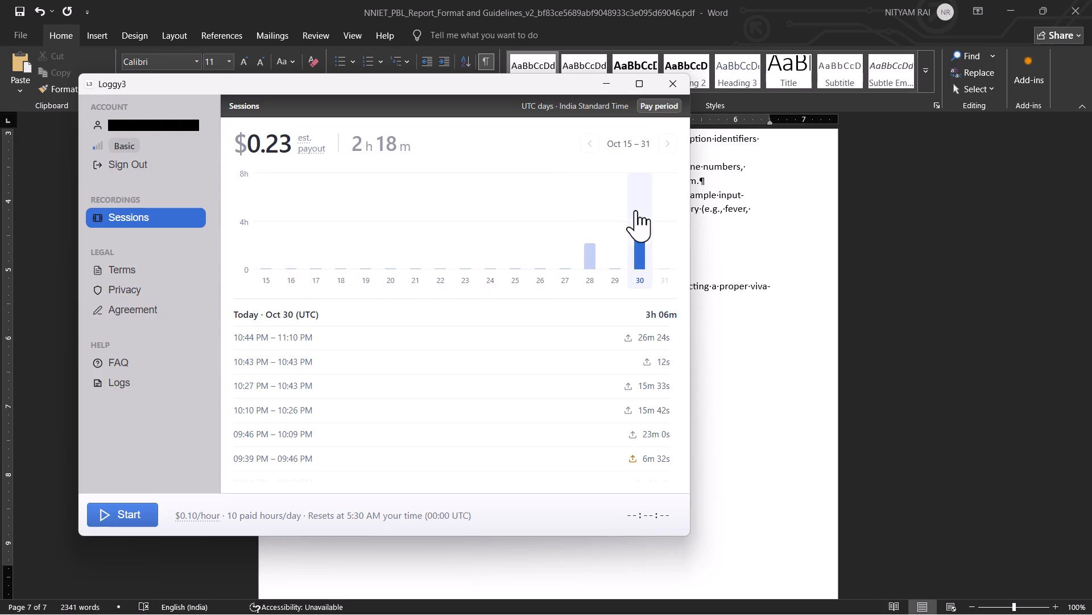
Switch back to Word and reduce the example programmes under "Program and Branch Name:" on the title page to a single entry, BTech ECE.
click(748, 278)
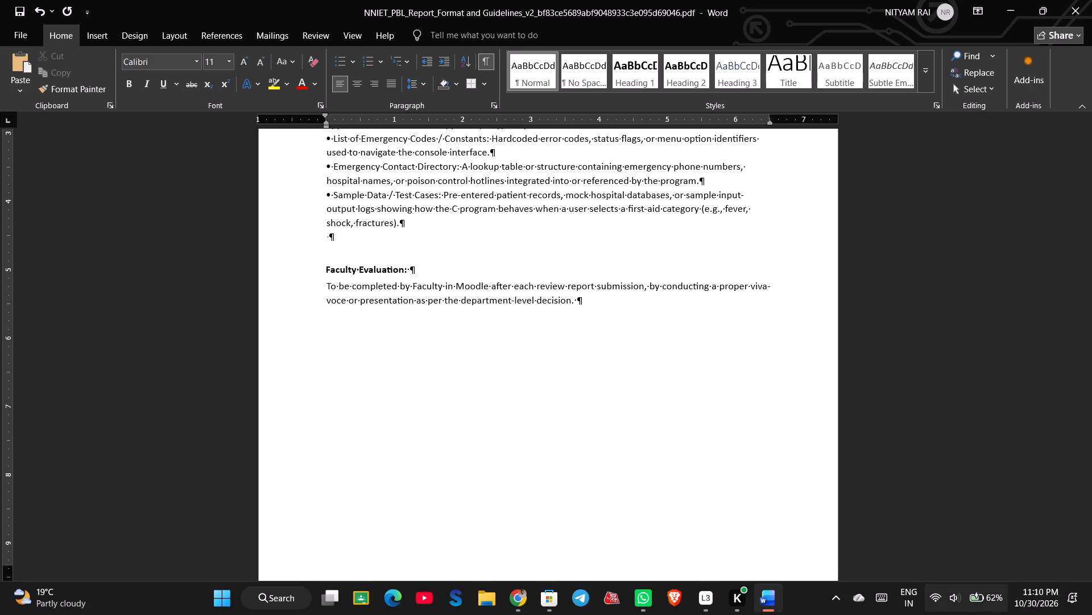
scroll(741, 434, up, 2)
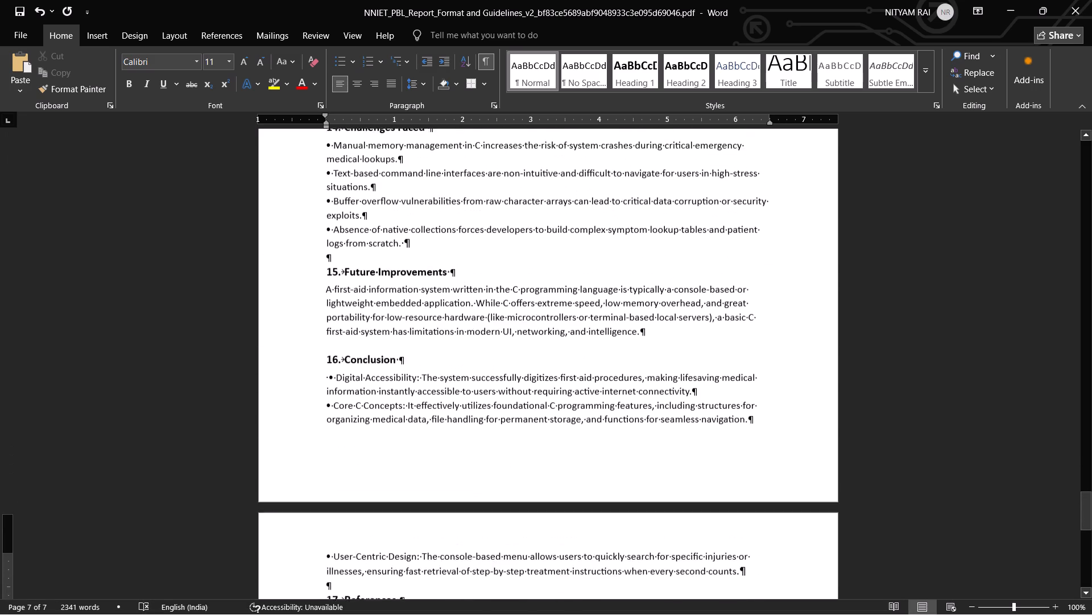
scroll(741, 434, up, 2)
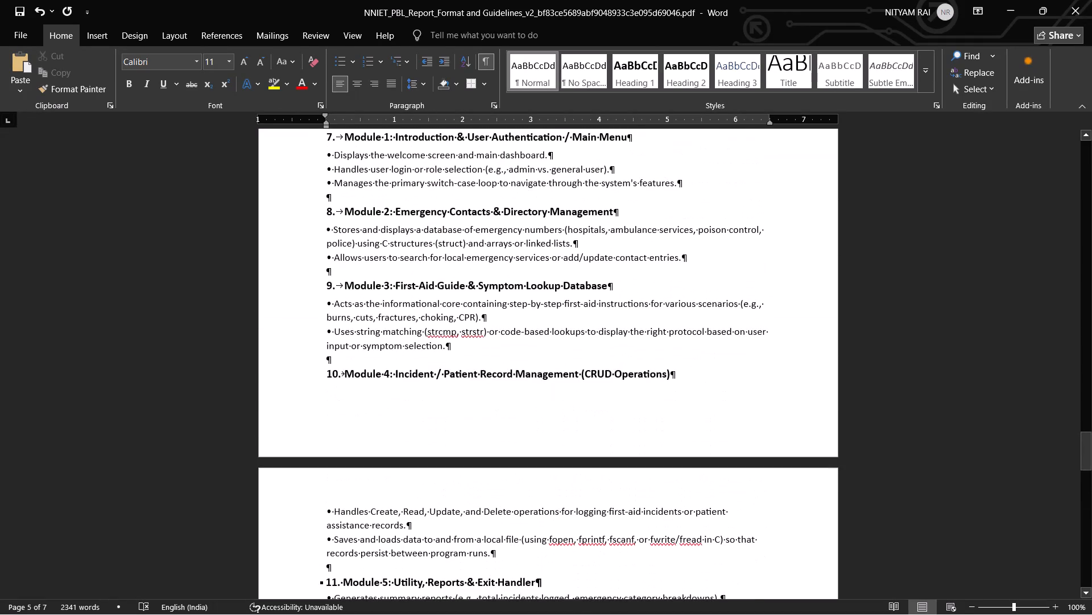
scroll(741, 434, up, 2)
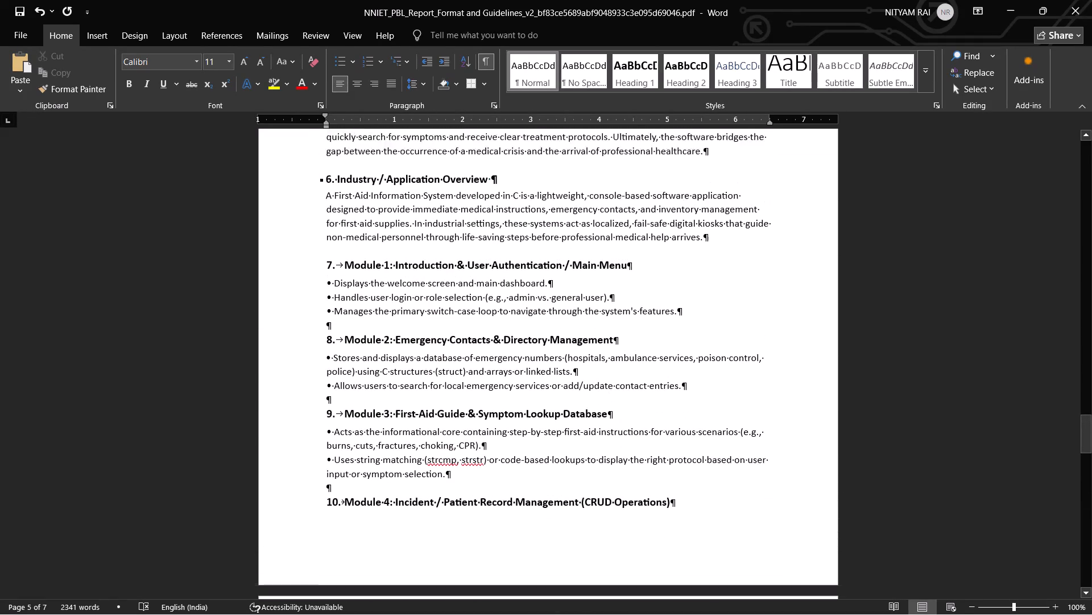
scroll(741, 434, up, 1)
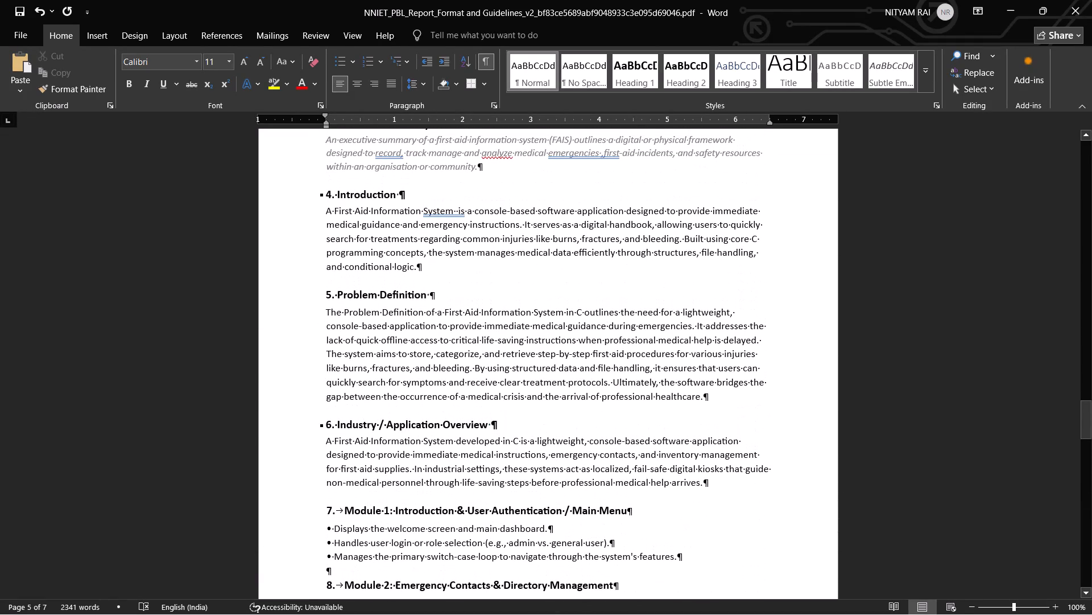
scroll(741, 434, up, 1)
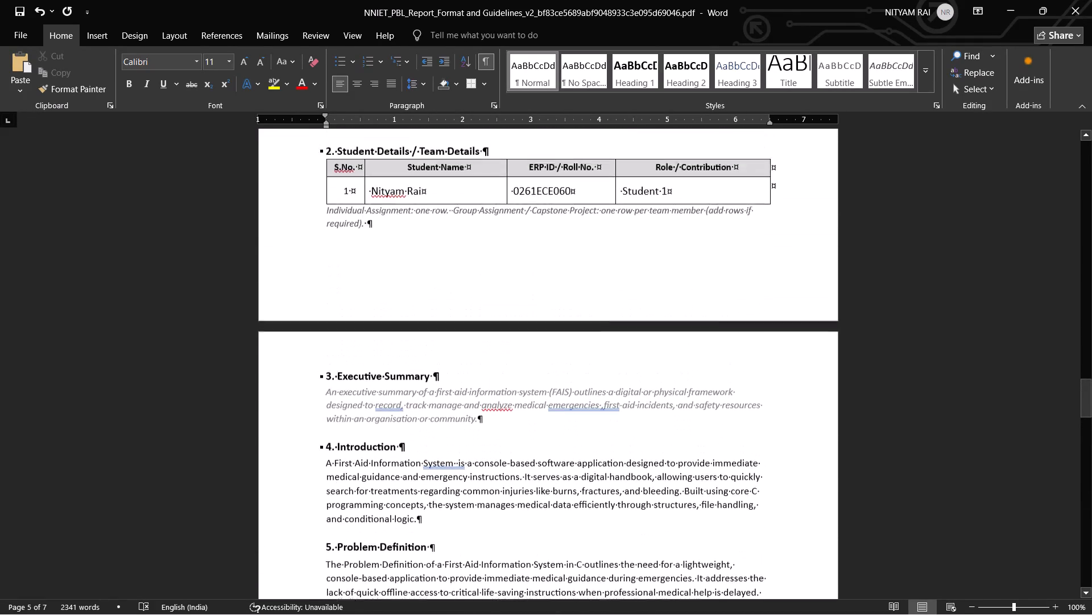
scroll(741, 434, up, 3)
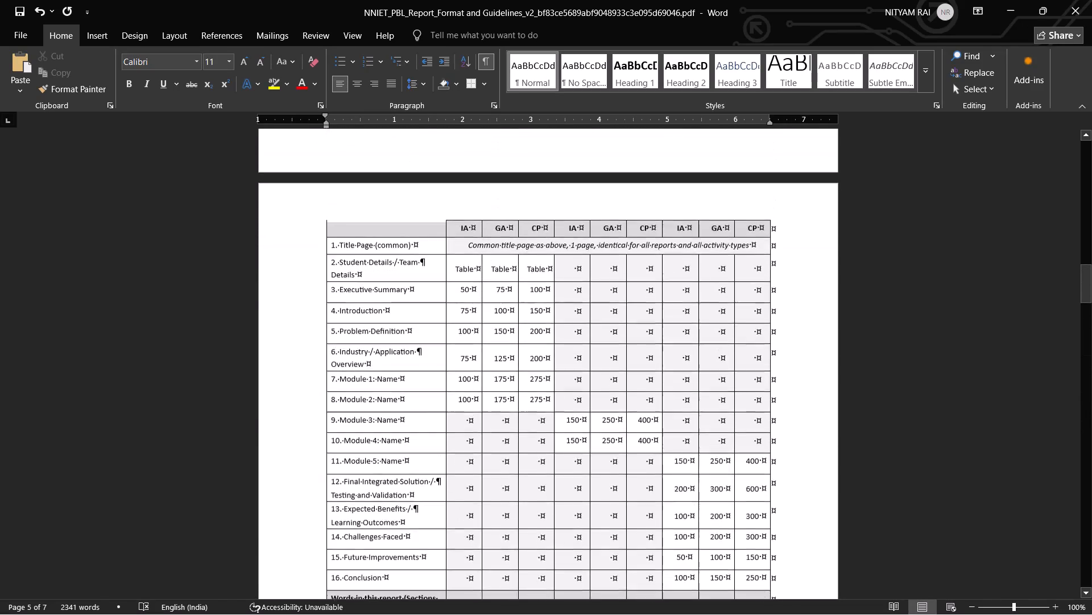
scroll(741, 434, up, 4)
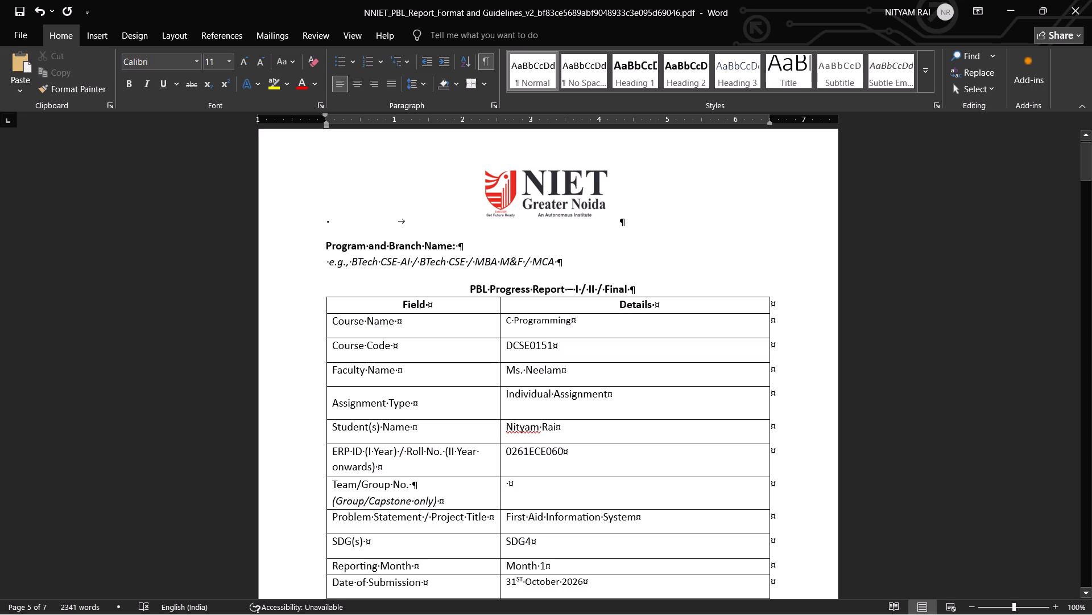
click(553, 264)
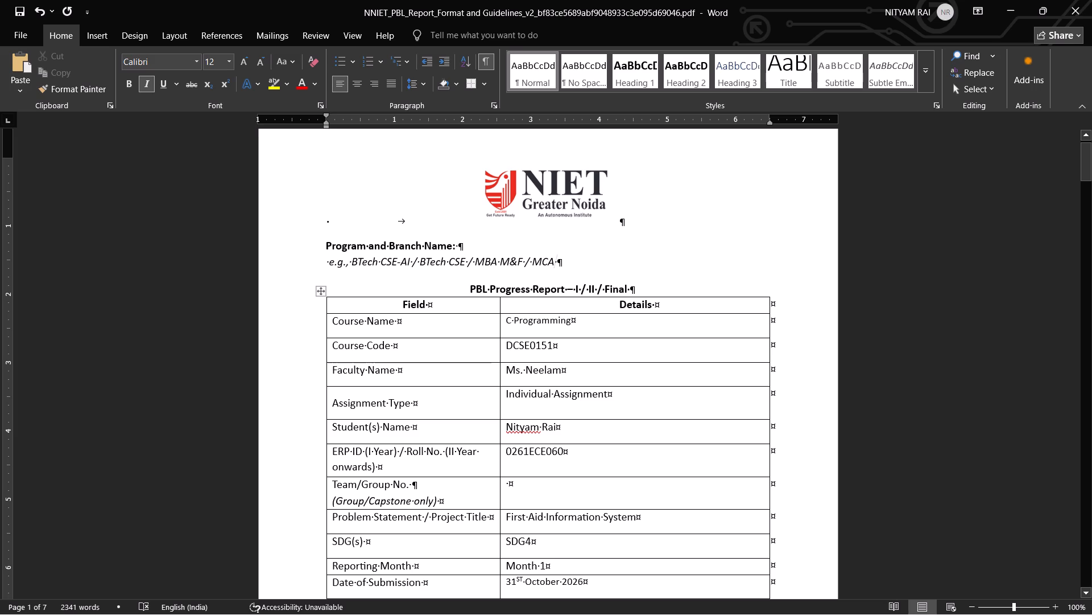
key(BackSpace)
key(BackSpace)
key(BackSpace)
key(BackSpace)
key(BackSpace)
key(BackSpace)
key(BackSpace)
key(BackSpace)
key(BackSpace)
key(BackSpace)
key(BackSpace)
key(BackSpace)
key(BackSpace)
key(BackSpace)
key(BackSpace)
key(BackSpace)
key(BackSpace)
key(BackSpace)
key(BackSpace)
key(BackSpace)
key(BackSpace)
key(BackSpace)
key(BackSpace)
key(BackSpace)
key(BackSpace)
key(BackSpace)
key(BackSpace)
key(BackSpace)
key(BackSpace)
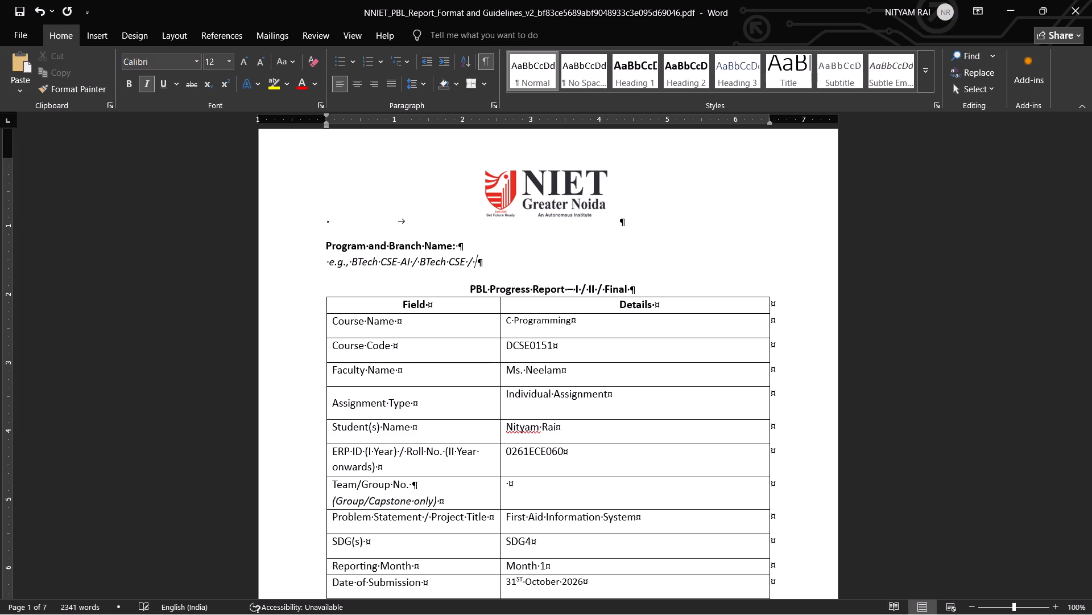
key(BackSpace)
key(BackSpace)
key(BackSpace)
key(BackSpace)
key(BackSpace)
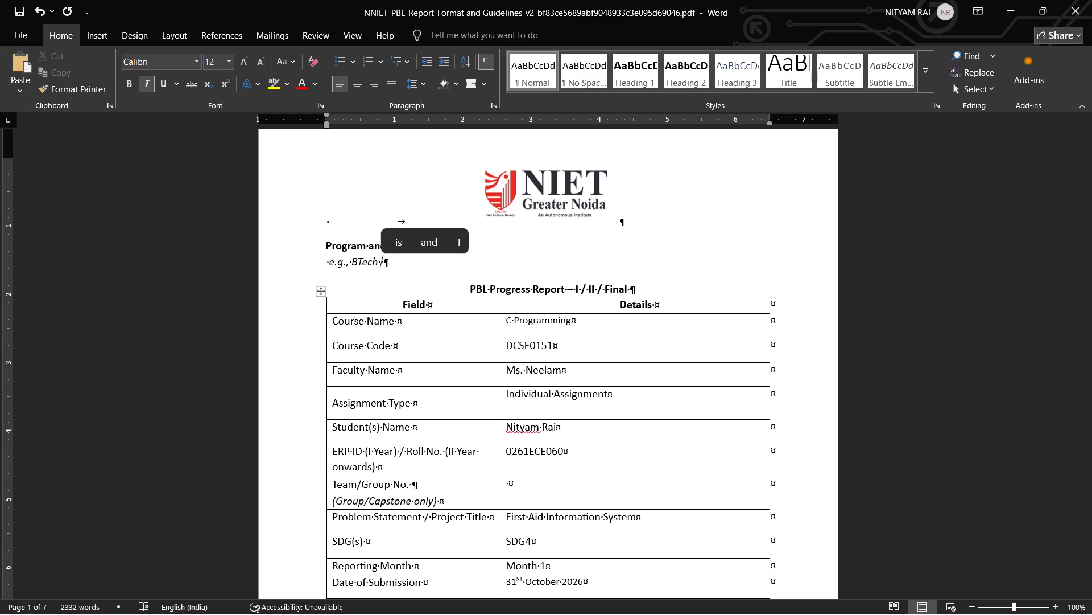
text(ECE)
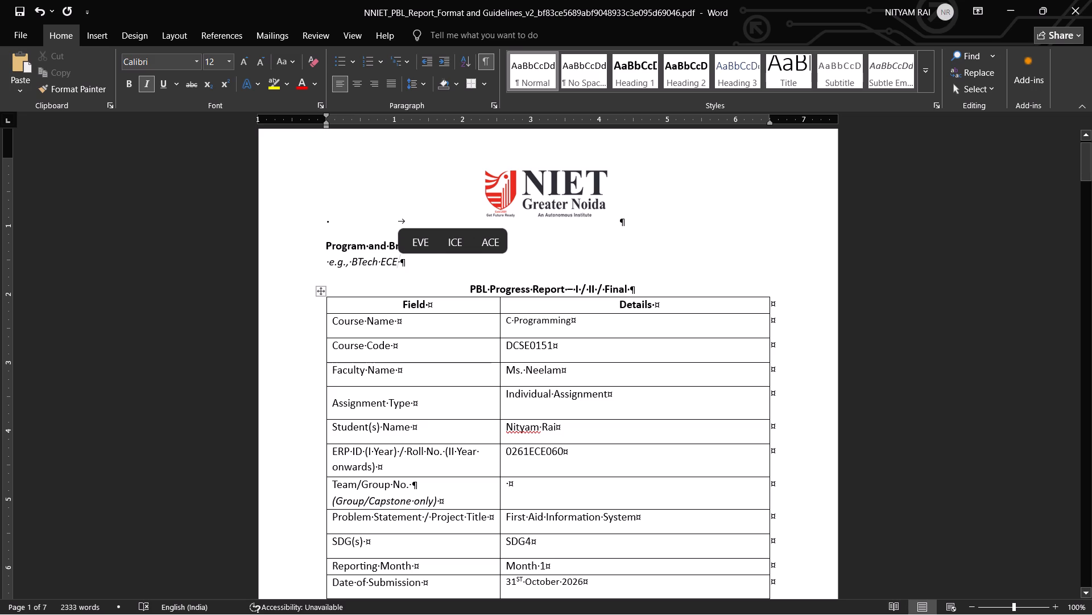
Remove the "e.g.," prefix and the leading space before BTech ECE under "Program and Branch Name:".
click(353, 269)
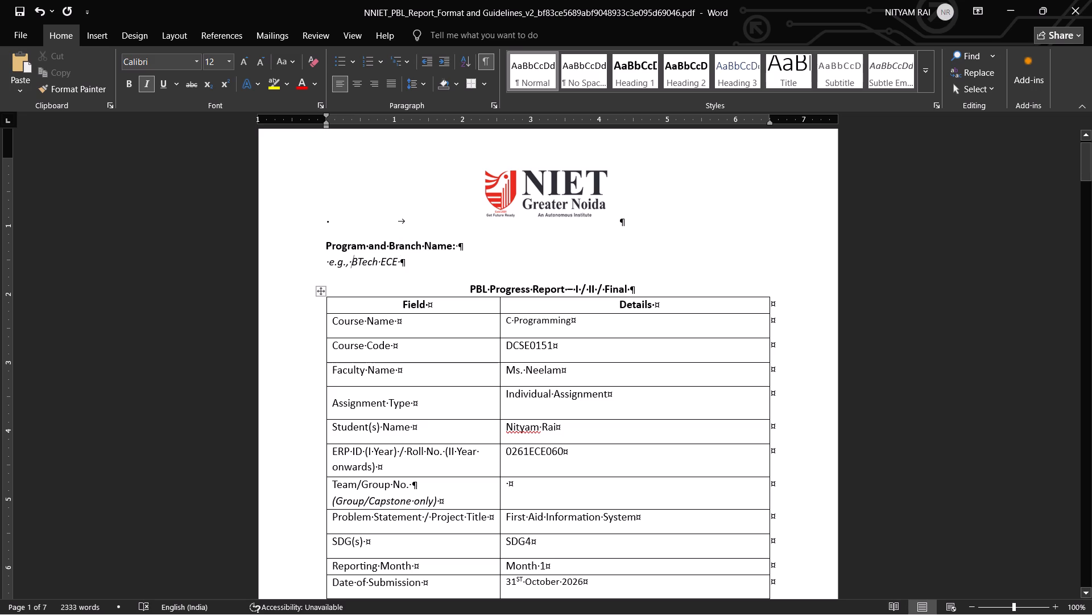
key(BackSpace)
key(BackSpace)
key(BackSpace)
key(BackSpace)
key(BackSpace)
key(BackSpace)
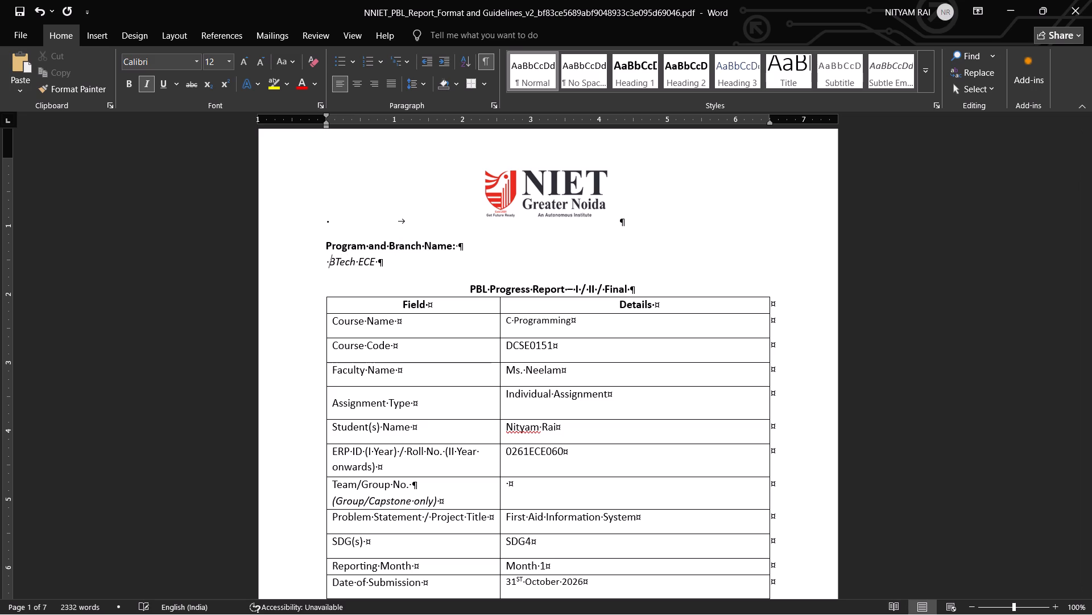
key(BackSpace)
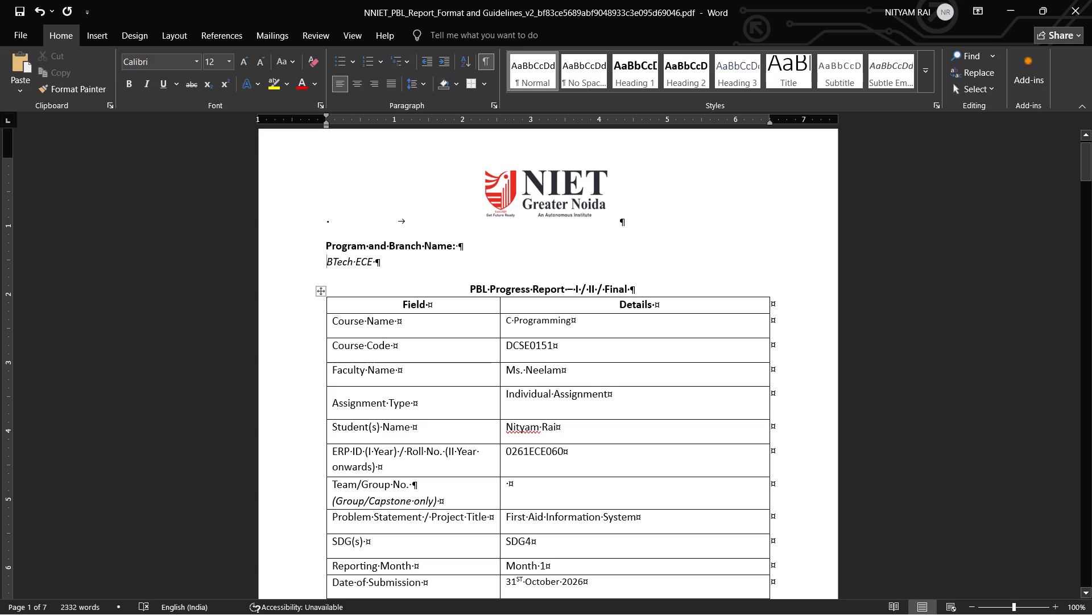
Remove the underscores trailing 31st October 2026 on the Date line under "Student Declaration", keeping the date text intact.
scroll(429, 341, down, 2)
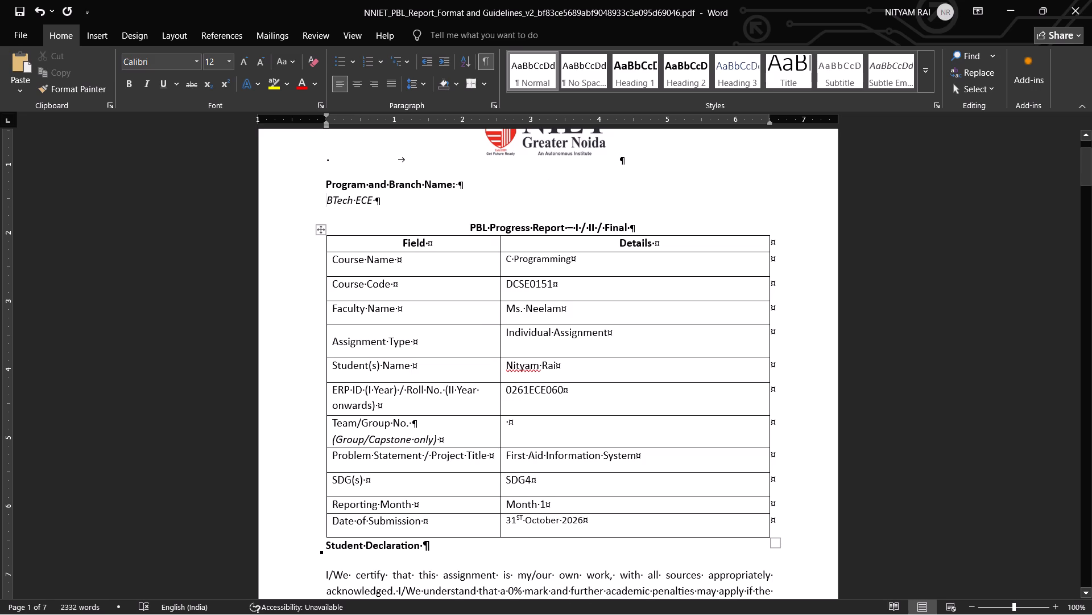
scroll(518, 432, down, 1)
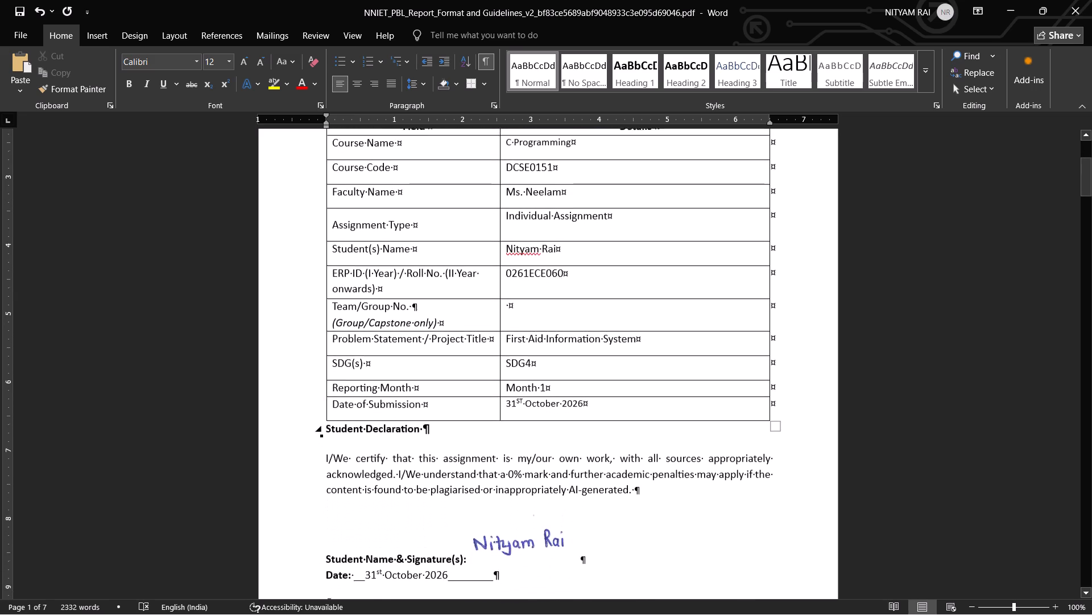
scroll(518, 432, down, 1)
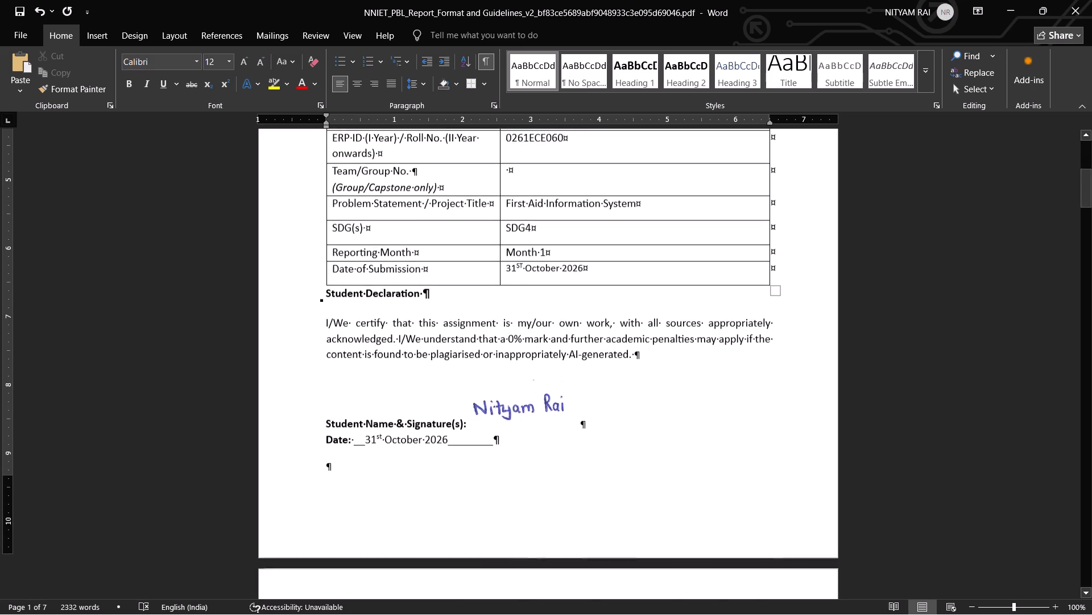
scroll(518, 432, down, 1)
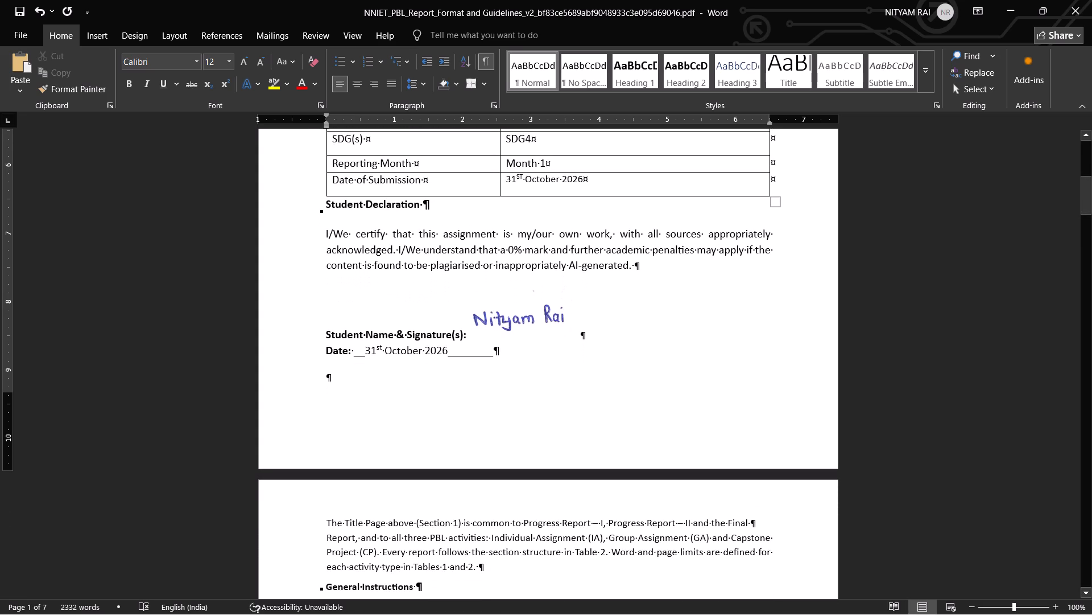
click(453, 343)
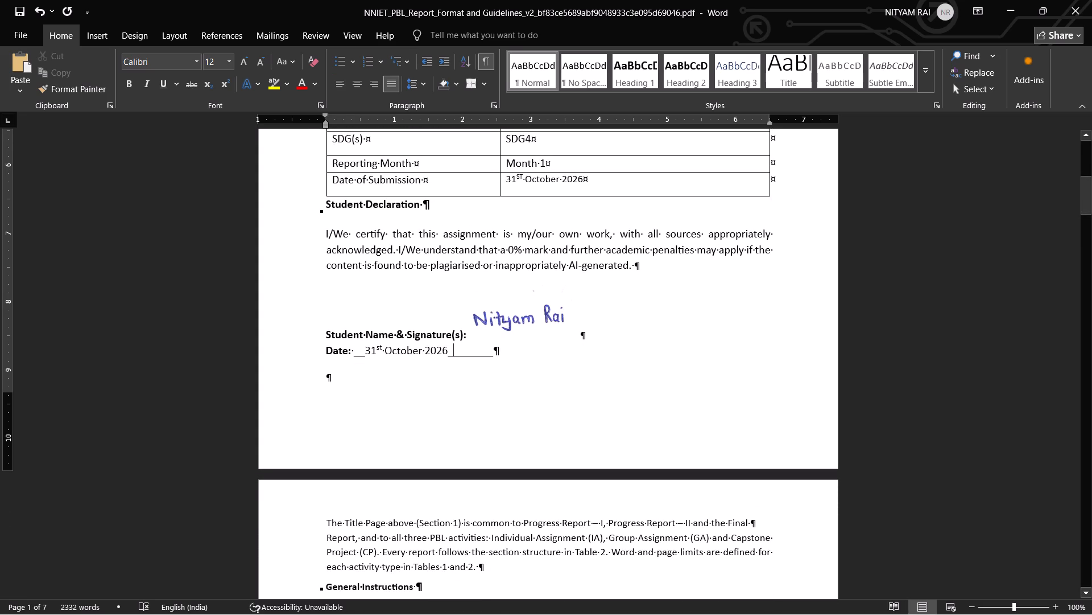
key(BackSpace)
key(Right)
key(BackSpace)
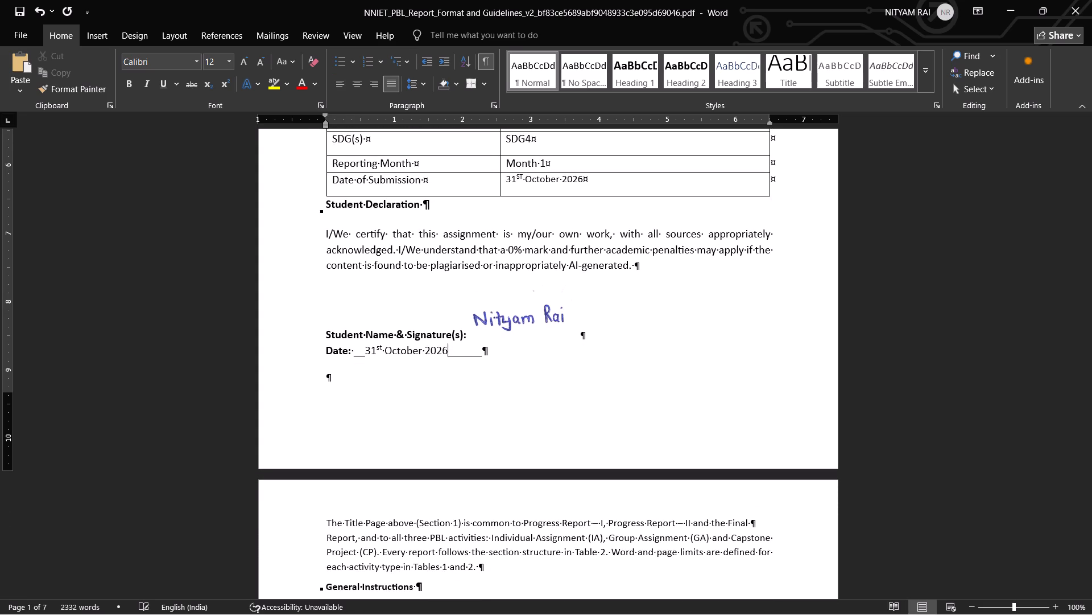
key(Right)
key(BackSpace)
key(BackSpace)
key(6)
key(Right)
key(Right)
key(Right)
key(Right)
key(Right)
key(Right)
key(Left)
key(BackSpace)
key(BackSpace)
key(BackSpace)
key(BackSpace)
key(BackSpace)
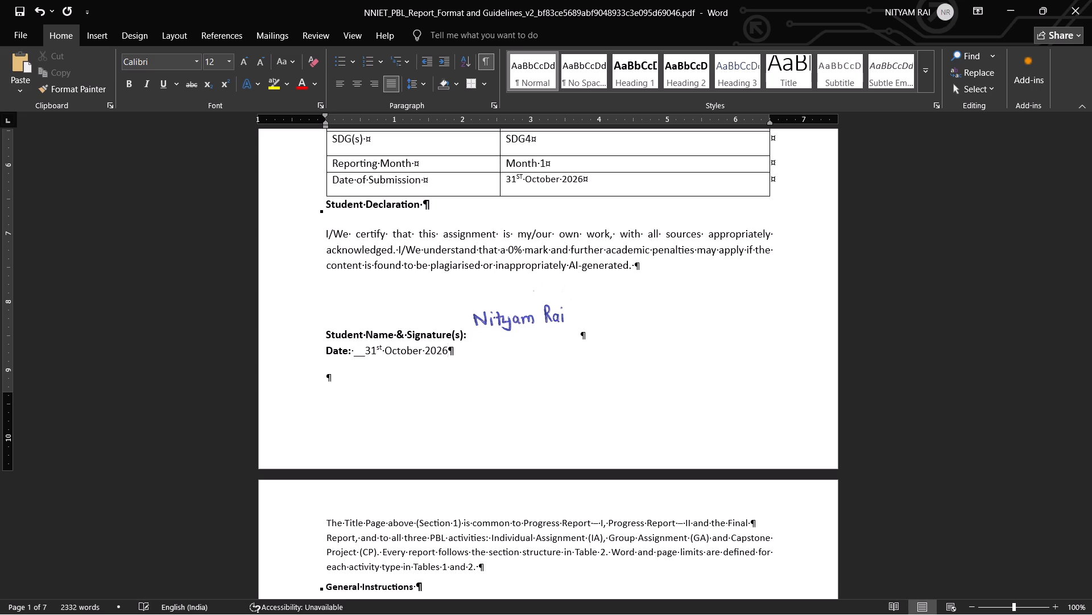
Remove the two underscores in front of 31st October 2026 on the declaration's Date line.
key(Left)
key(Left)
key(Left)
key(Left)
key(Left)
key(Left)
key(Left)
key(Left)
key(Left)
key(Left)
key(Left)
key(Left)
key(Left)
key(Left)
key(Left)
key(Left)
key(Left)
key(BackSpace)
key(BackSpace)
Underline the date 31st October 2026 on the declaration's Date line.
key(shift+Right)
key(shift+Right)
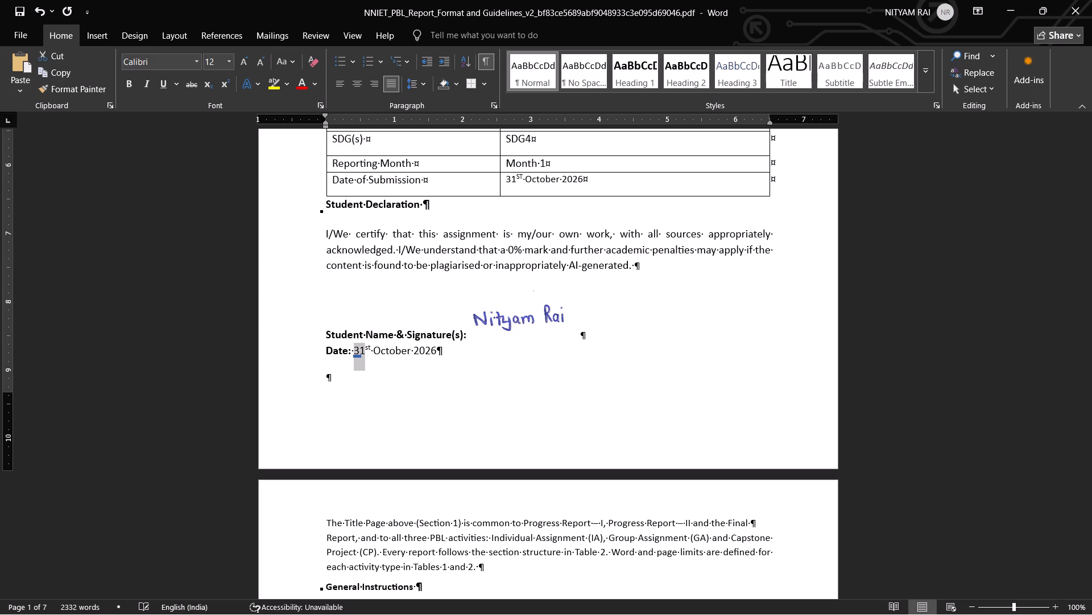
key(shift+Right)
key(shift+Right)
key(shift+Right)
key(shift+Right)
key(shift+Right)
key(shift+Right)
key(shift+Right)
key(shift+Right)
key(shift+Right)
key(shift+Right)
key(shift+Right)
key(shift+Right)
key(shift+Right)
key(shift+Right)
key(shift+Right)
key(shift+Right)
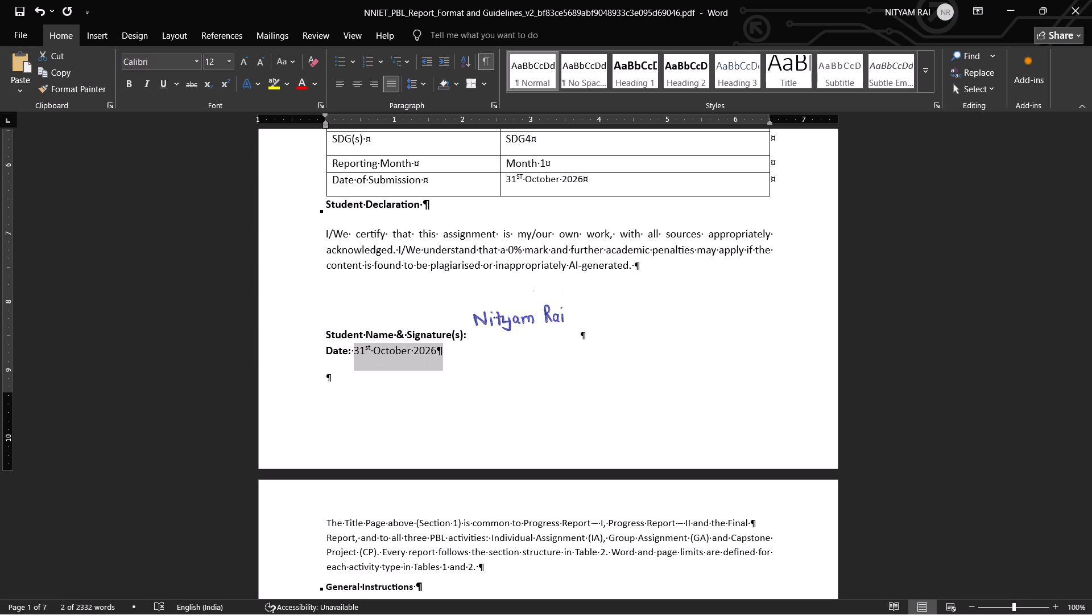
click(160, 83)
click(520, 398)
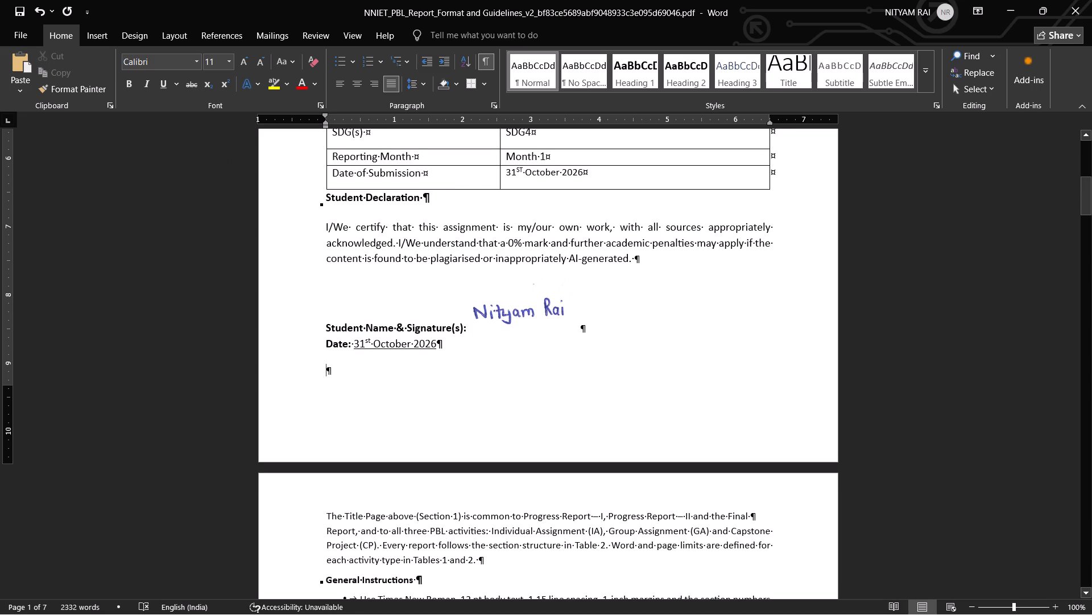
Change "I/We certify" to "I certify" at the start of the Student Declaration paragraph.
click(348, 223)
key(BackSpace)
key(BackSpace)
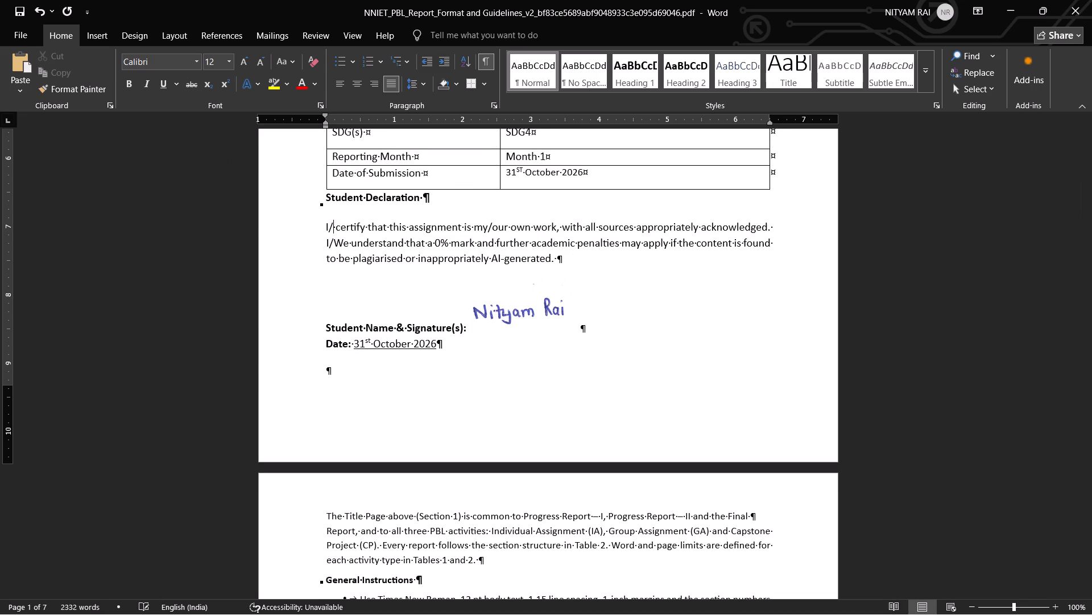
key(BackSpace)
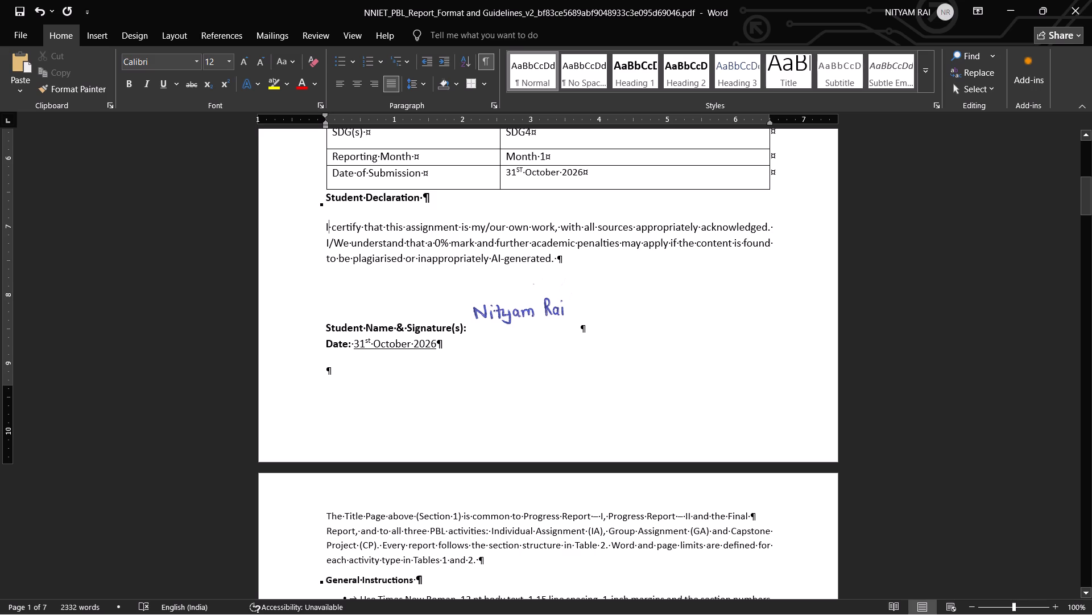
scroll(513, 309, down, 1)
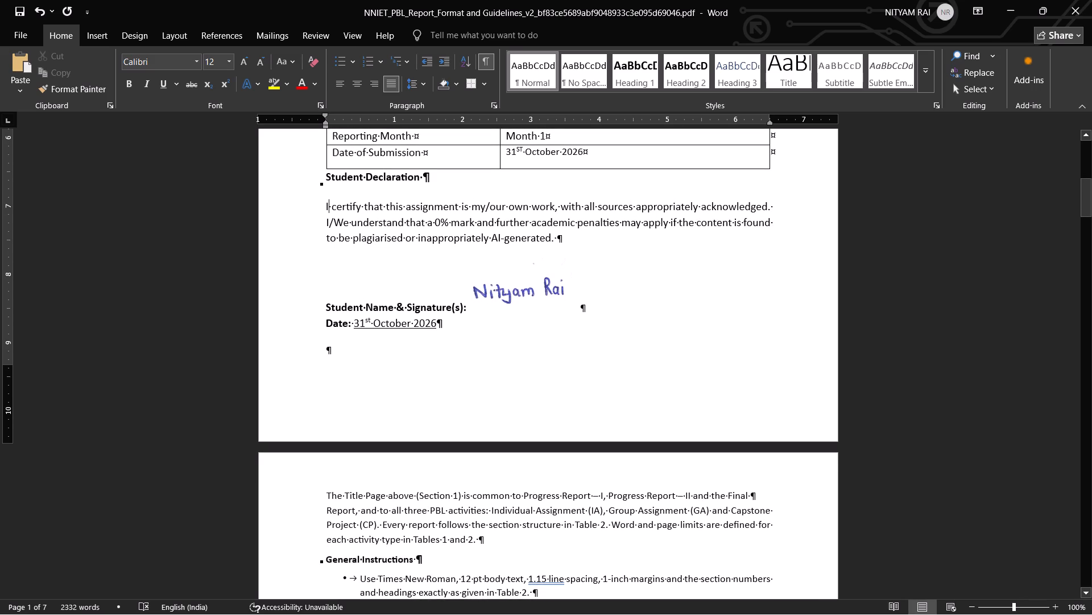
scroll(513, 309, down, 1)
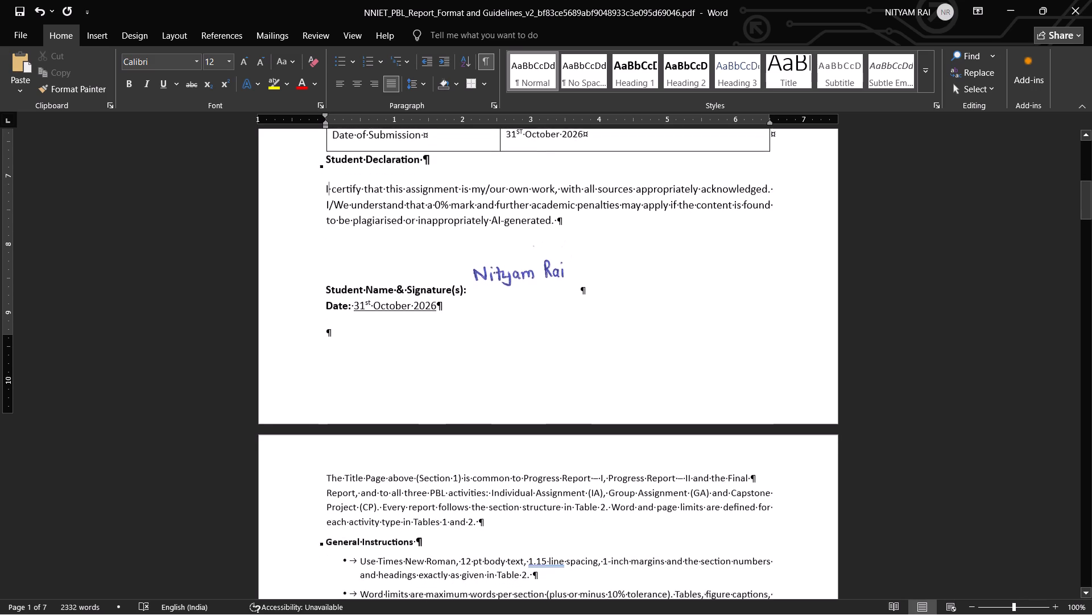
Review the rest of the report, from the General Instructions through the module sections to Faculty Evaluation at the end.
scroll(513, 309, down, 1)
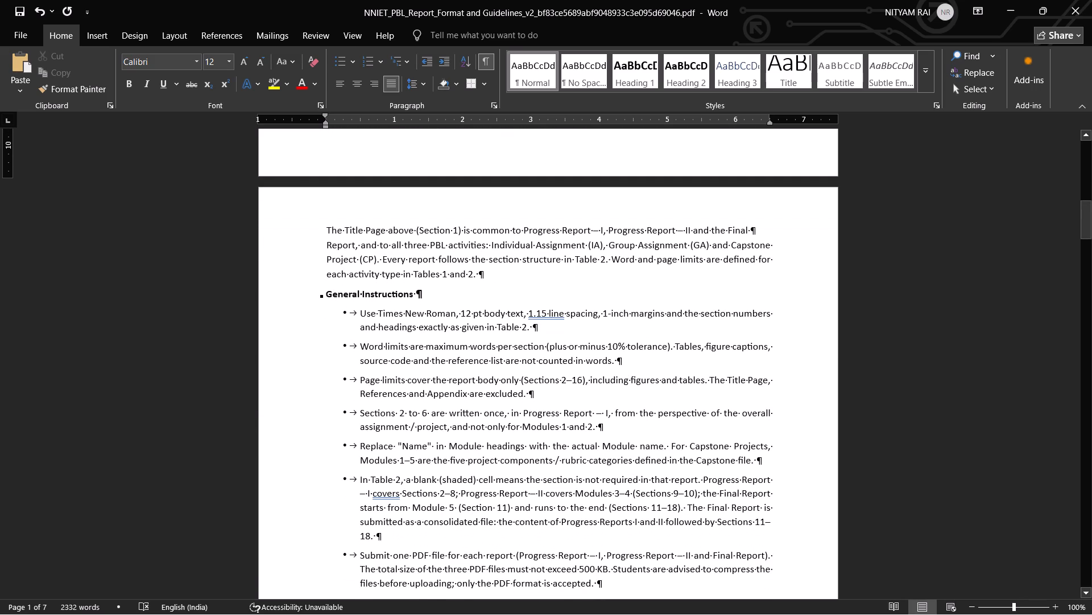
scroll(502, 274, down, 1)
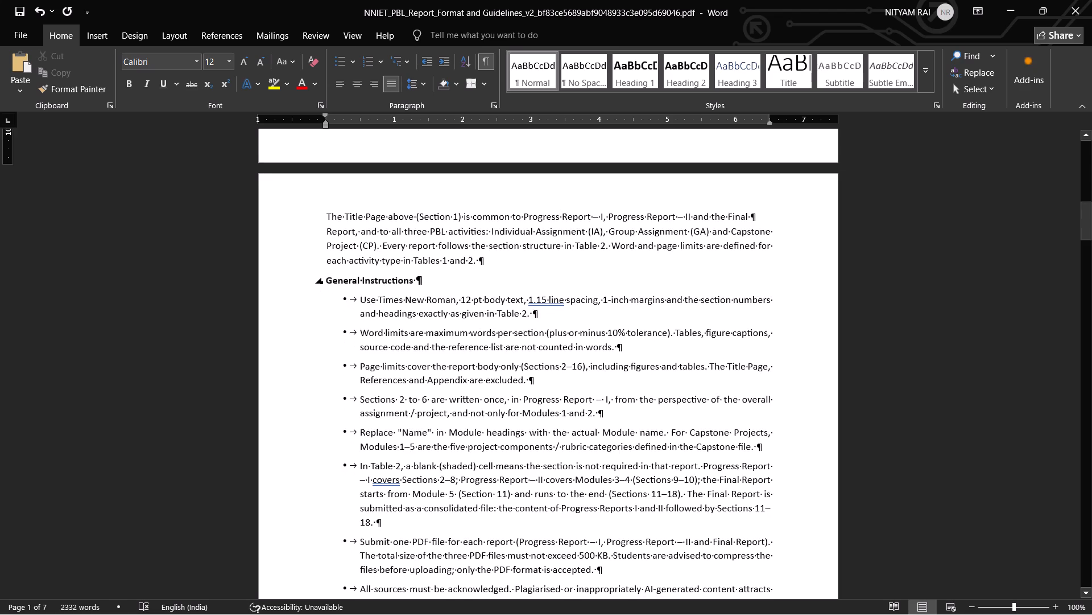
scroll(502, 274, down, 2)
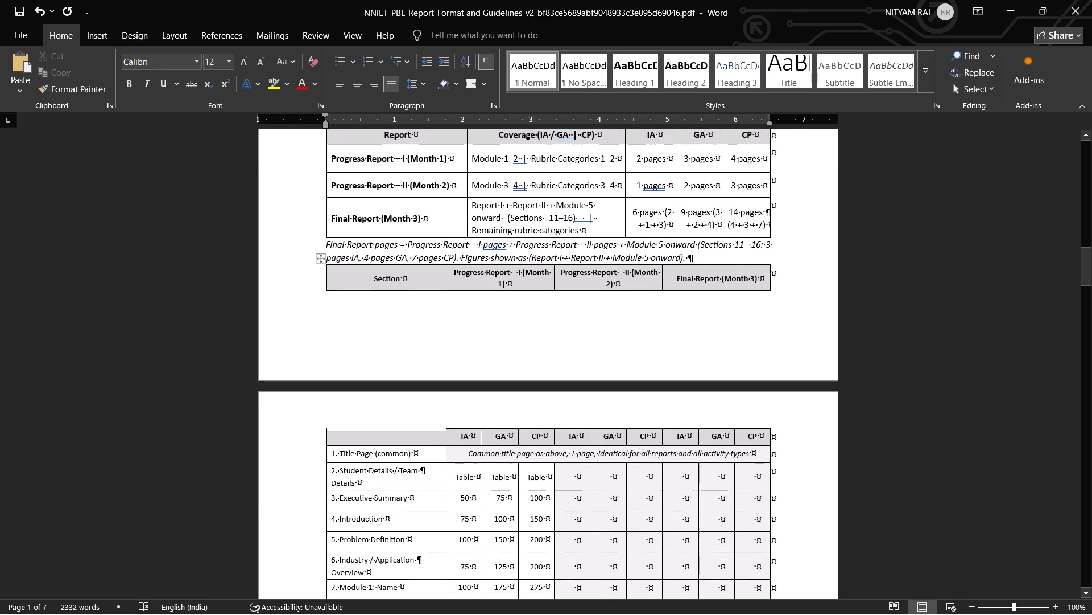
scroll(502, 274, down, 2)
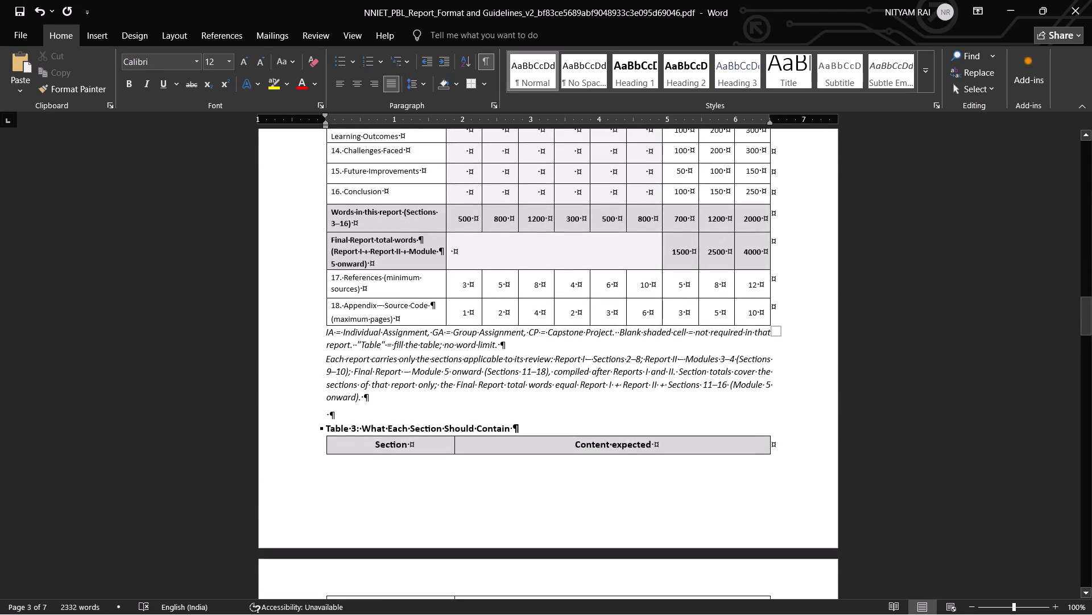
scroll(502, 274, down, 2)
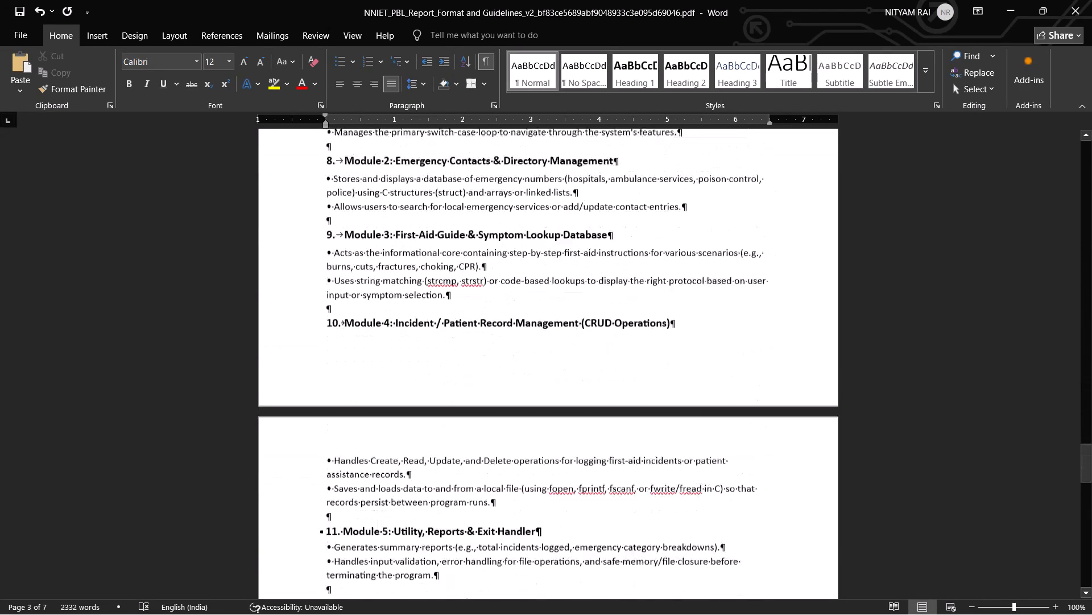
scroll(502, 274, down, 2)
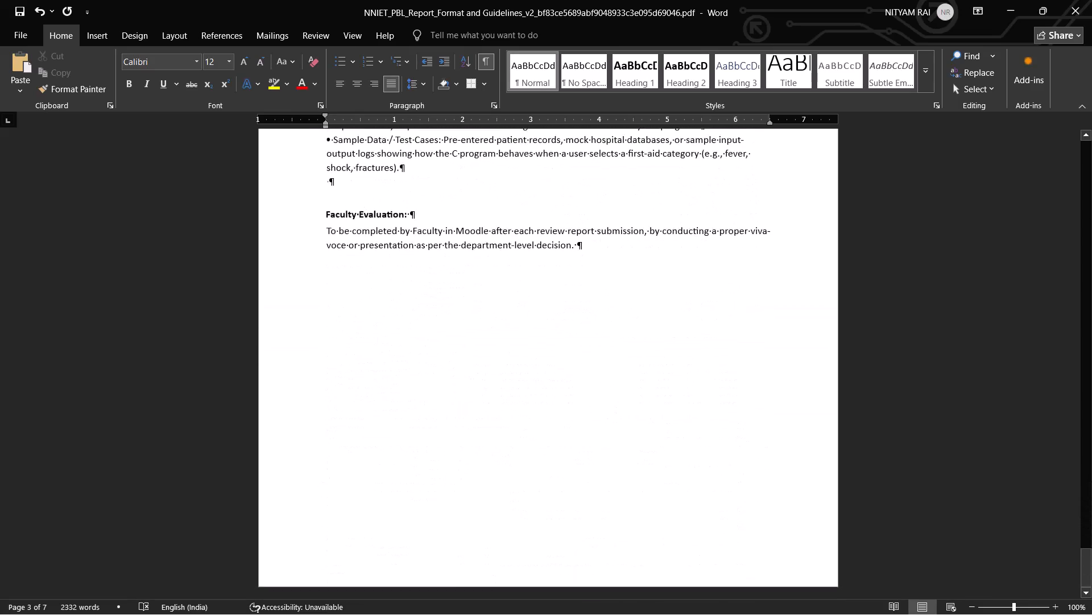
scroll(520, 281, up, 1)
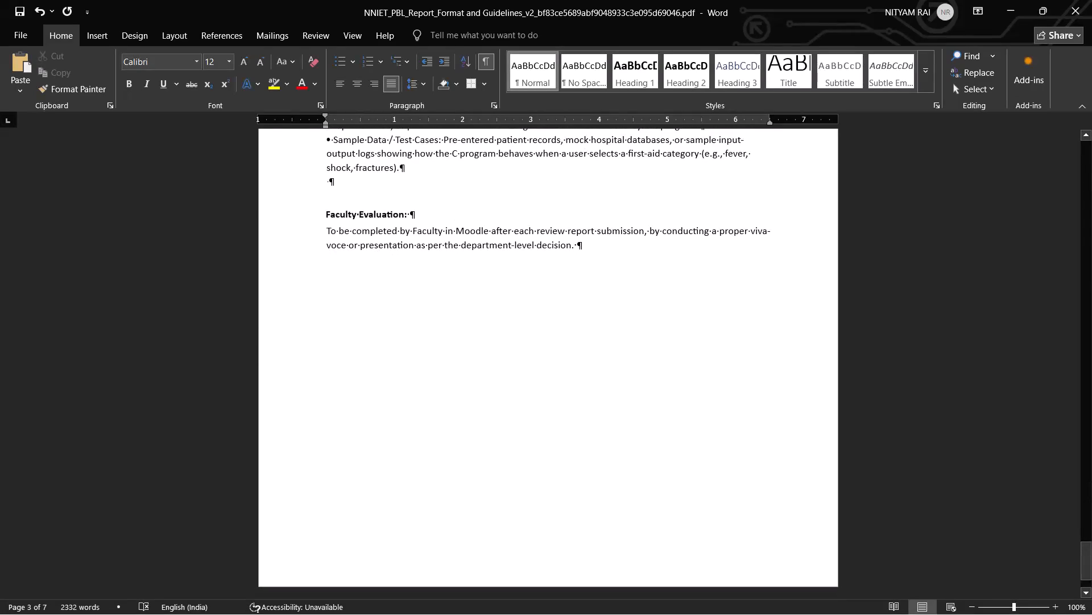
scroll(520, 281, up, 1)
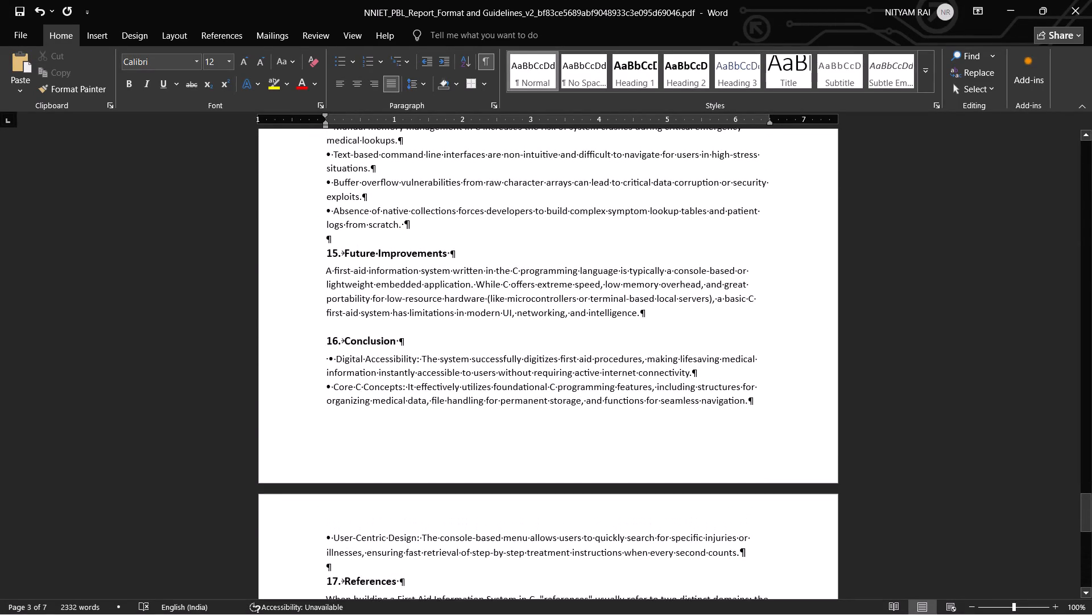
scroll(520, 281, down, 2)
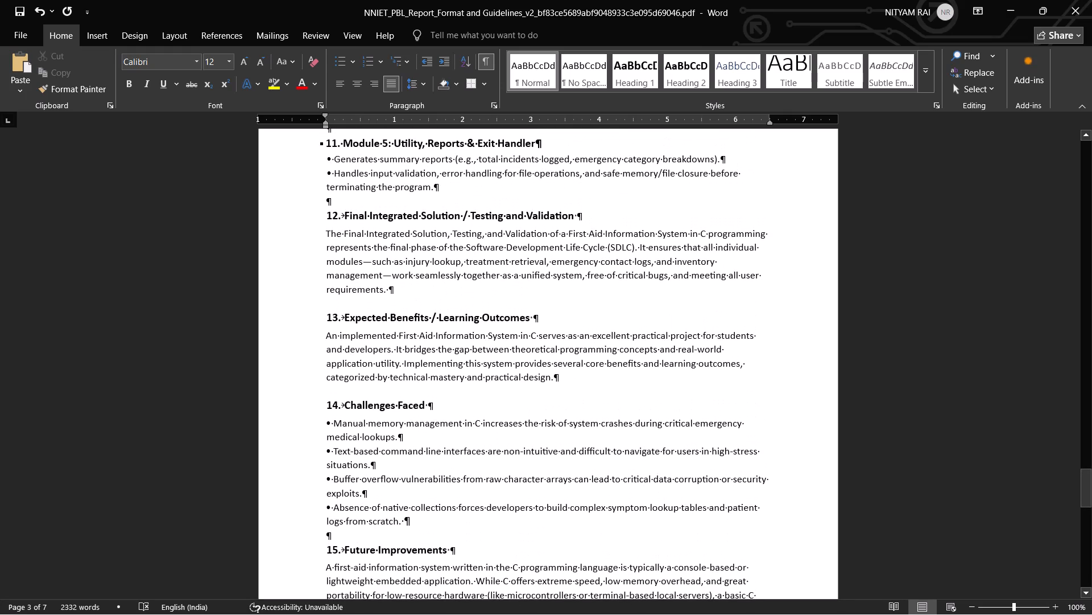
scroll(520, 281, down, 8)
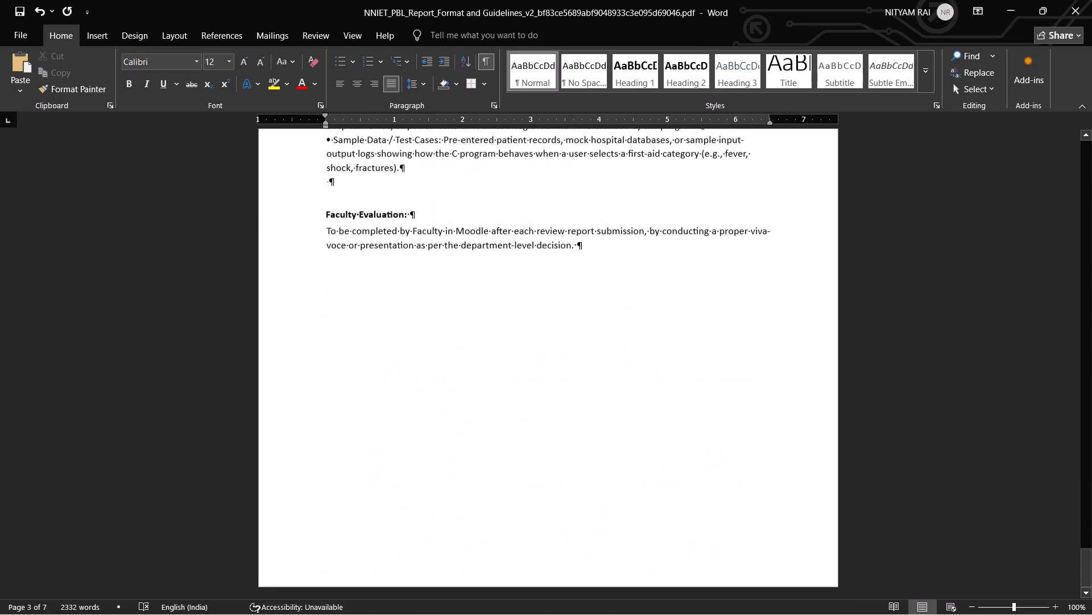
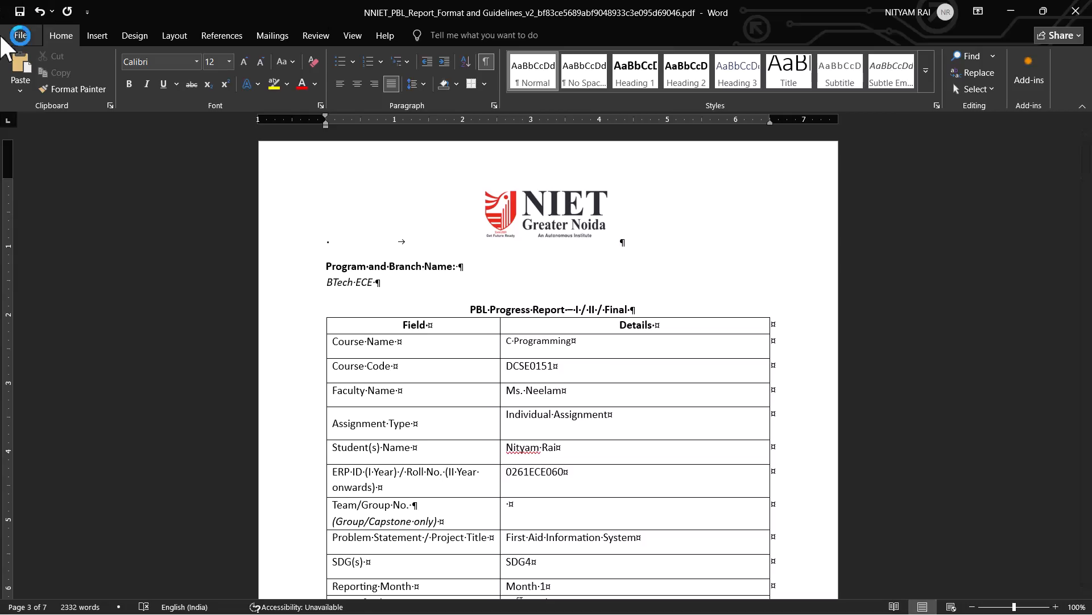
Save the report as a Word Document (*.docx) in the Downloads folder, keeping the suggested file name.
click(14, 13)
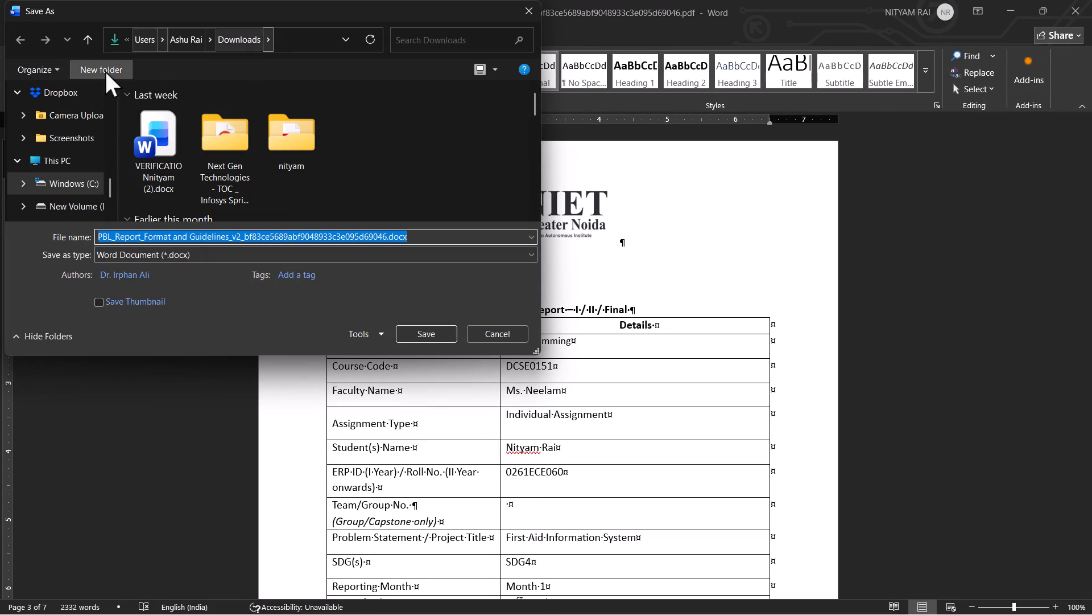
click(413, 330)
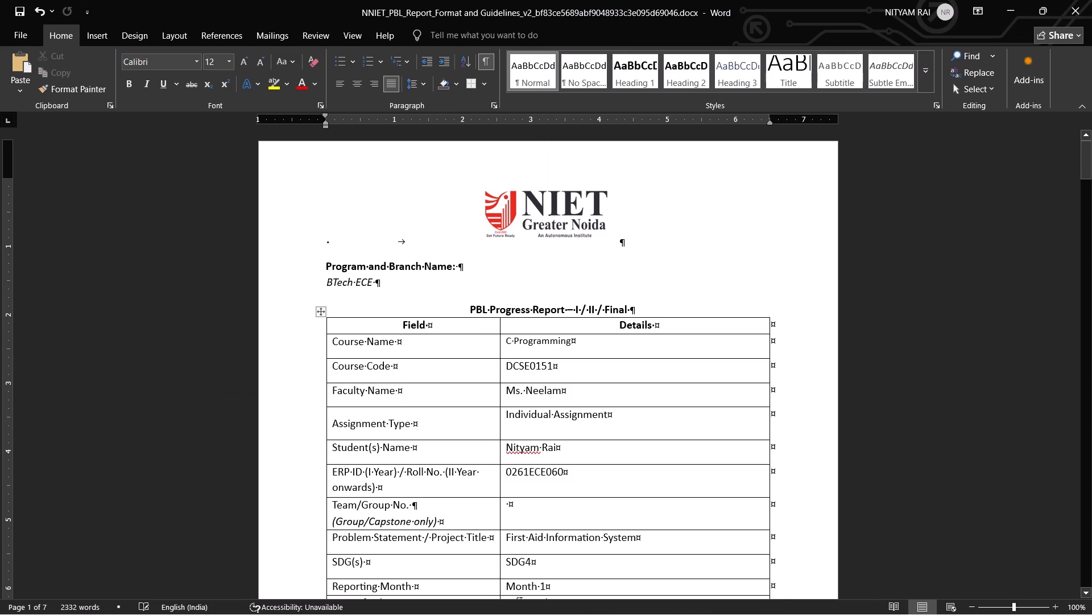